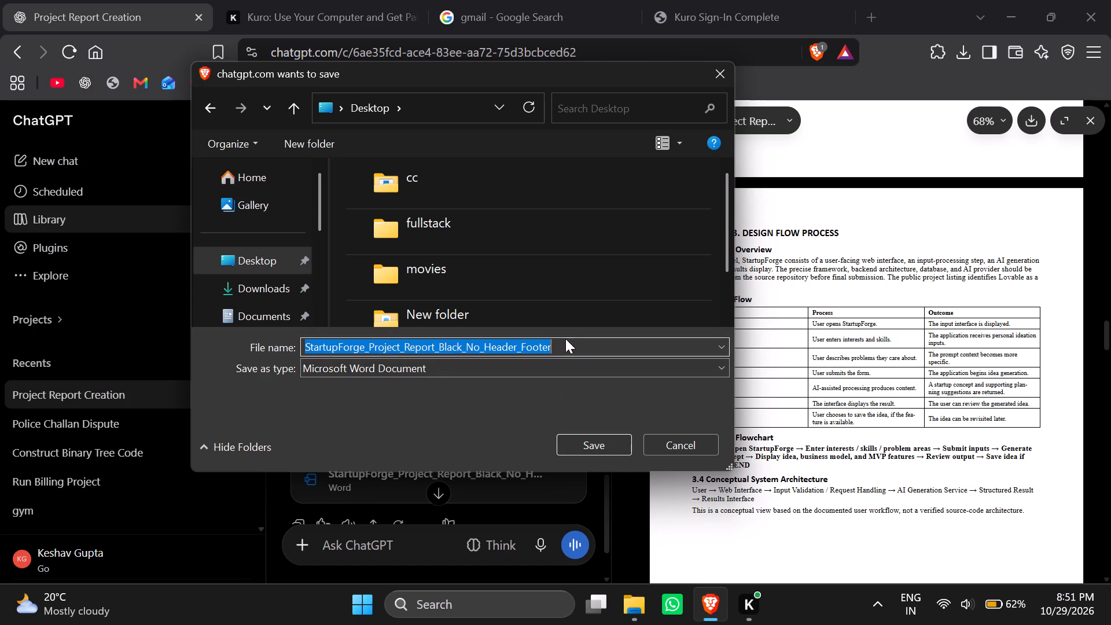
pyautogui.click(562, 340)
pyautogui.press('BackSpace')
pyautogui.press('BackSpace')
pyautogui.press('BackSpace')
pyautogui.press('BackSpace')
pyautogui.press('BackSpace')
pyautogui.press('BackSpace')
pyautogui.press('BackSpace')
pyautogui.press('BackSpace')
pyautogui.press('BackSpace')
pyautogui.press('BackSpace')
pyautogui.press('BackSpace')
pyautogui.press('BackSpace')
pyautogui.press('BackSpace')
pyautogui.press('BackSpace')
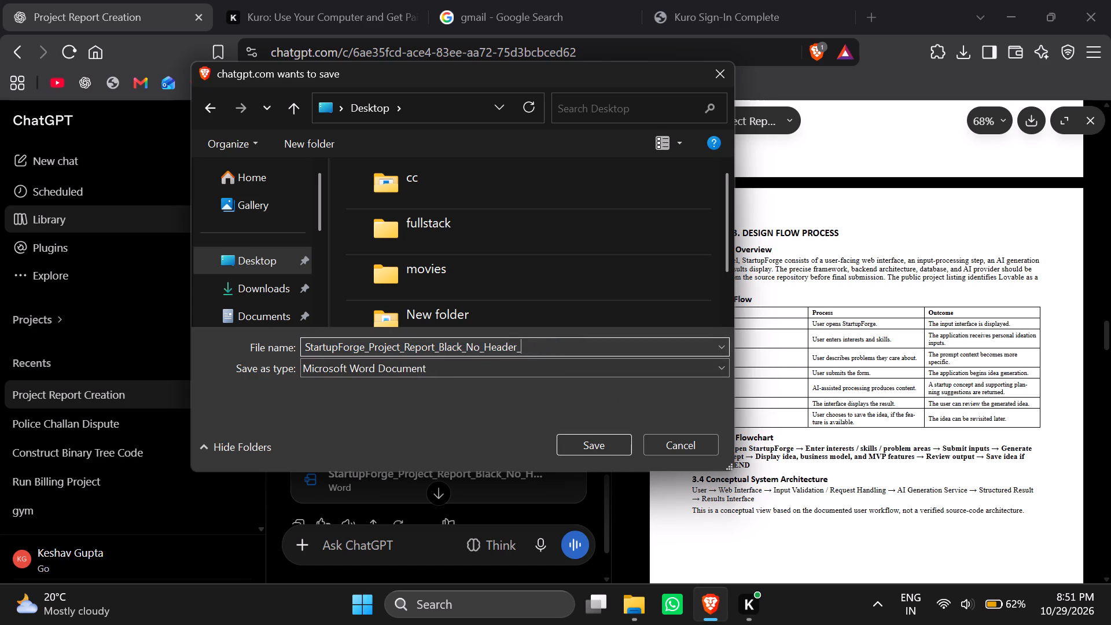
pyautogui.press('BackSpace')
pyautogui.press('BackSpace')
pyautogui.press('BackSpace')
pyautogui.press('BackSpace')
pyautogui.press('BackSpace')
pyautogui.press('BackSpace')
pyautogui.press('BackSpace')
pyautogui.press('BackSpace')
pyautogui.press('BackSpace')
pyautogui.click(578, 452)
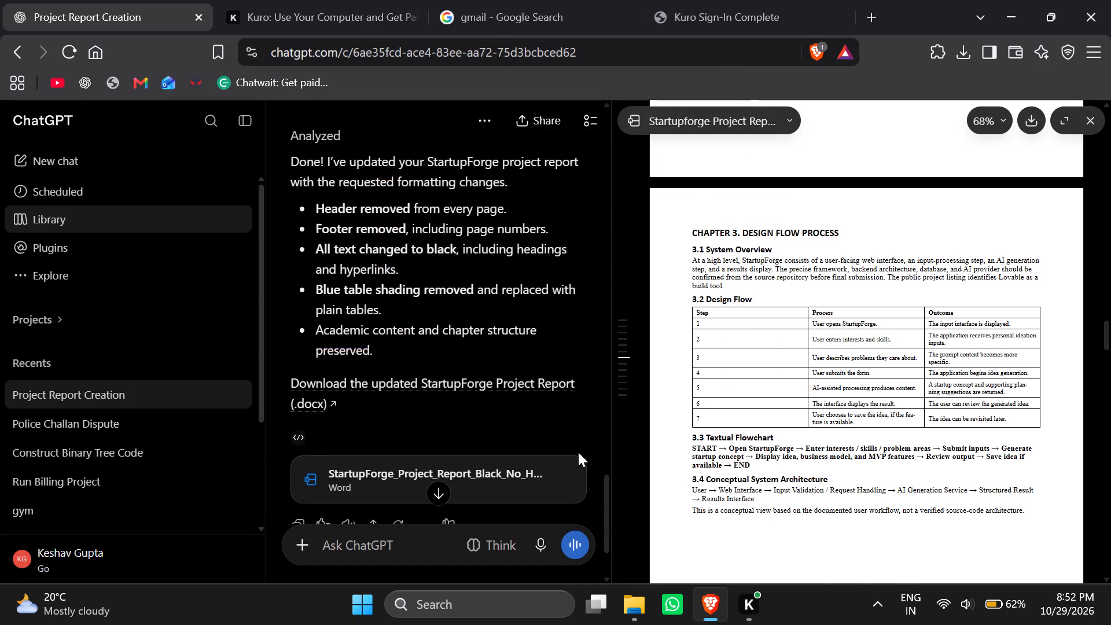
# Open the saved StartupForge report from the desktop in Word and enable editing.
pyautogui.click(297, 378)
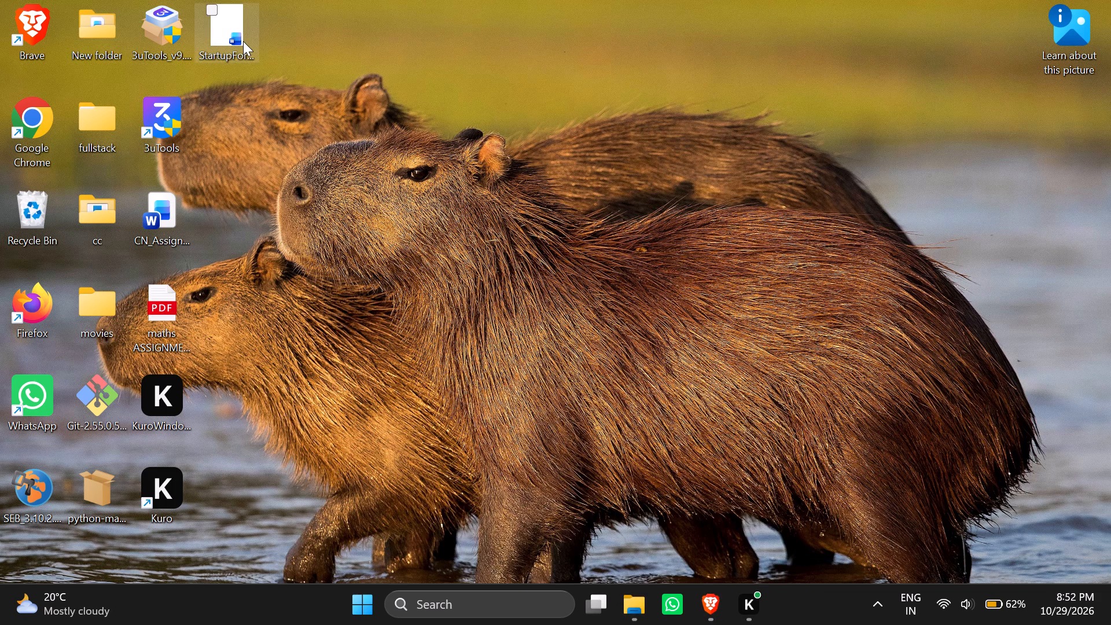
pyautogui.doubleClick(243, 41)
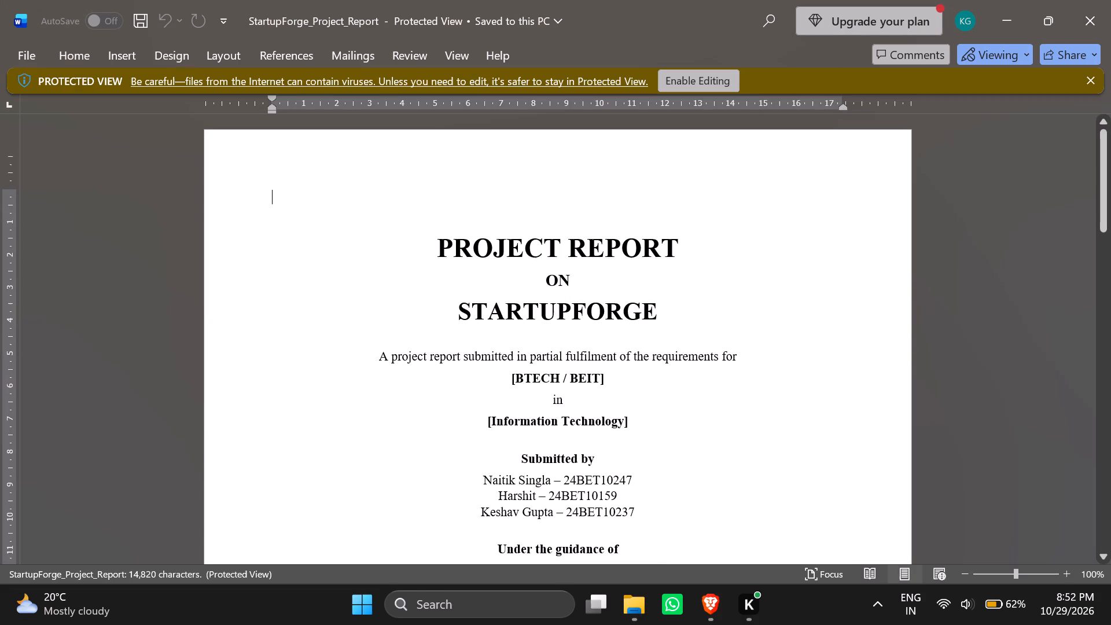
pyautogui.click(692, 73)
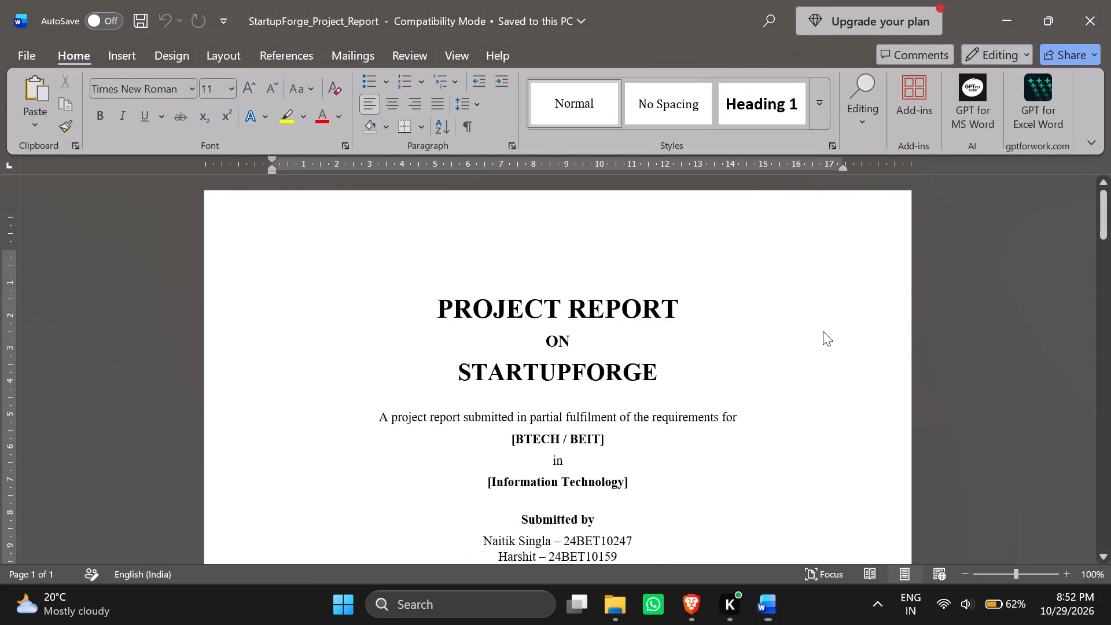
# Examine the report's layout and formatting in Word from the cover page through the references and appendix.
pyautogui.scroll(-11, 823, 331)
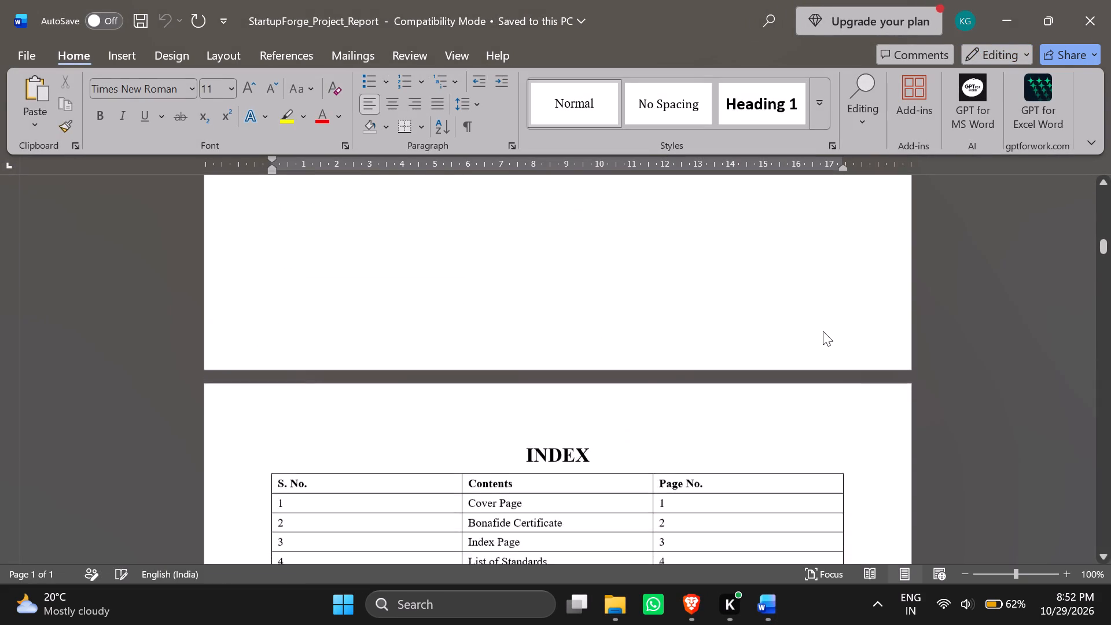
pyautogui.scroll(-3, 823, 331)
pyautogui.keyDown('ctrl'); pyautogui.scroll(-2, 823, 331); pyautogui.keyUp('ctrl')
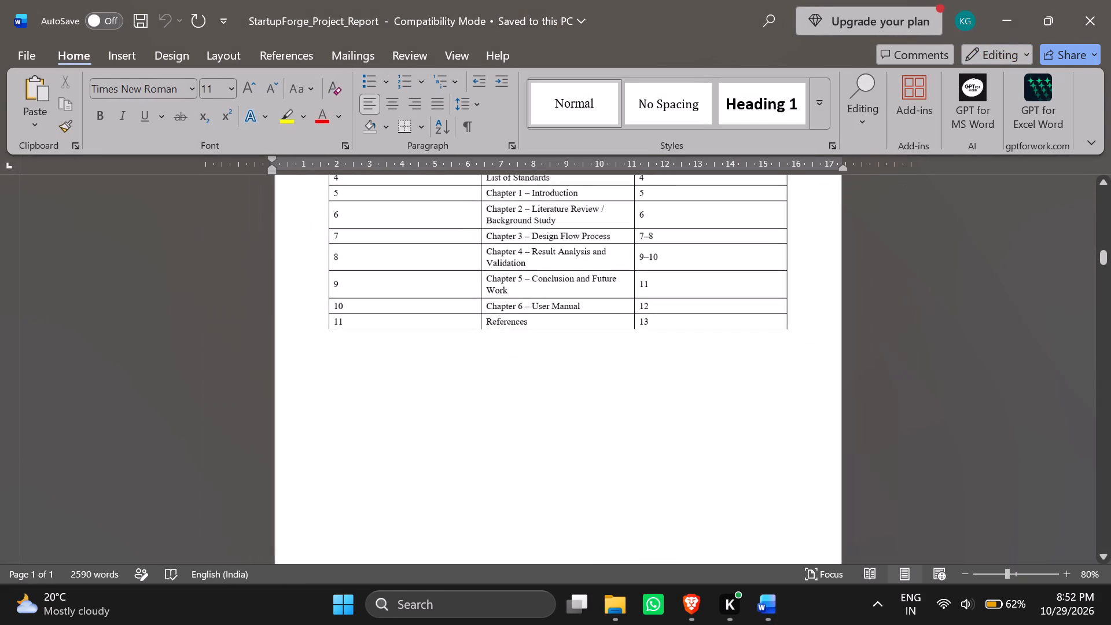
pyautogui.keyDown('ctrl'); pyautogui.scroll(-4, 823, 331); pyautogui.keyUp('ctrl')
pyautogui.scroll(1, 823, 331)
pyautogui.scroll(-1, 823, 331)
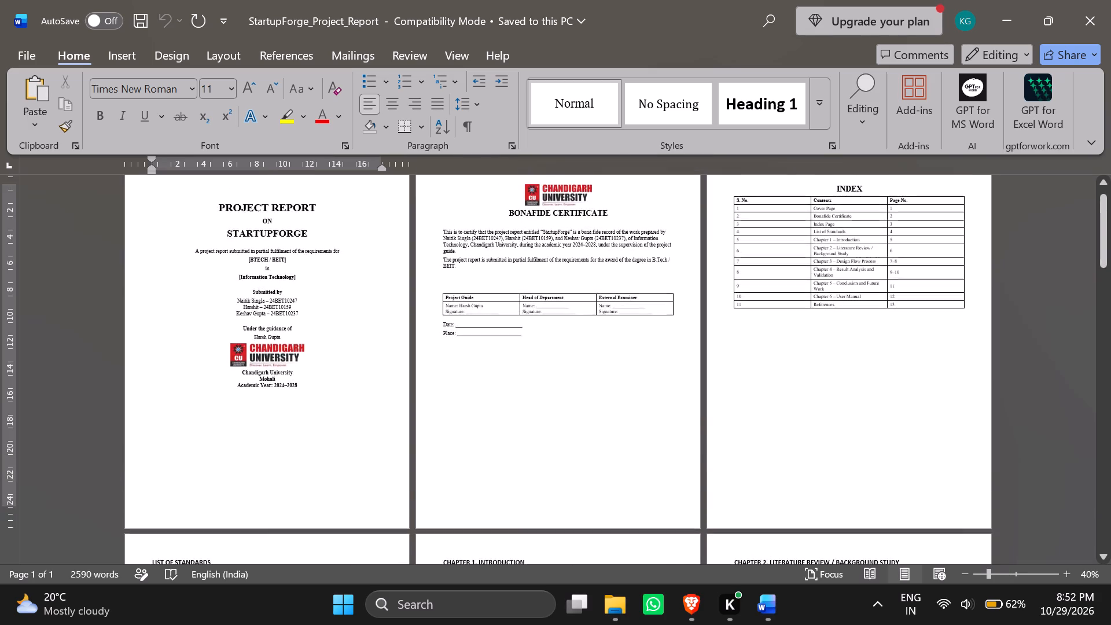
pyautogui.scroll(-4, 823, 331)
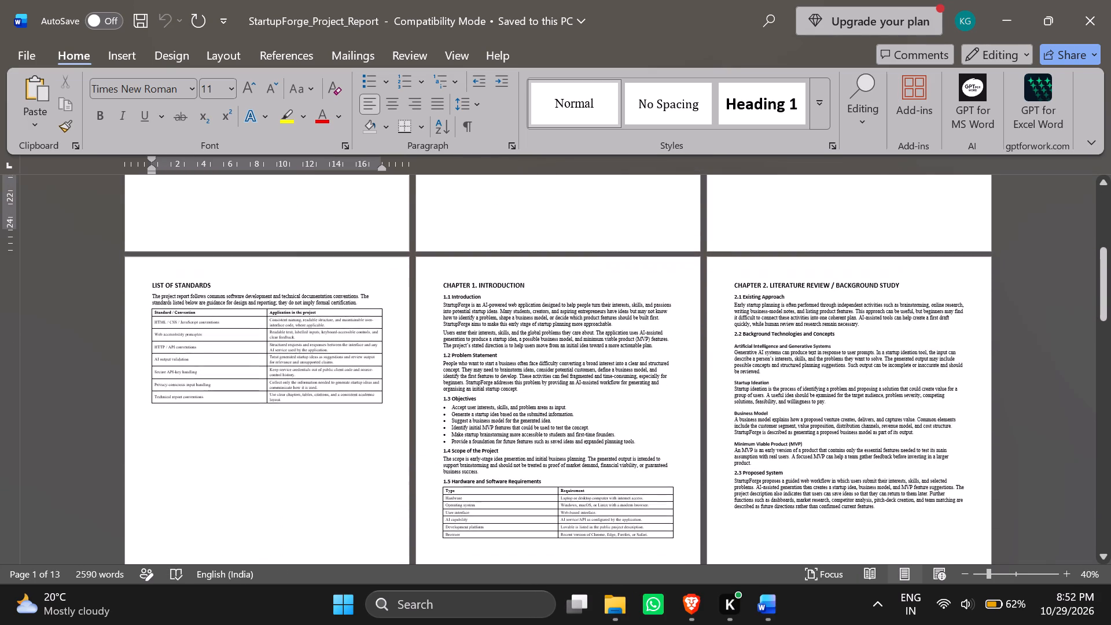
pyautogui.scroll(-5, 823, 331)
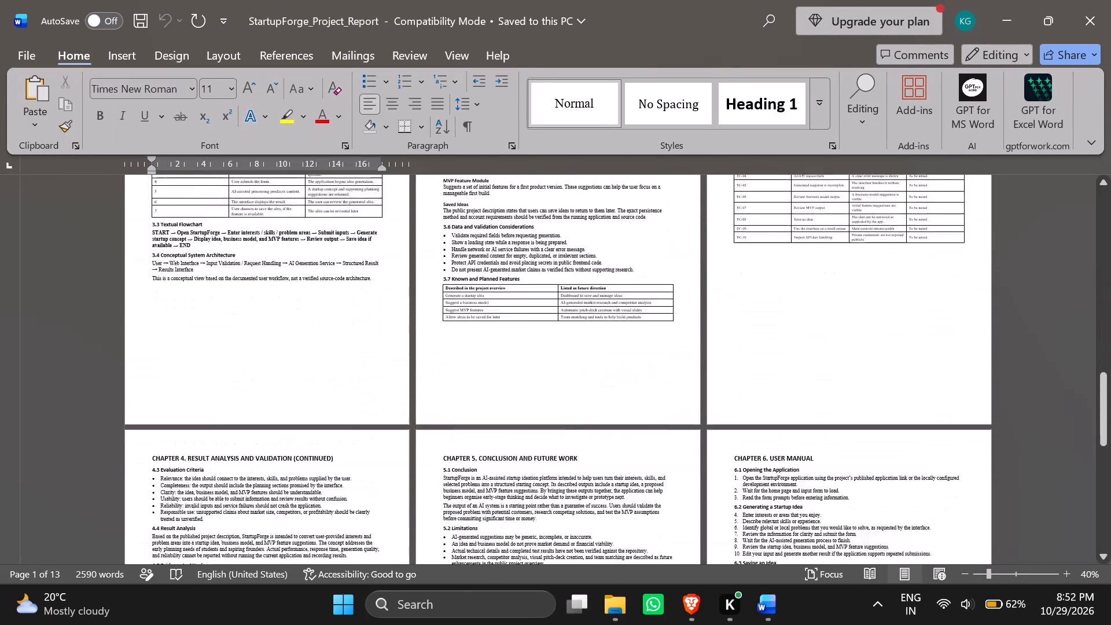
pyautogui.click(498, 392)
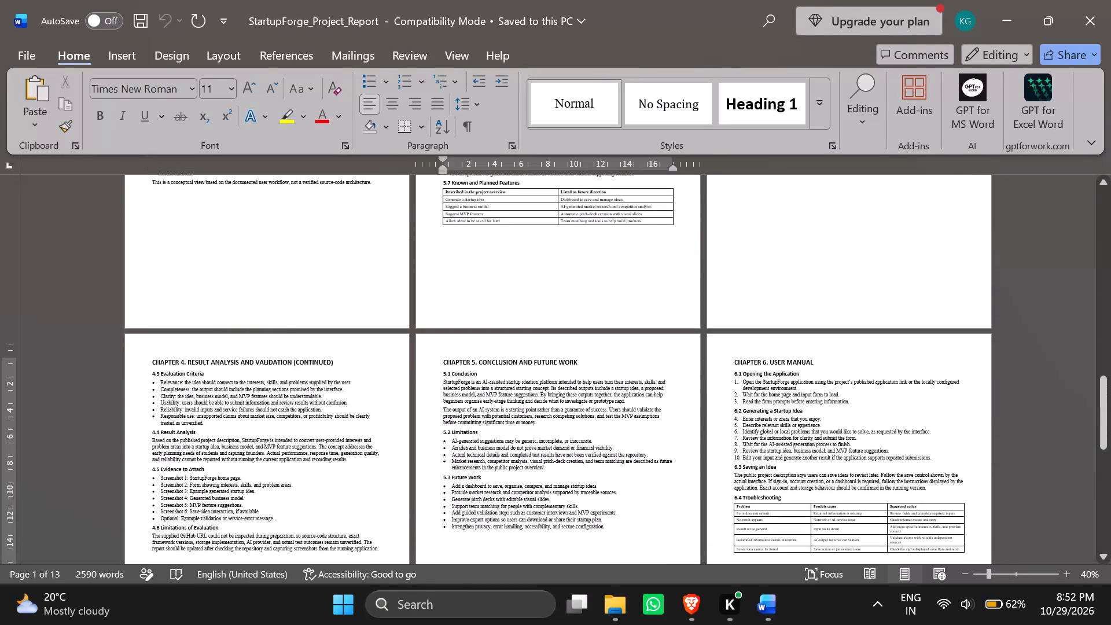
pyautogui.keyDown('ctrl'); pyautogui.scroll(2, 498, 392); pyautogui.keyUp('ctrl')
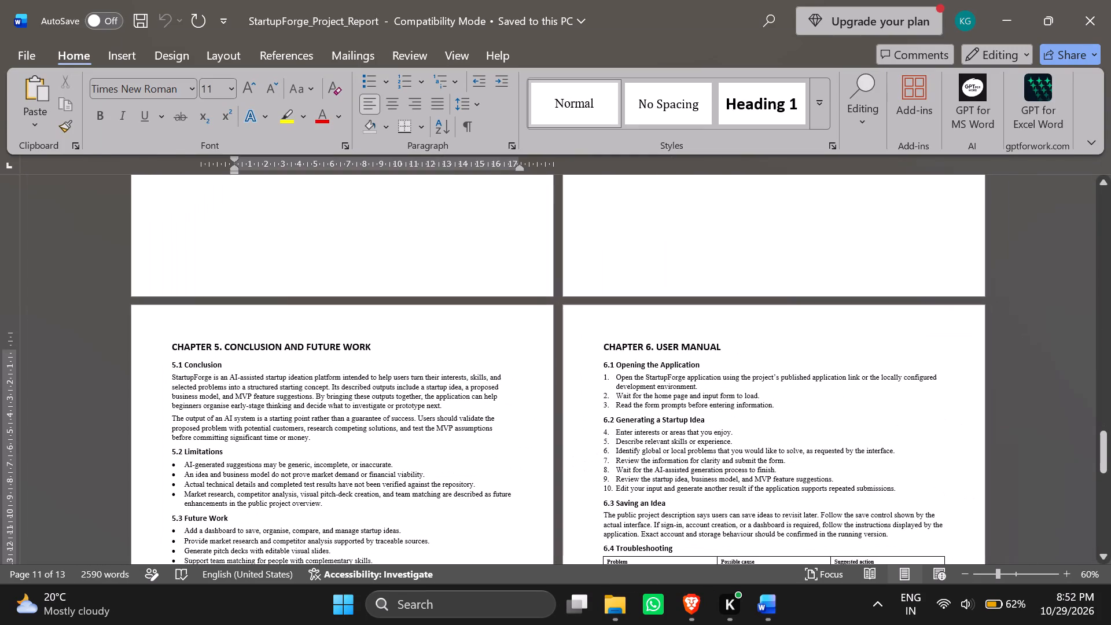
pyautogui.click(396, 380)
pyautogui.scroll(-2, 396, 380)
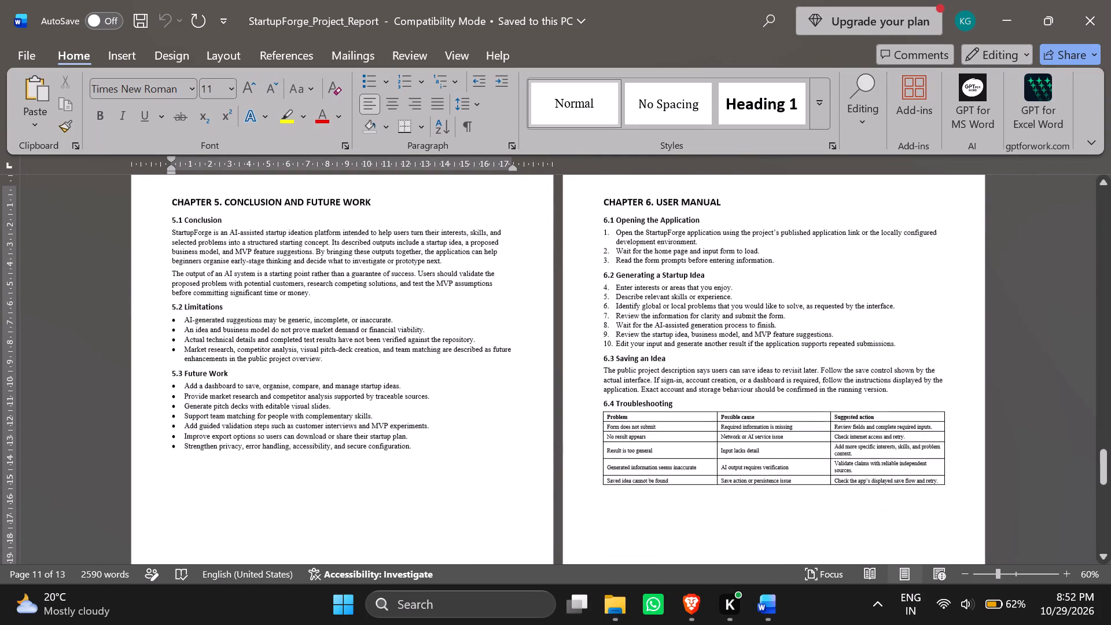
pyautogui.keyDown('ctrl'); pyautogui.scroll(-2, 396, 380); pyautogui.keyUp('ctrl')
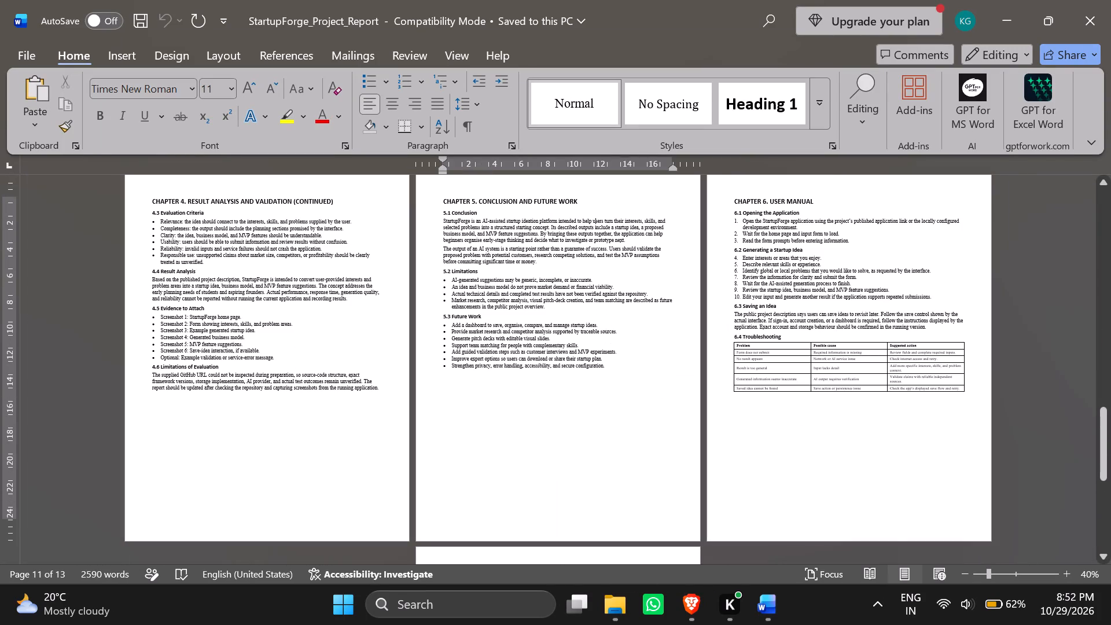
pyautogui.scroll(-4, 849, 296)
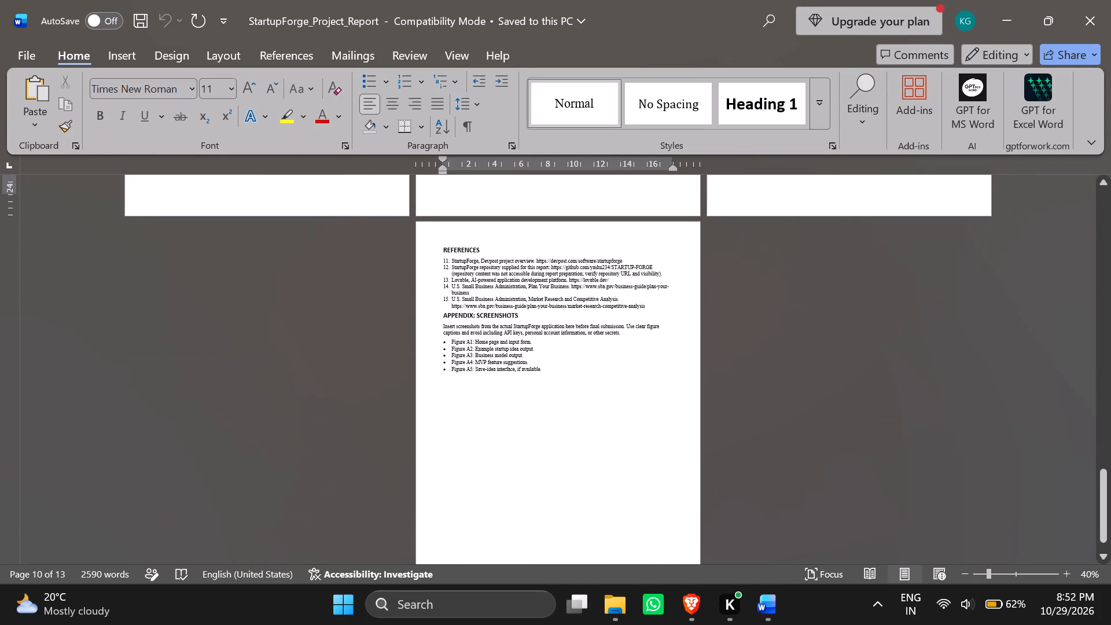
# Set the cover page line "A project report submitted in partial fulfilment of the requirements for" to font size 14.
pyautogui.scroll(17, 849, 296)
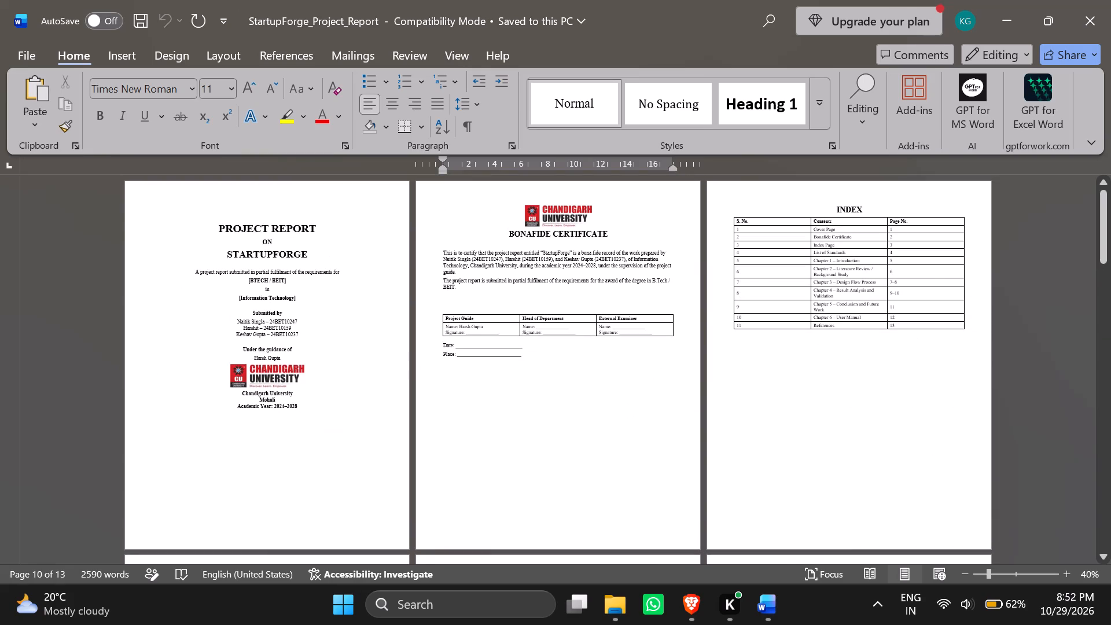
pyautogui.keyDown('ctrl'); pyautogui.scroll(2, 599, 263); pyautogui.keyUp('ctrl')
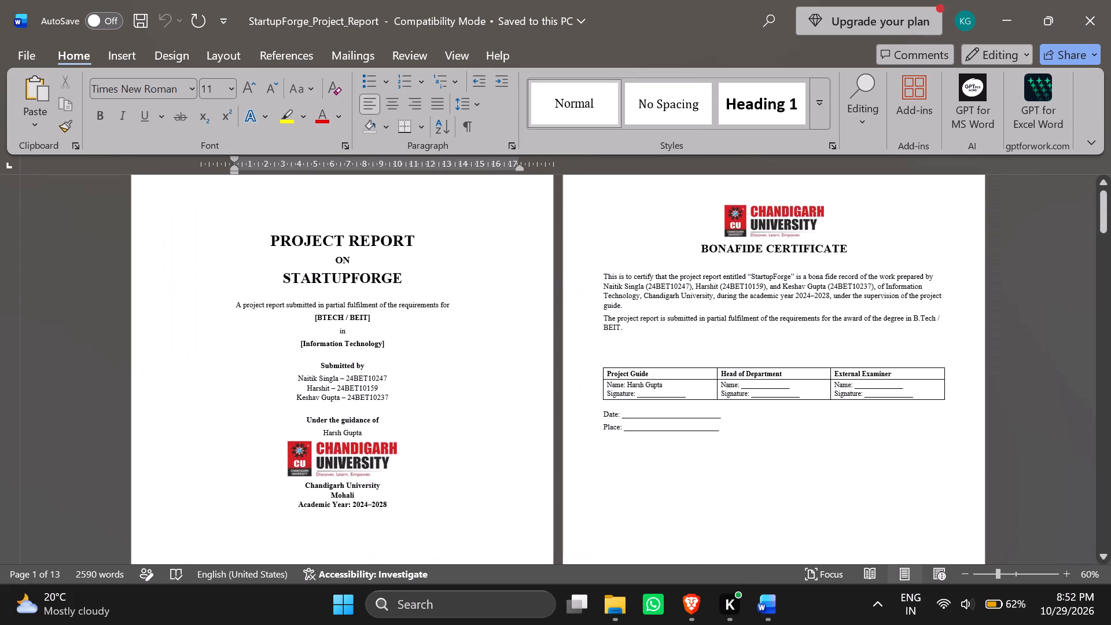
pyautogui.keyDown('ctrl'); pyautogui.scroll(1, 599, 263); pyautogui.keyUp('ctrl')
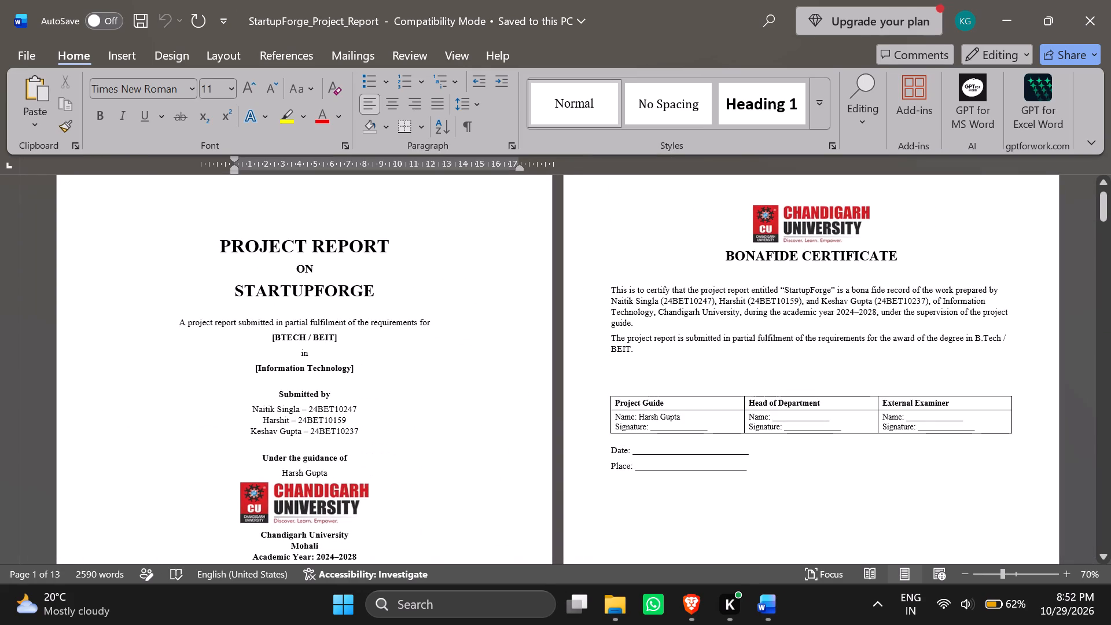
pyautogui.keyDown('ctrl'); pyautogui.scroll(1, 323, 301); pyautogui.keyUp('ctrl')
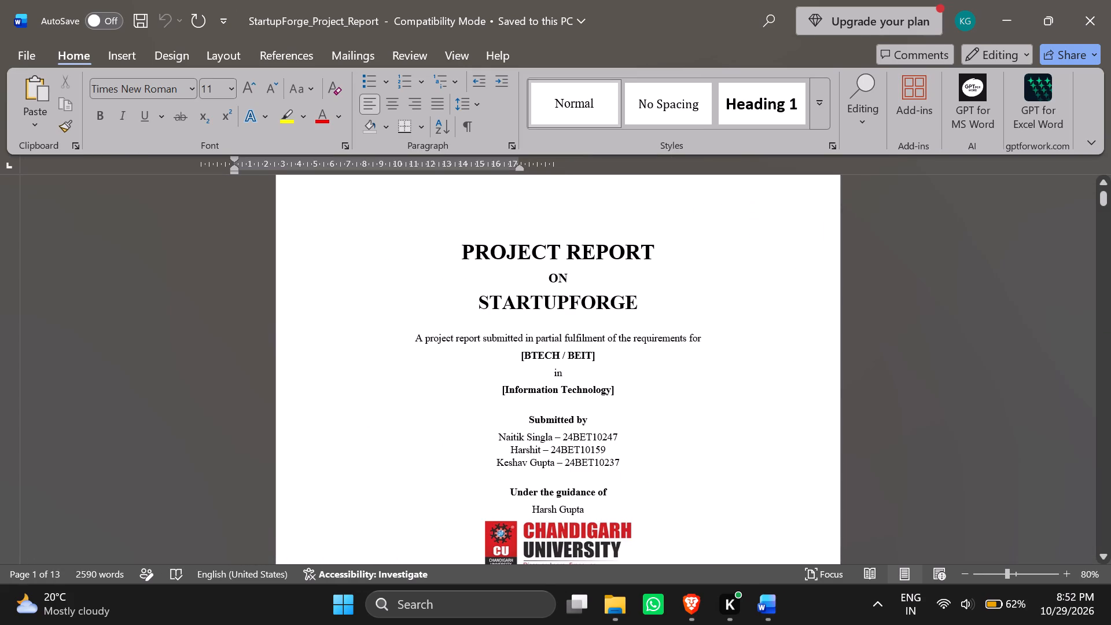
pyautogui.click(511, 336)
pyautogui.scroll(-2, 511, 336)
pyautogui.scroll(1, 511, 336)
pyautogui.moveTo(413, 212); pyautogui.dragTo(514, 250)
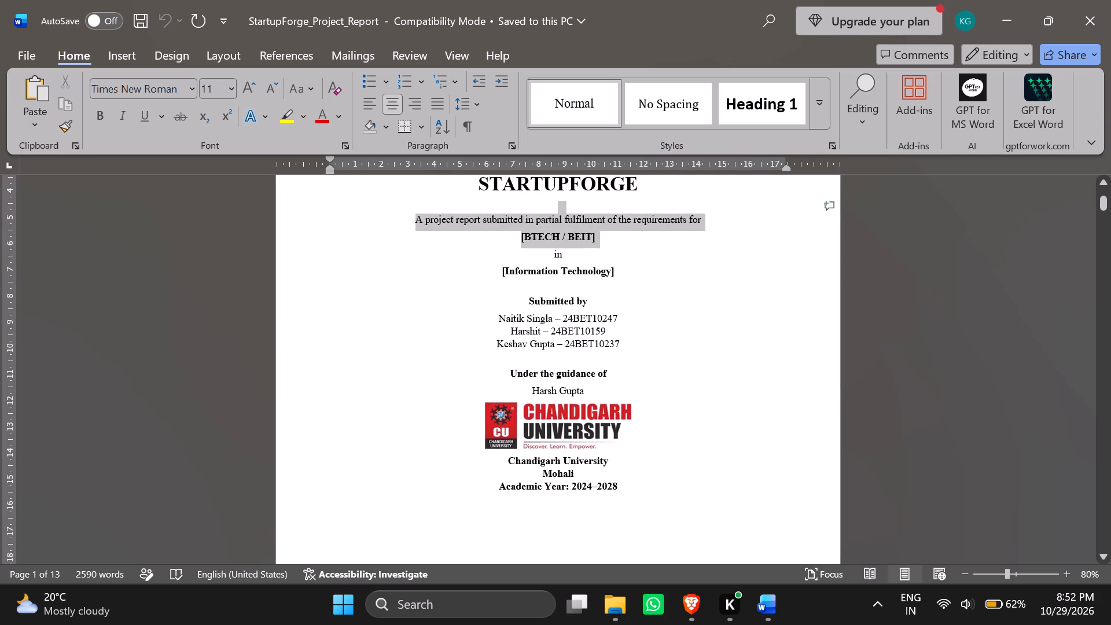
pyautogui.moveTo(514, 250); pyautogui.dragTo(723, 215)
pyautogui.click(230, 91)
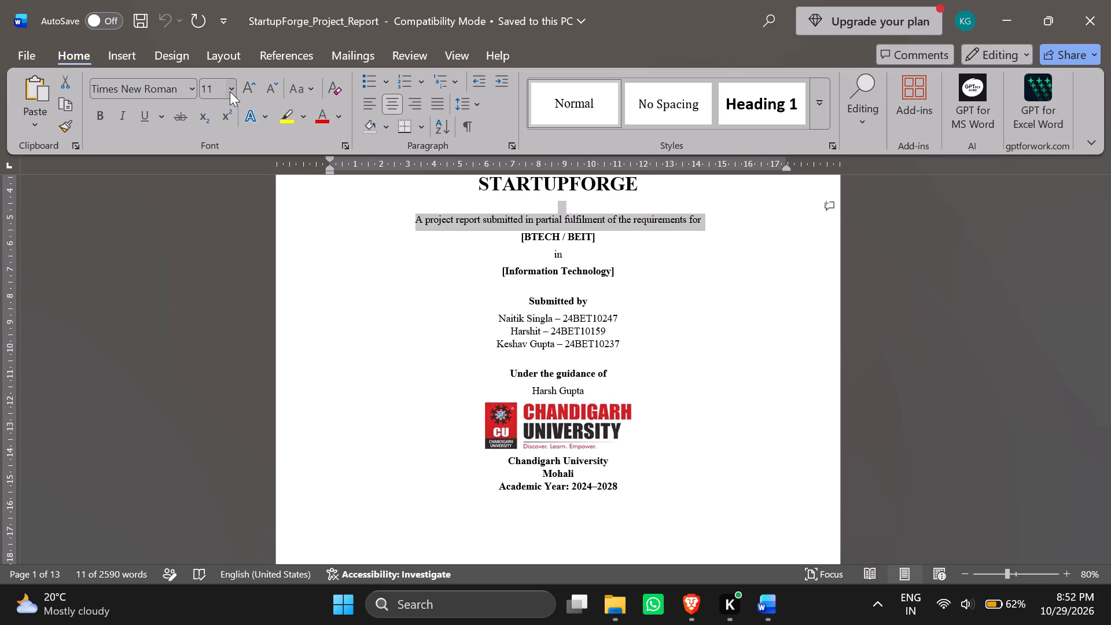
pyautogui.click(218, 211)
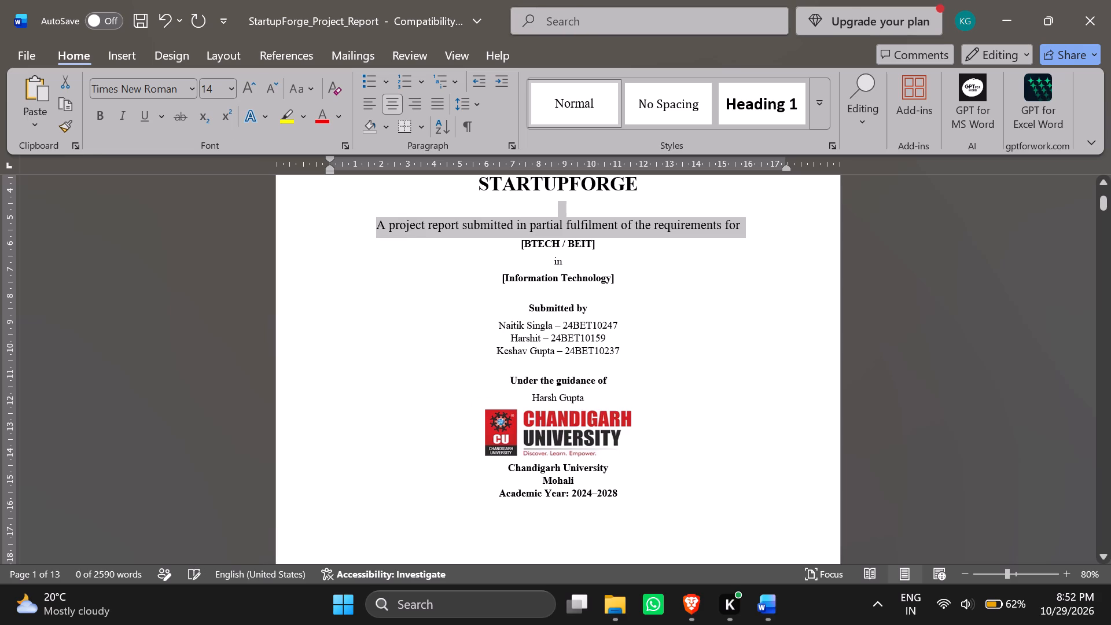
pyautogui.click(425, 227)
pyautogui.click(532, 244)
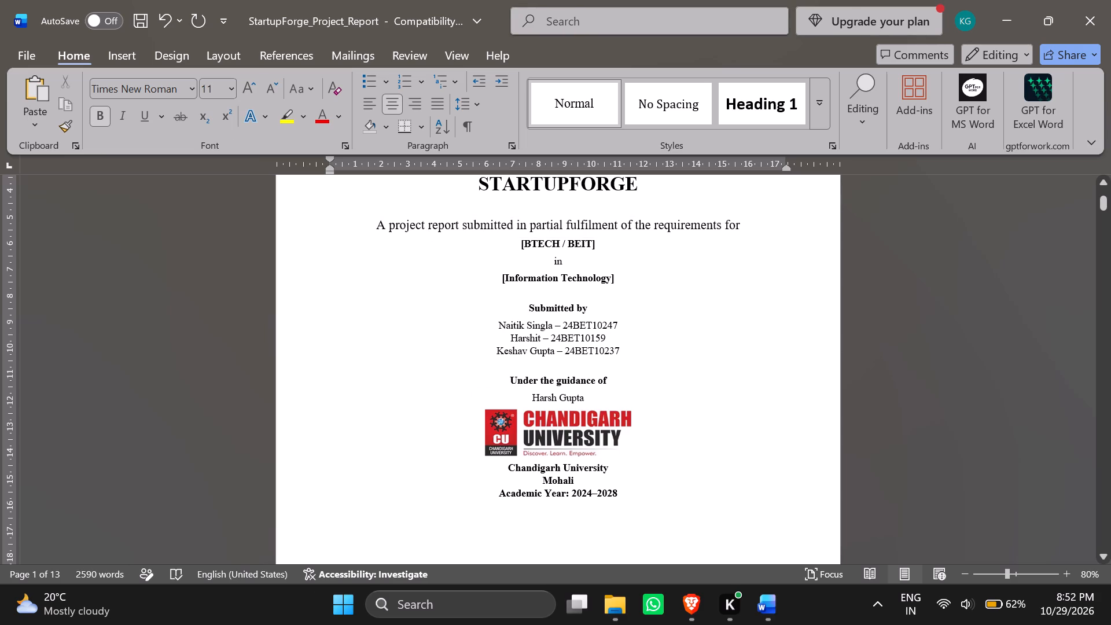
# Set the cover page text from "A project report submitted" through the guide's name to font size 14.
pyautogui.moveTo(380, 224); pyautogui.dragTo(610, 389)
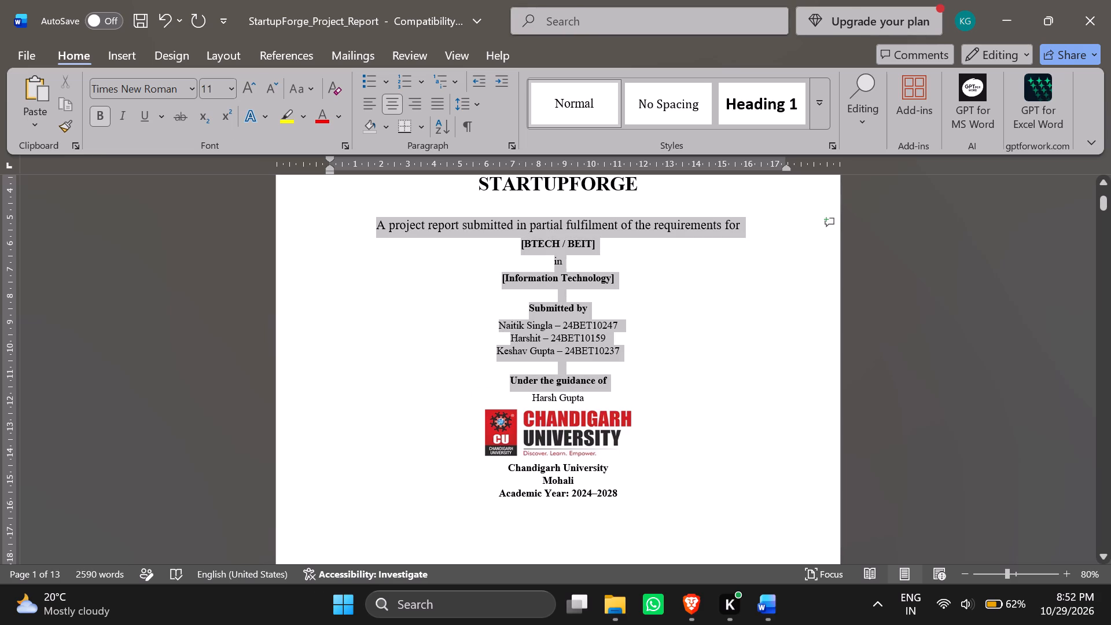
pyautogui.moveTo(610, 389); pyautogui.dragTo(606, 392)
pyautogui.click(227, 89)
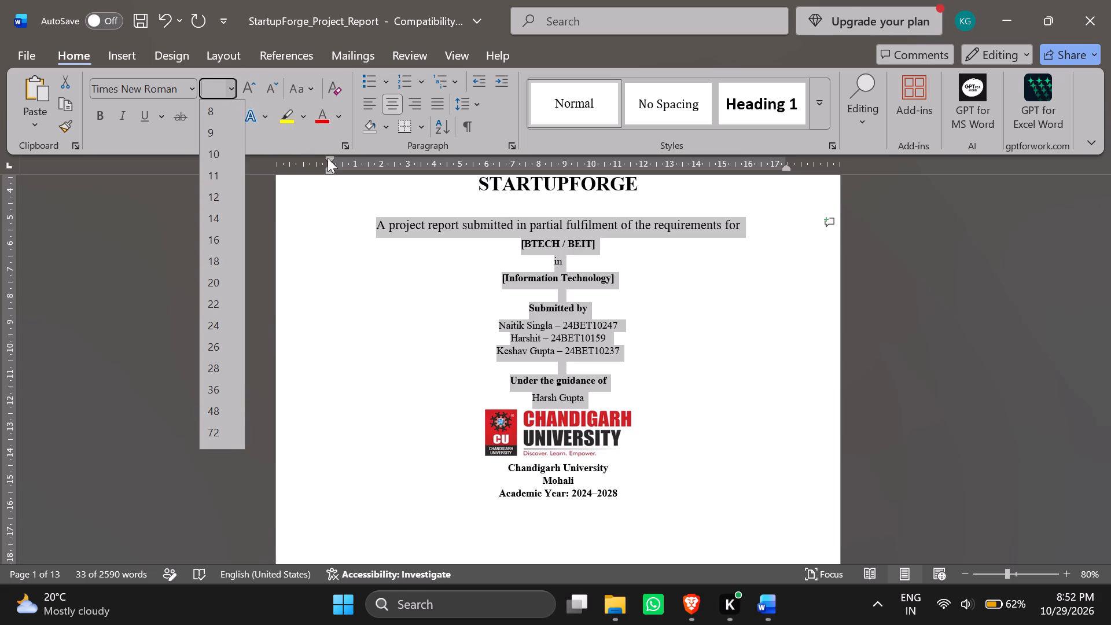
pyautogui.click(222, 217)
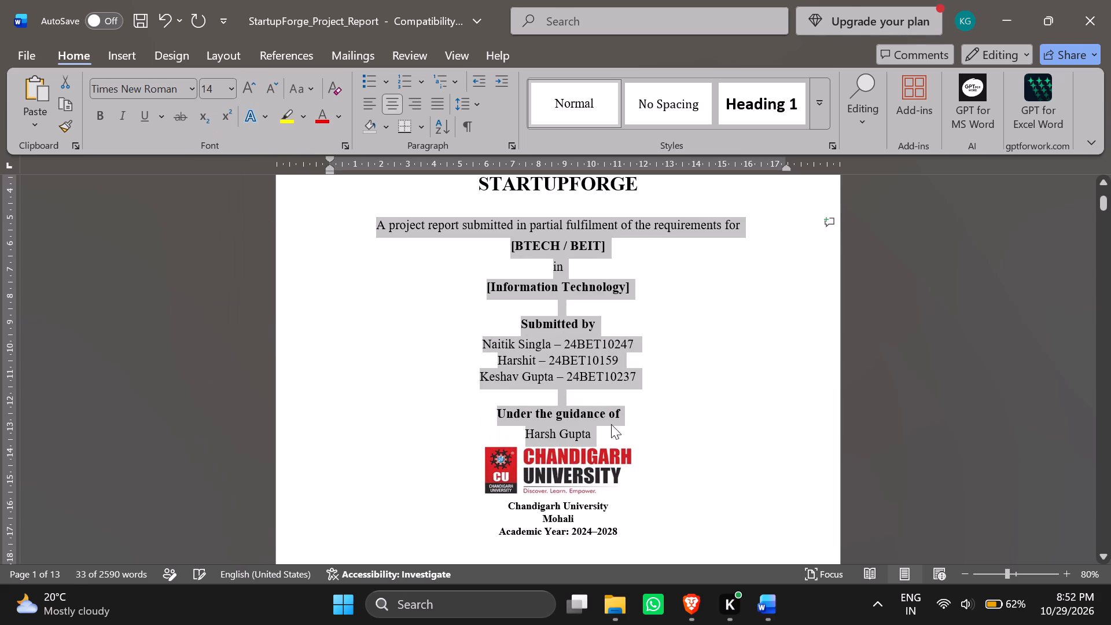
# Replace the guide's name beneath "Under the guidance of" on the cover page with the correct guide's name.
pyautogui.click(599, 432)
pyautogui.press('BackSpace')
pyautogui.press('BackSpace')
pyautogui.press('BackSpace')
pyautogui.press('BackSpace')
pyautogui.press('BackSpace')
pyautogui.press('BackSpace')
pyautogui.press('BackSpace')
pyautogui.press('BackSpace')
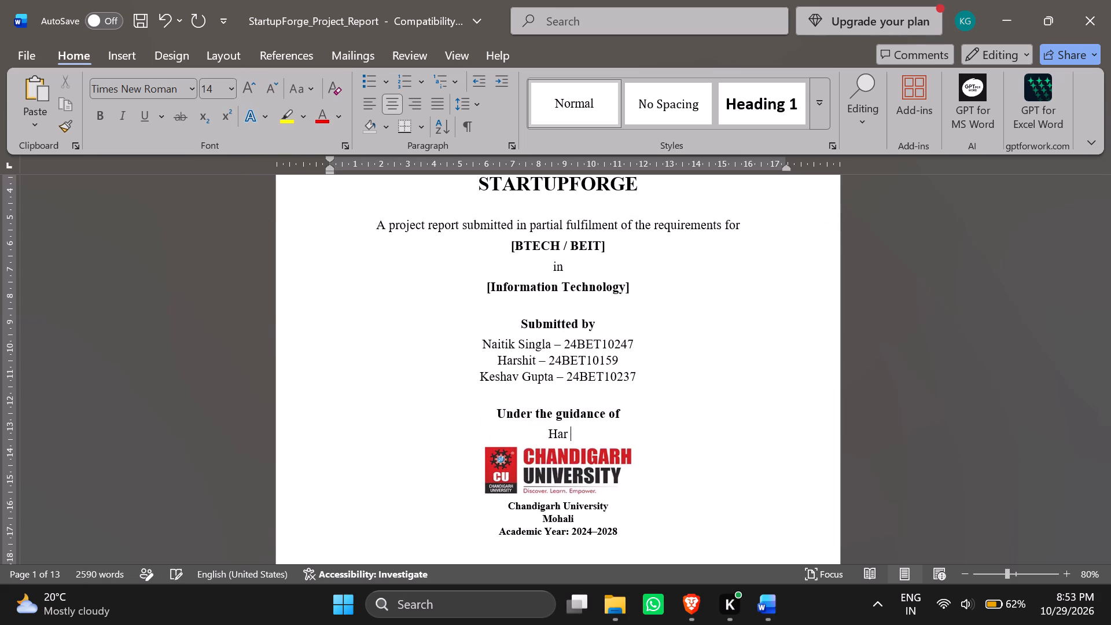
pyautogui.press('BackSpace')
pyautogui.press('BackSpace')
pyautogui.press('BackSpace')
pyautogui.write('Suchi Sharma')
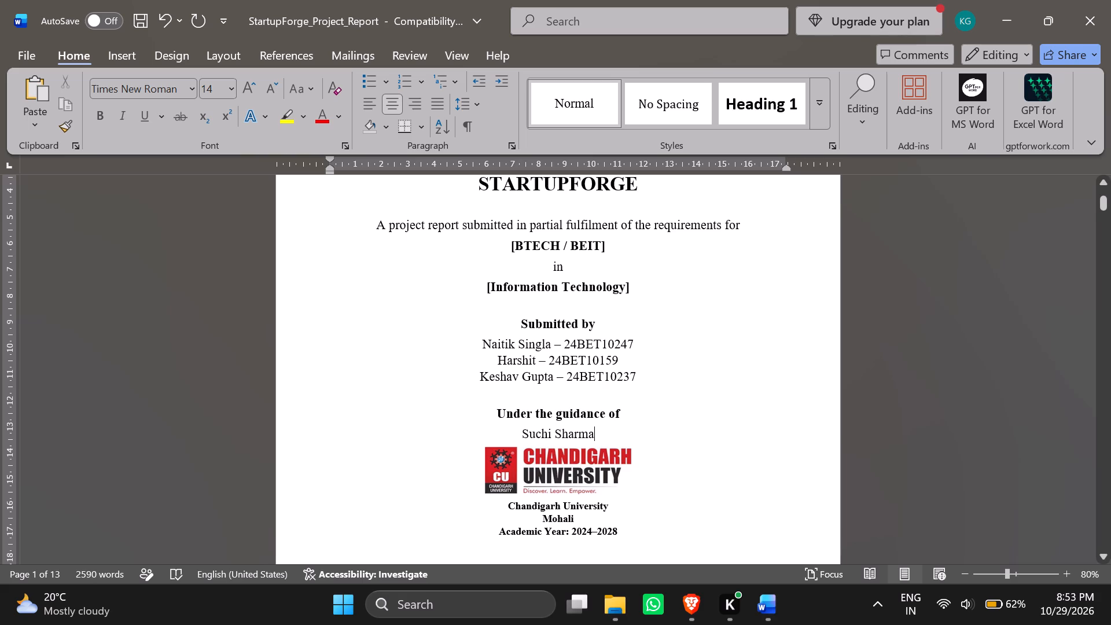
# Set the Chandigarh University, Mohali and Academic Year lines below the cover page logo to font size 14.
pyautogui.scroll(-1, 680, 410)
pyautogui.moveTo(505, 408); pyautogui.dragTo(672, 439)
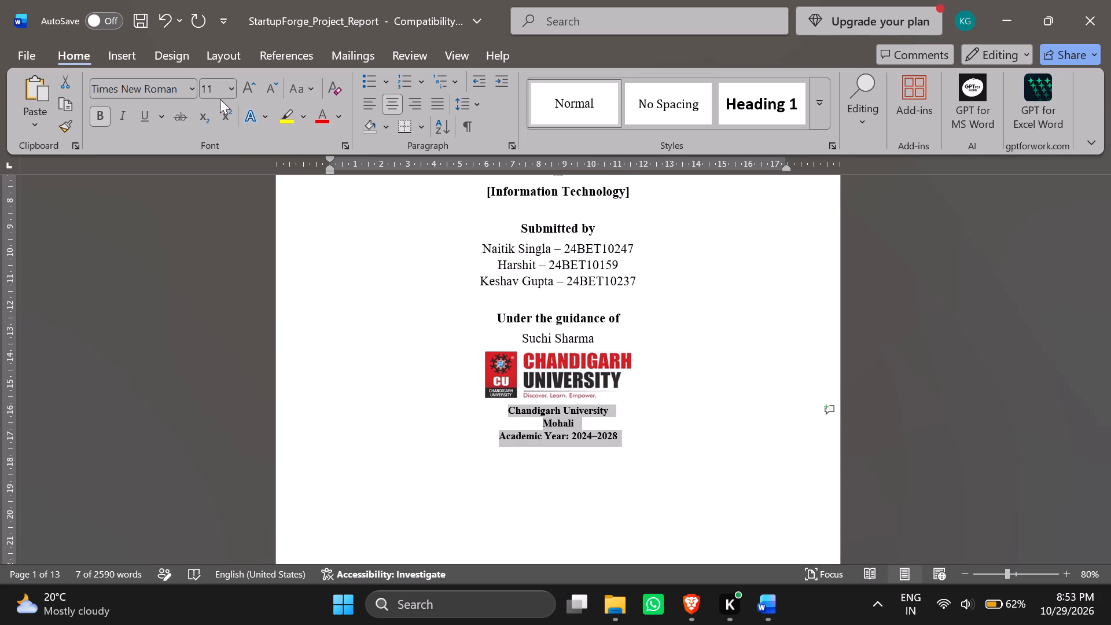
pyautogui.click(234, 89)
pyautogui.click(216, 218)
pyautogui.click(827, 328)
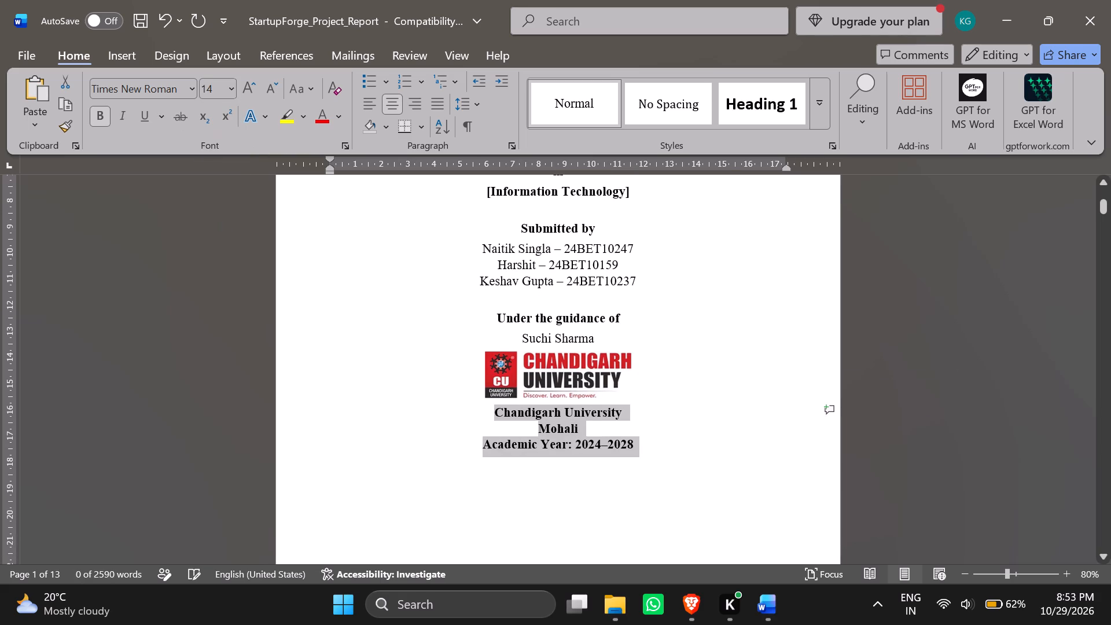
pyautogui.scroll(6, 827, 328)
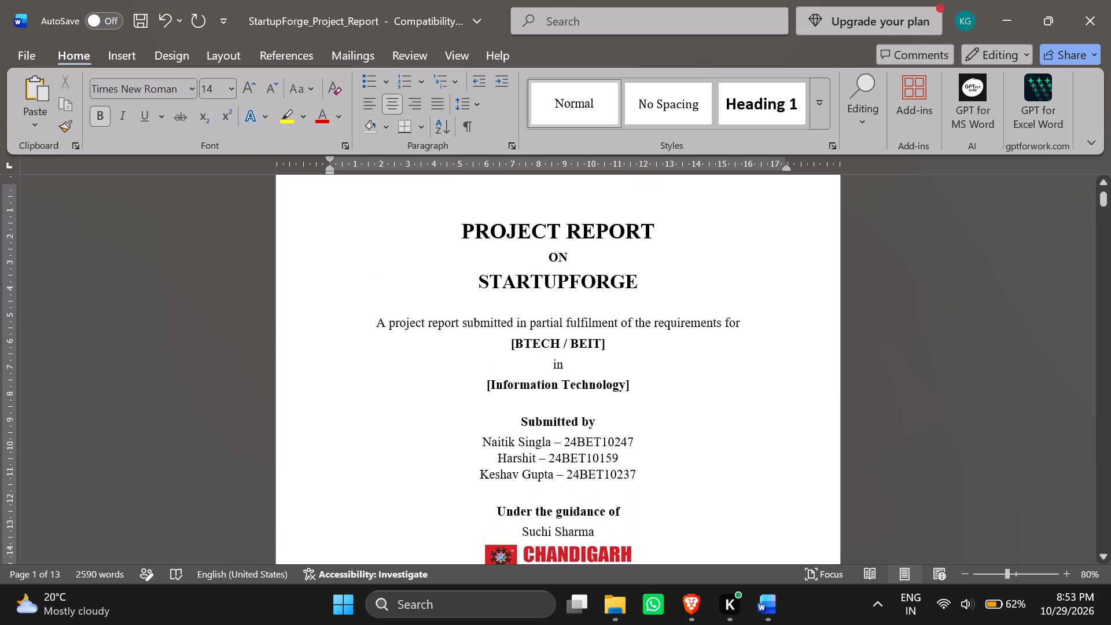
pyautogui.scroll(-14, 974, 361)
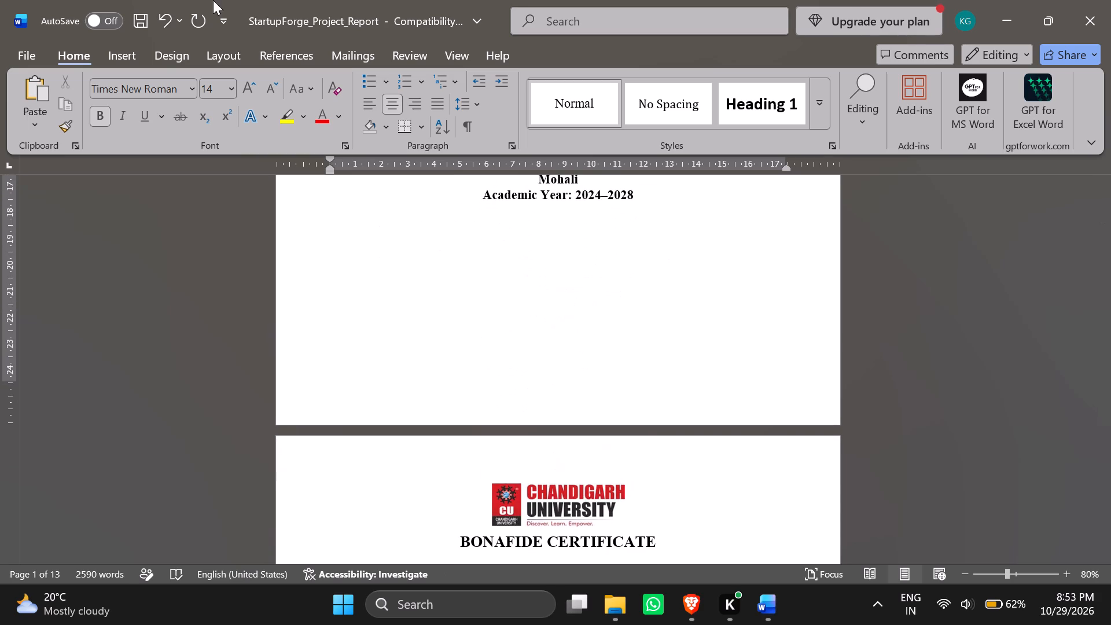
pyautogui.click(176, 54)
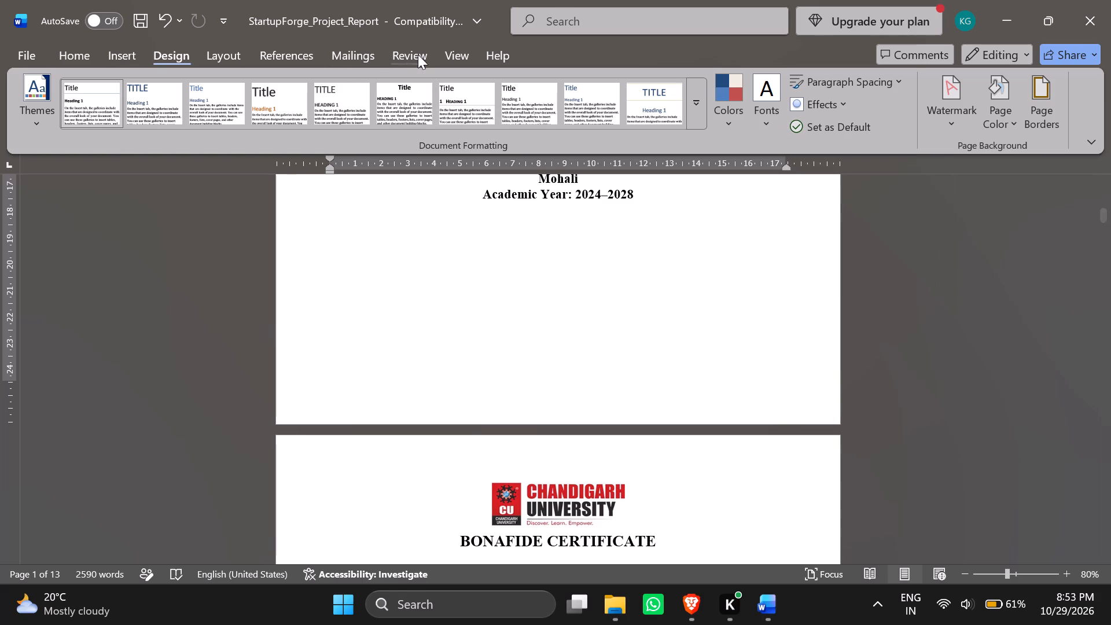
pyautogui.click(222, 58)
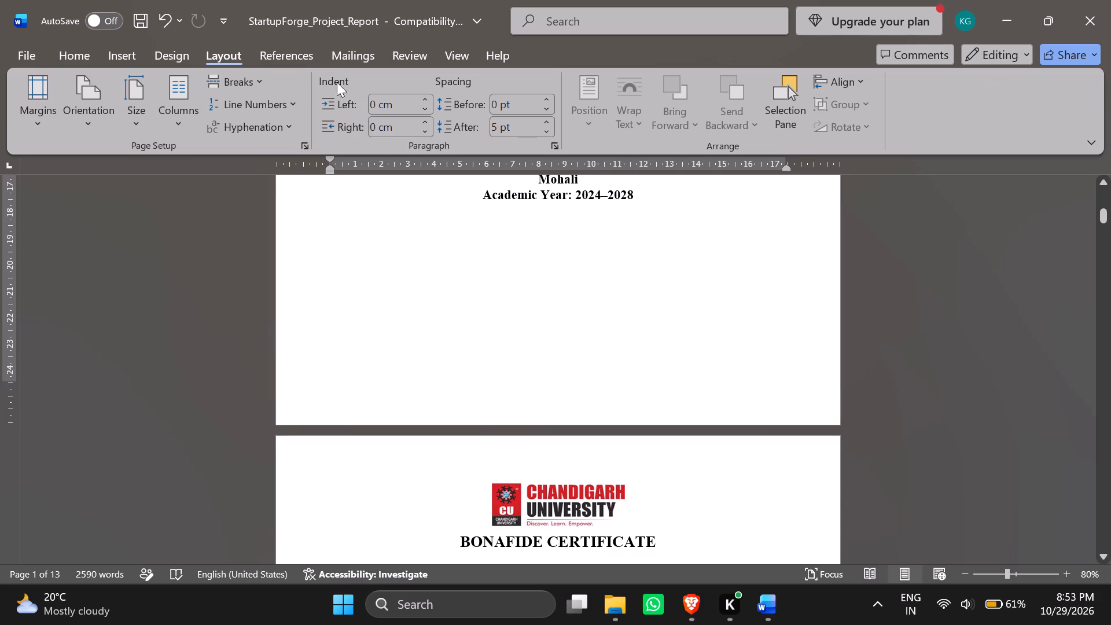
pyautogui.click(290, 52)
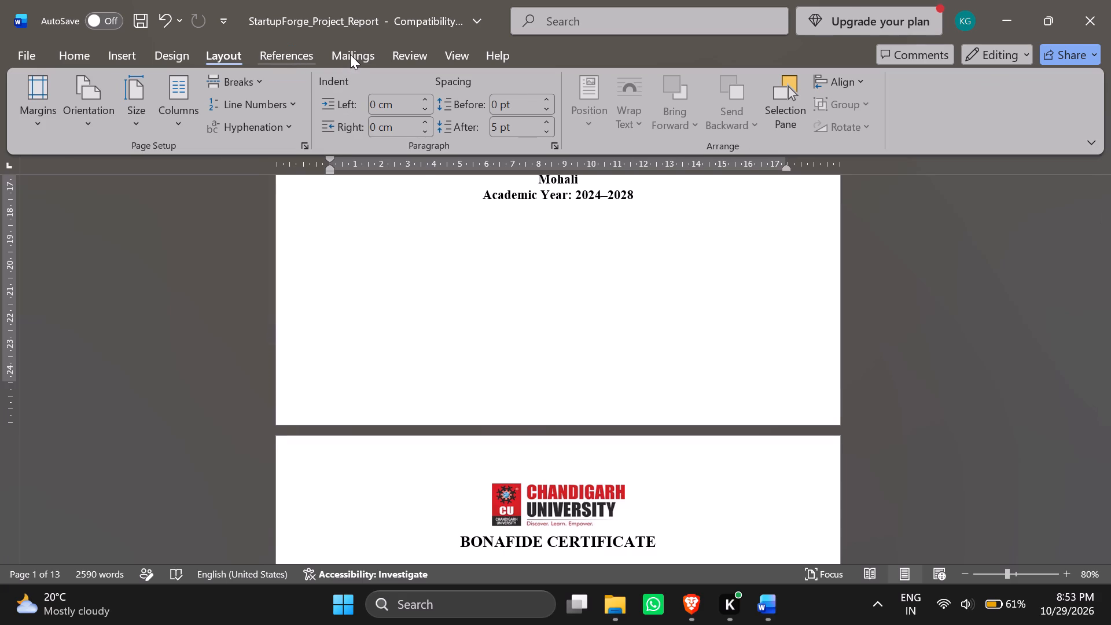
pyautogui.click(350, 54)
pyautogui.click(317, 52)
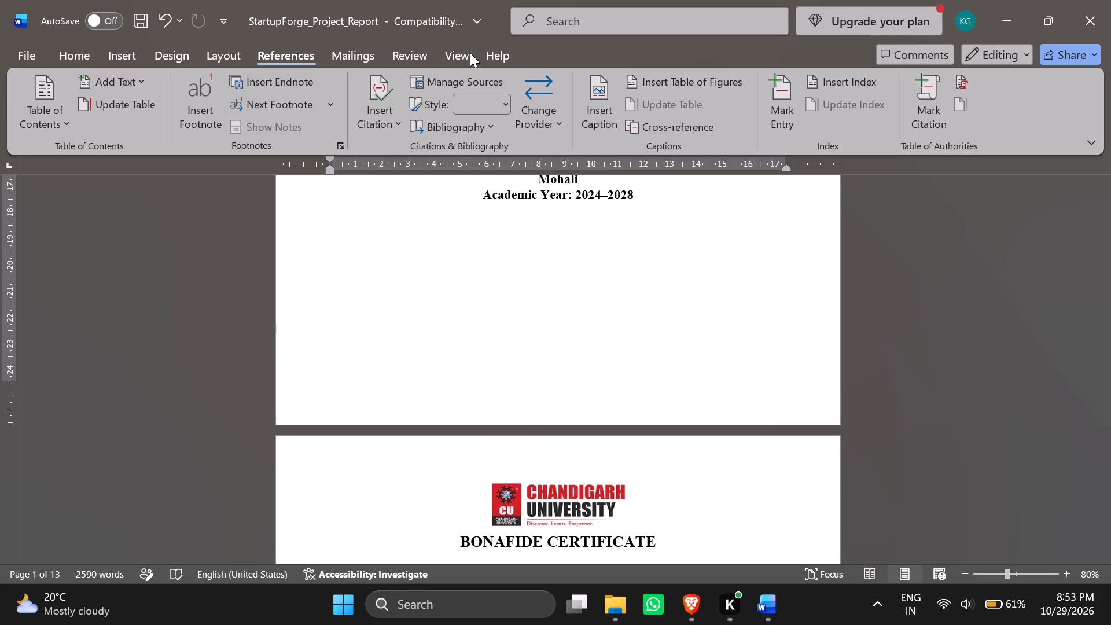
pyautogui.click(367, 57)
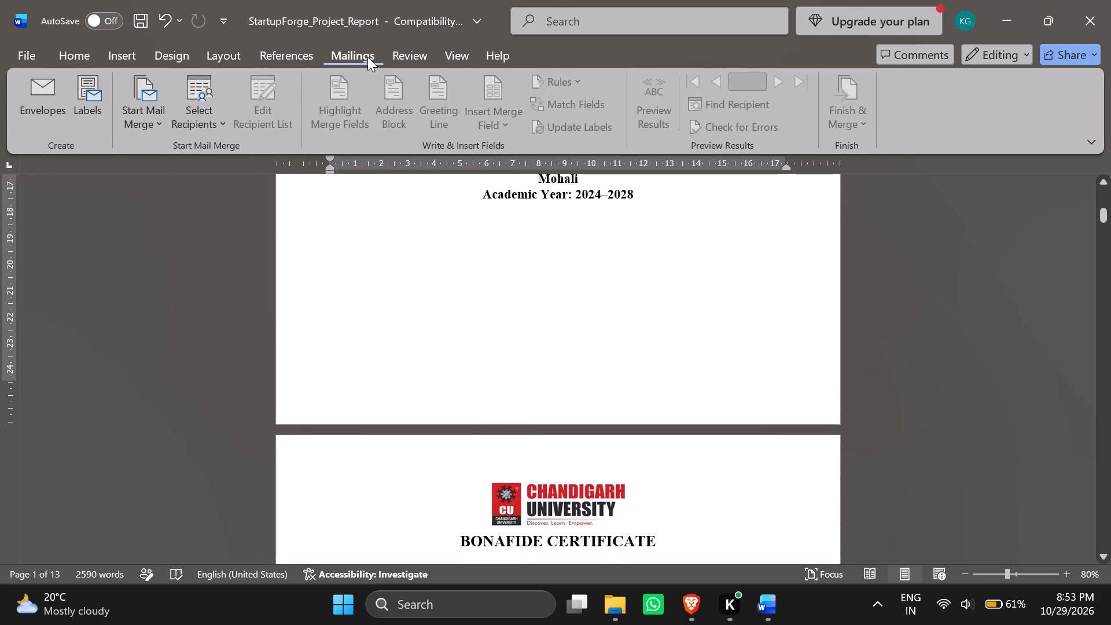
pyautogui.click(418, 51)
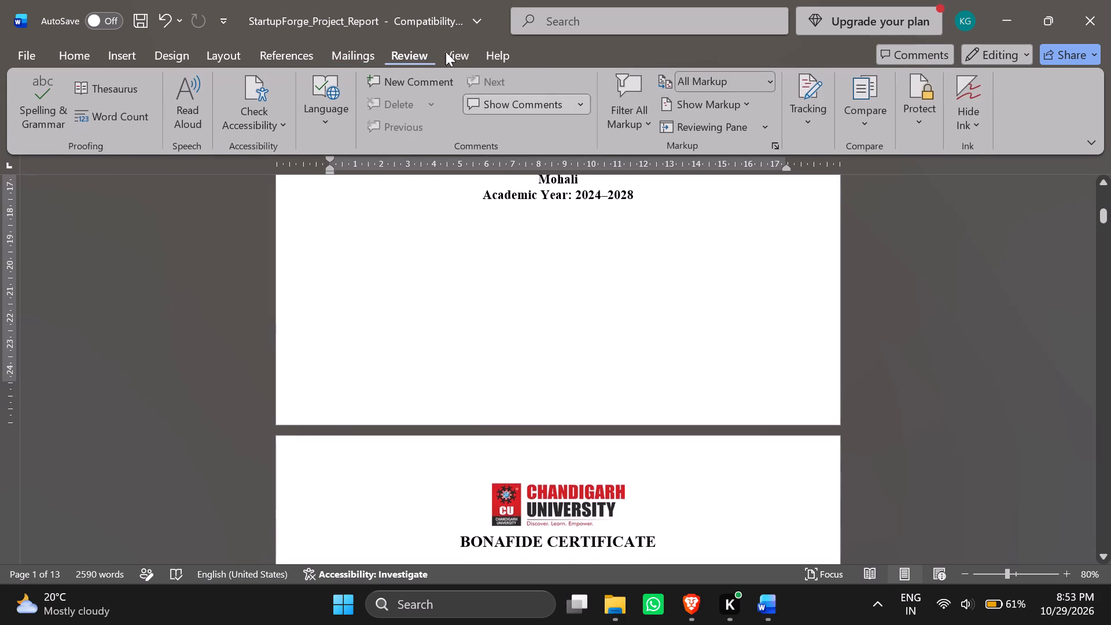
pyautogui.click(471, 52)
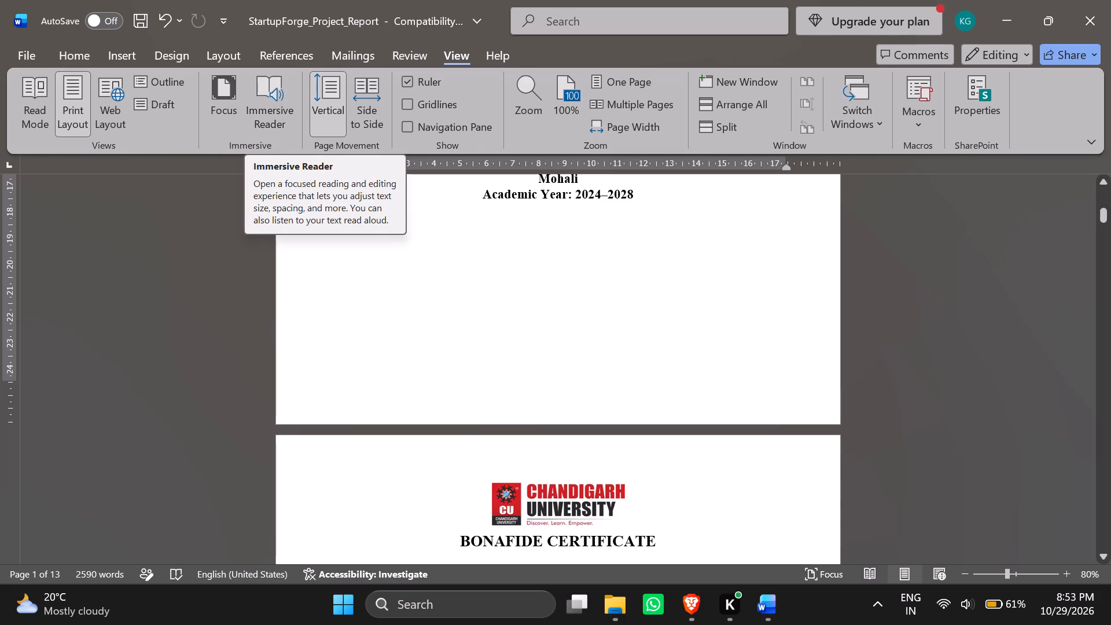
# Set the Bonafide Certificate page's text below its heading, from the certifying paragraph through Date and Place, to font size 14.
pyautogui.scroll(-3, 518, 230)
pyautogui.hscroll(1, 518, 230)
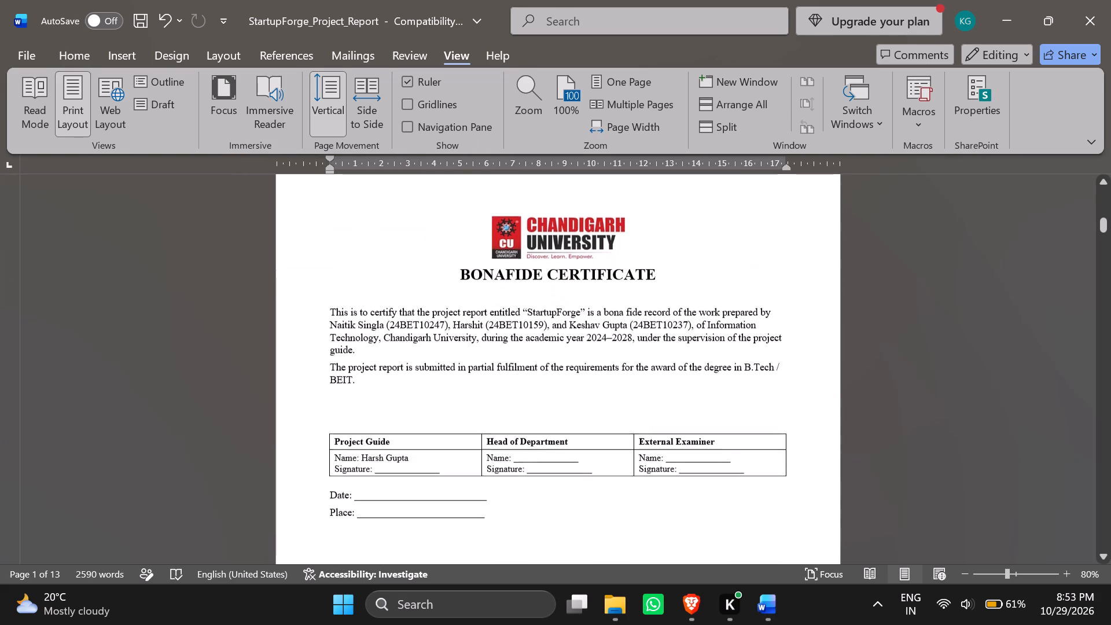
pyautogui.moveTo(322, 302); pyautogui.dragTo(481, 578)
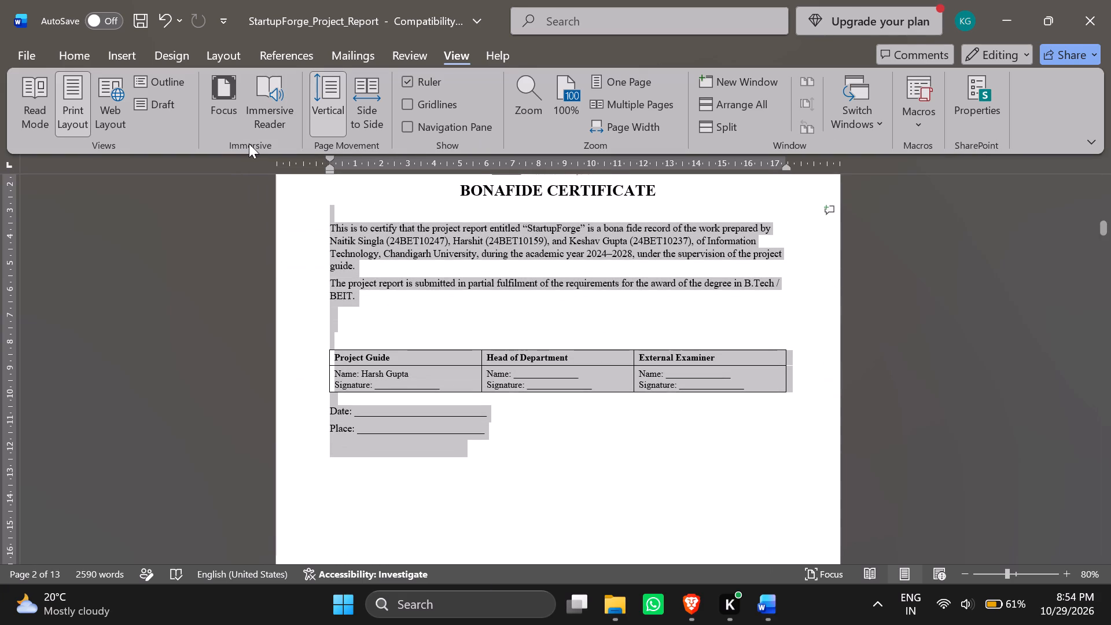
pyautogui.click(71, 56)
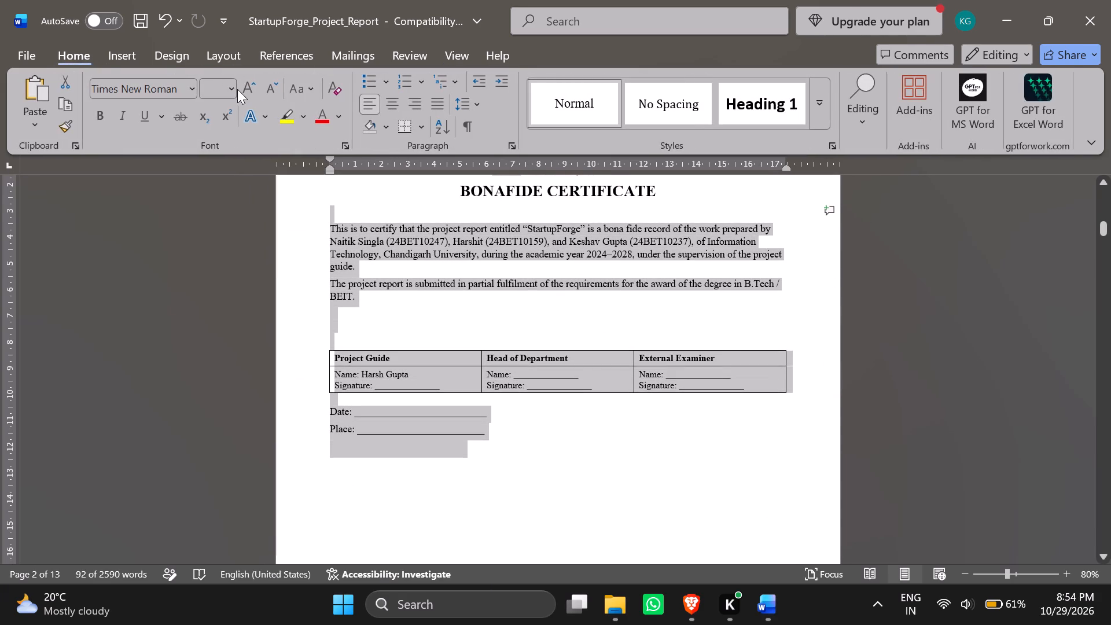
pyautogui.click(237, 89)
pyautogui.click(230, 89)
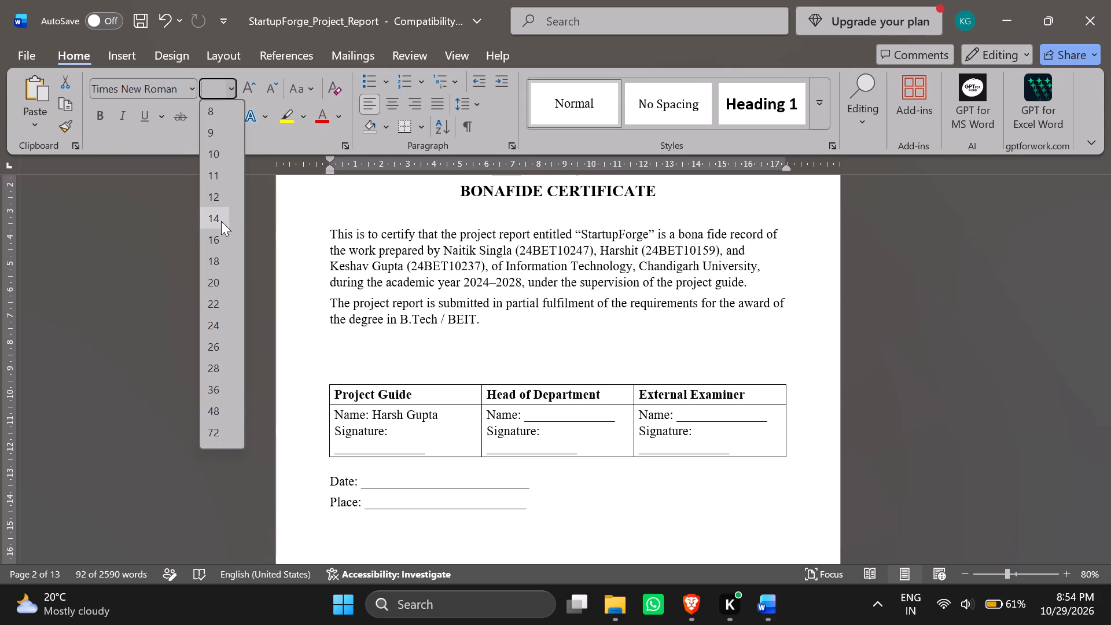
pyautogui.click(221, 221)
pyautogui.click(995, 264)
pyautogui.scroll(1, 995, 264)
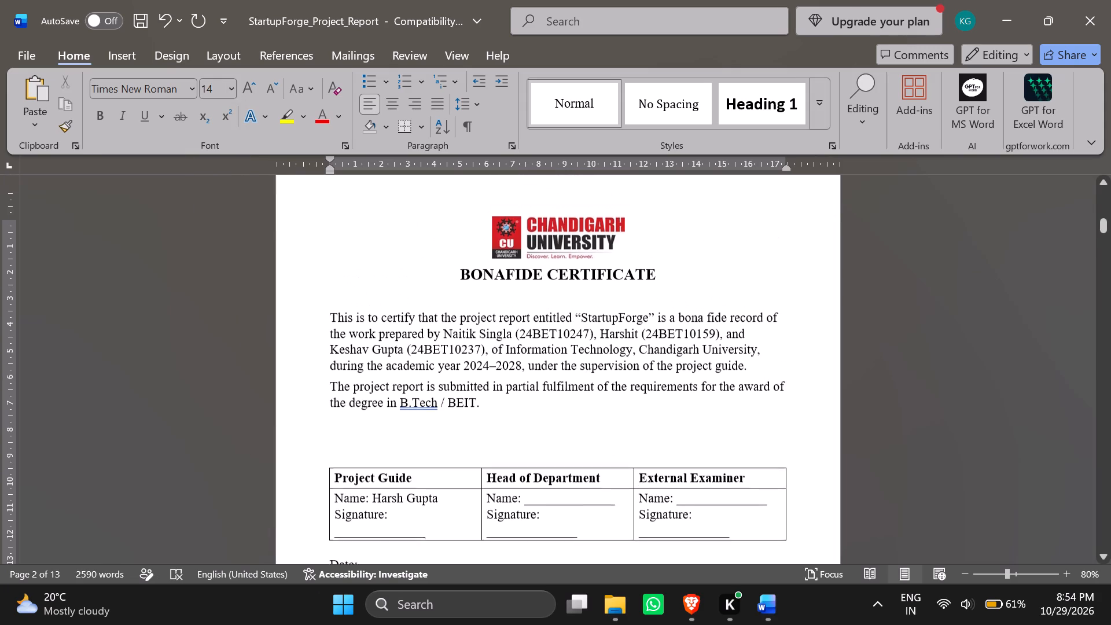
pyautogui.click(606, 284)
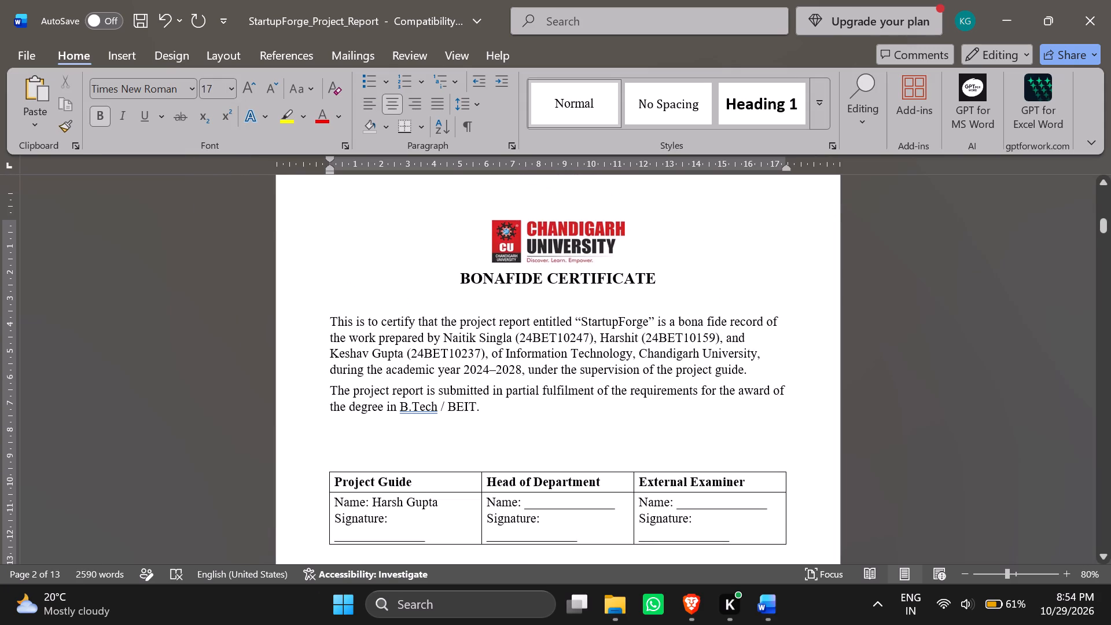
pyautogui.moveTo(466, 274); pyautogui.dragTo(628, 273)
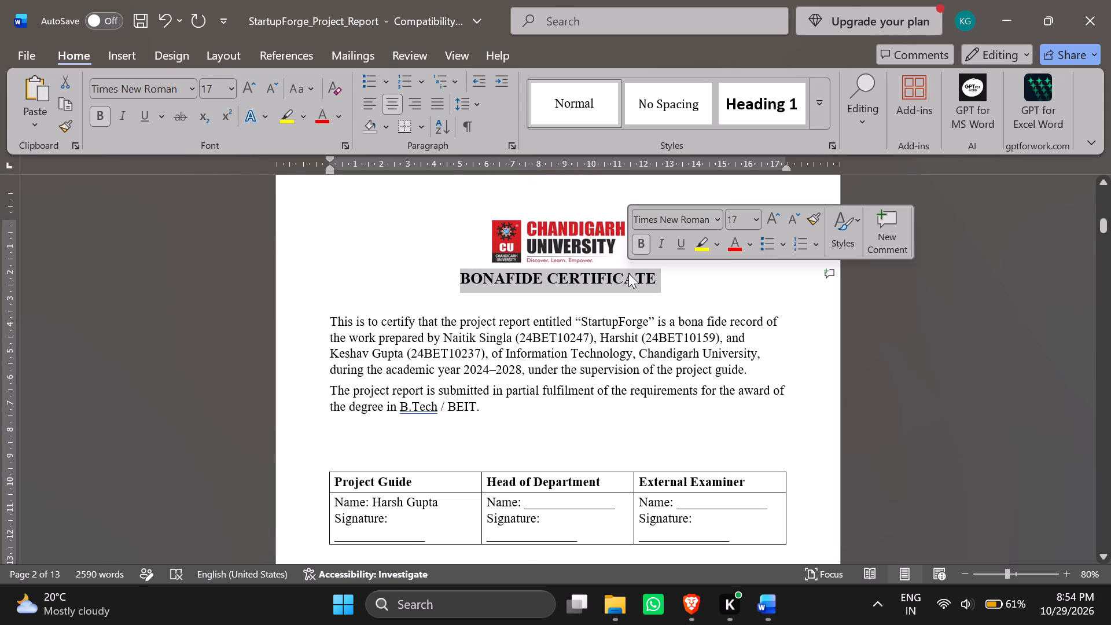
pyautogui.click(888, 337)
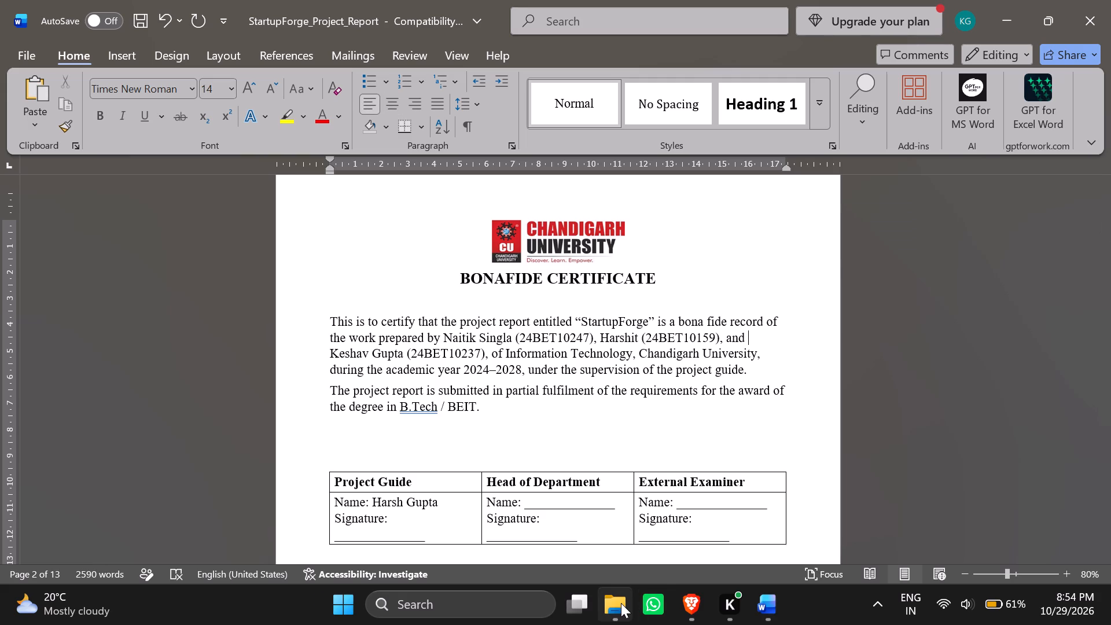
# In a new Brave tab, search Google for "what is the standard font size of project repor" and read the sizes by section.
pyautogui.click(689, 605)
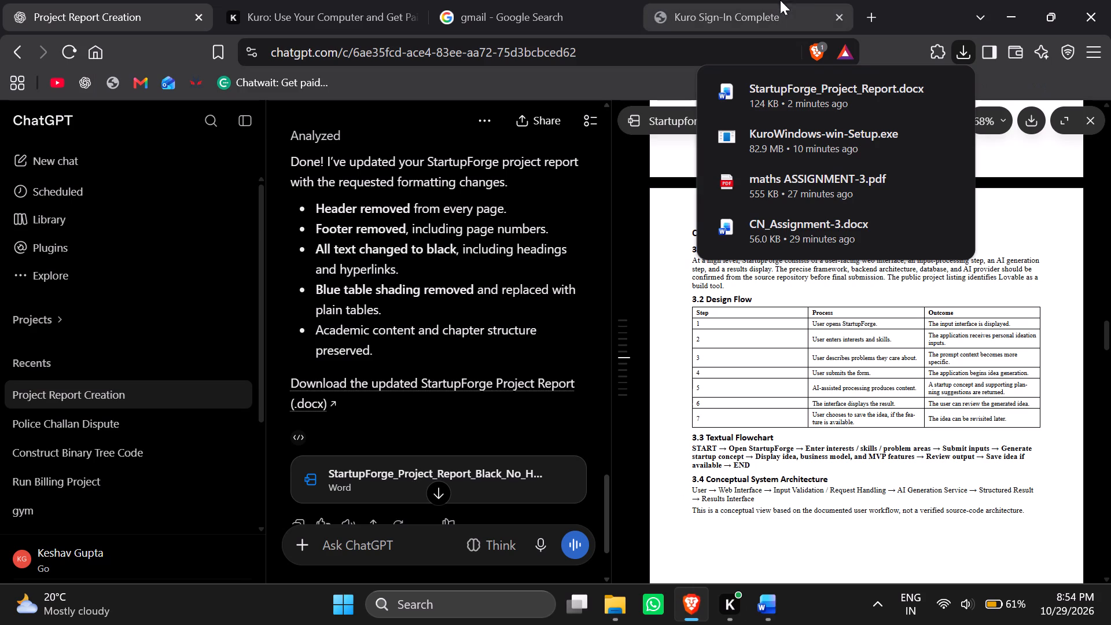
pyautogui.click(869, 14)
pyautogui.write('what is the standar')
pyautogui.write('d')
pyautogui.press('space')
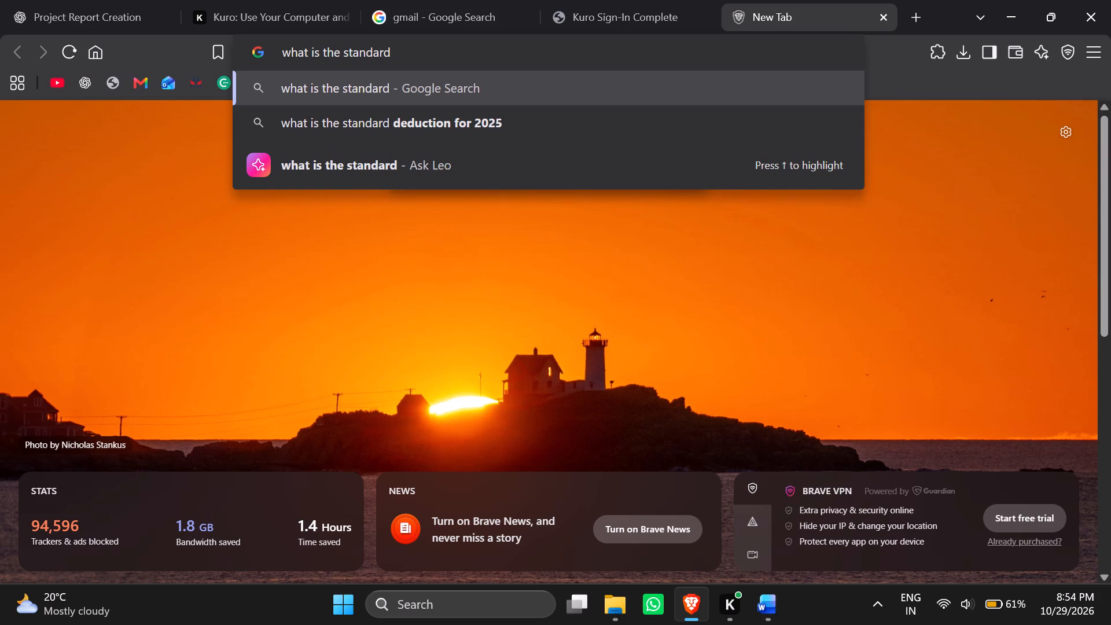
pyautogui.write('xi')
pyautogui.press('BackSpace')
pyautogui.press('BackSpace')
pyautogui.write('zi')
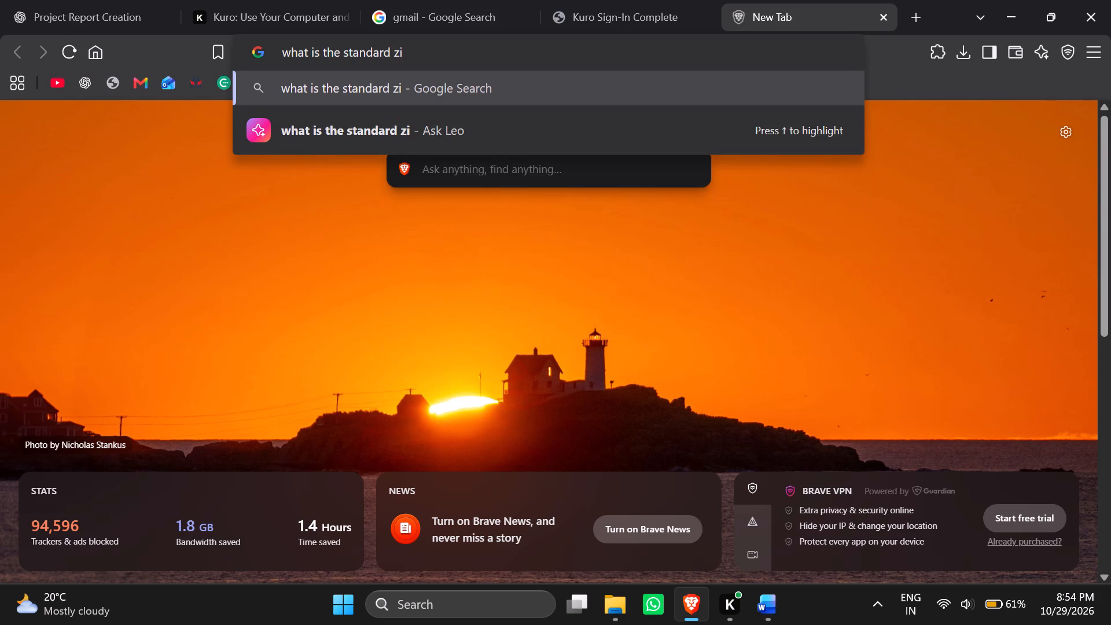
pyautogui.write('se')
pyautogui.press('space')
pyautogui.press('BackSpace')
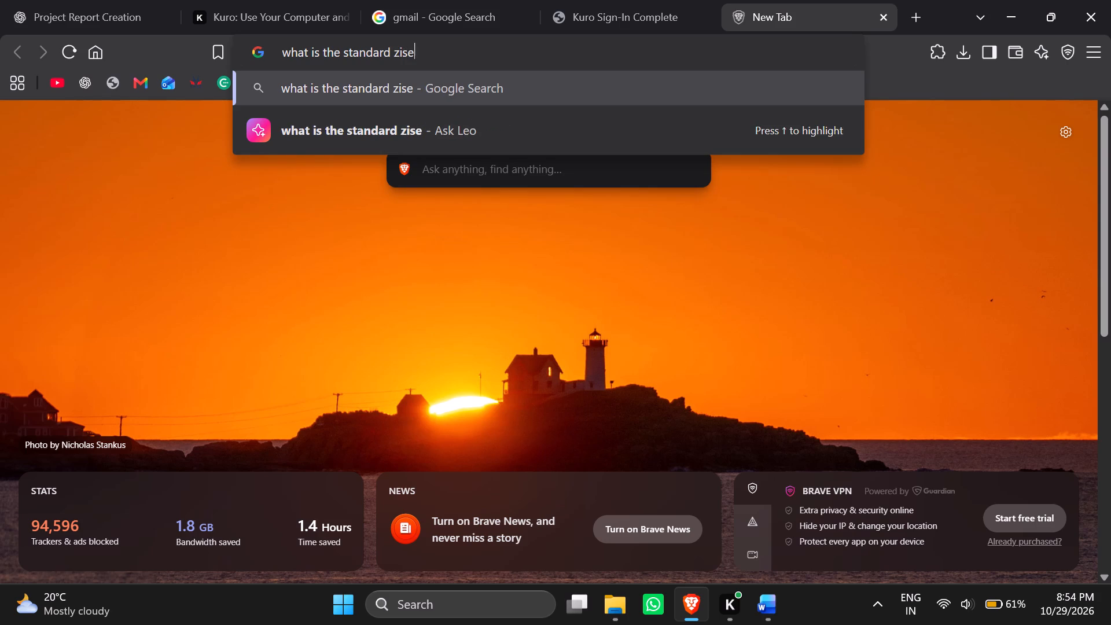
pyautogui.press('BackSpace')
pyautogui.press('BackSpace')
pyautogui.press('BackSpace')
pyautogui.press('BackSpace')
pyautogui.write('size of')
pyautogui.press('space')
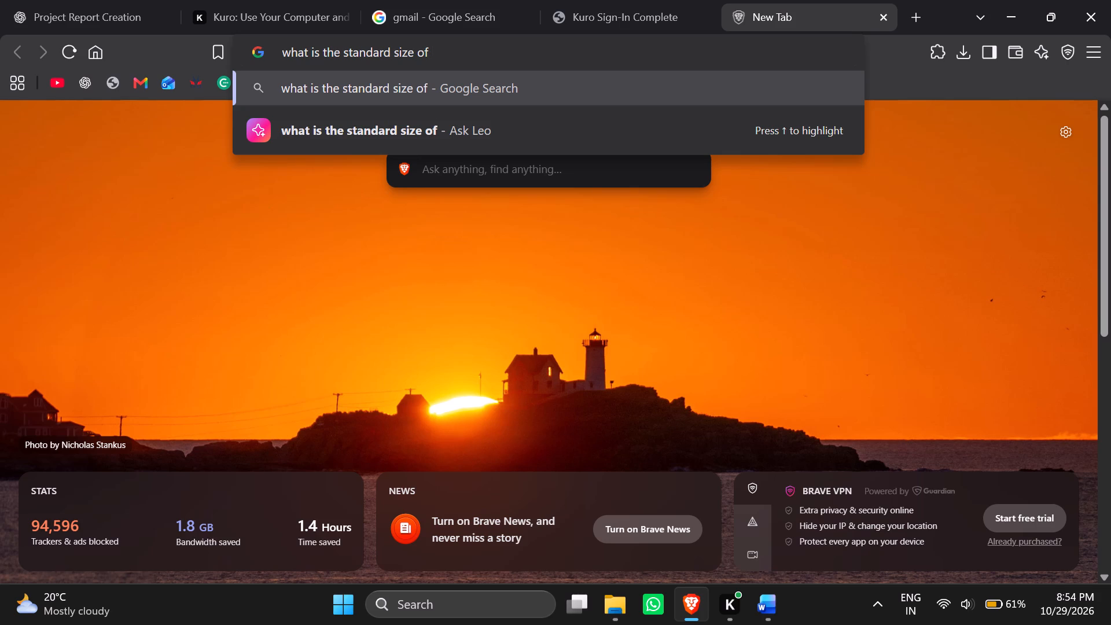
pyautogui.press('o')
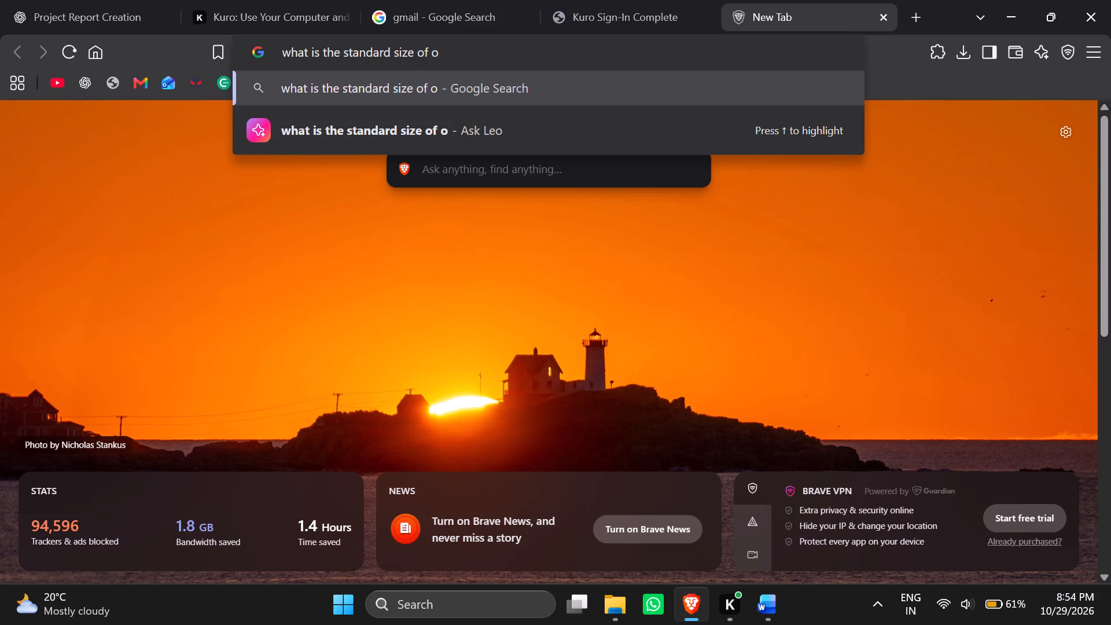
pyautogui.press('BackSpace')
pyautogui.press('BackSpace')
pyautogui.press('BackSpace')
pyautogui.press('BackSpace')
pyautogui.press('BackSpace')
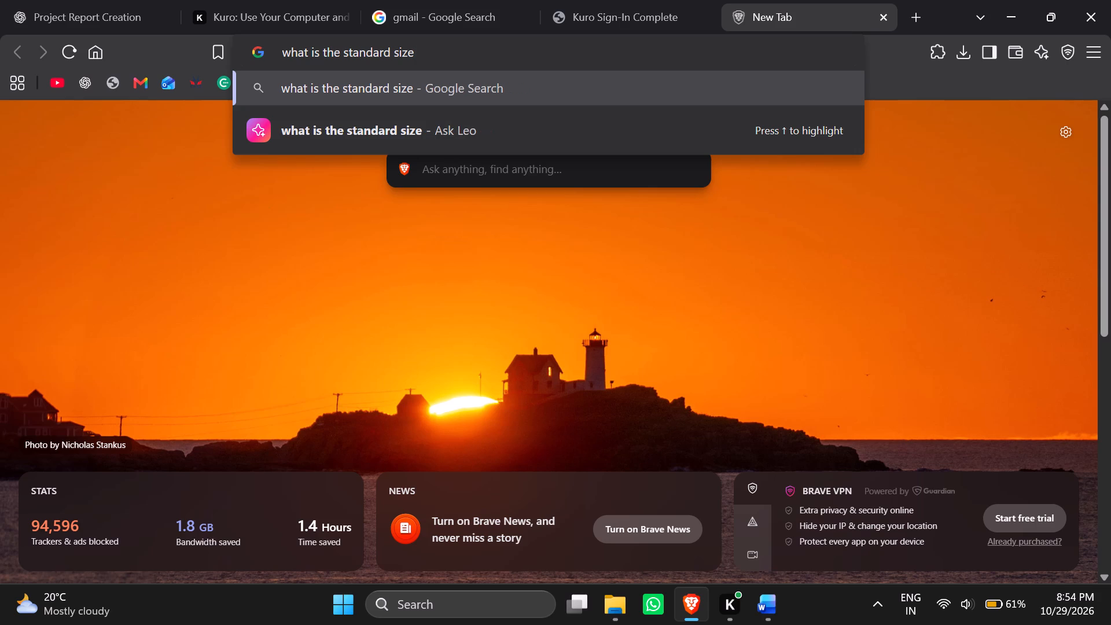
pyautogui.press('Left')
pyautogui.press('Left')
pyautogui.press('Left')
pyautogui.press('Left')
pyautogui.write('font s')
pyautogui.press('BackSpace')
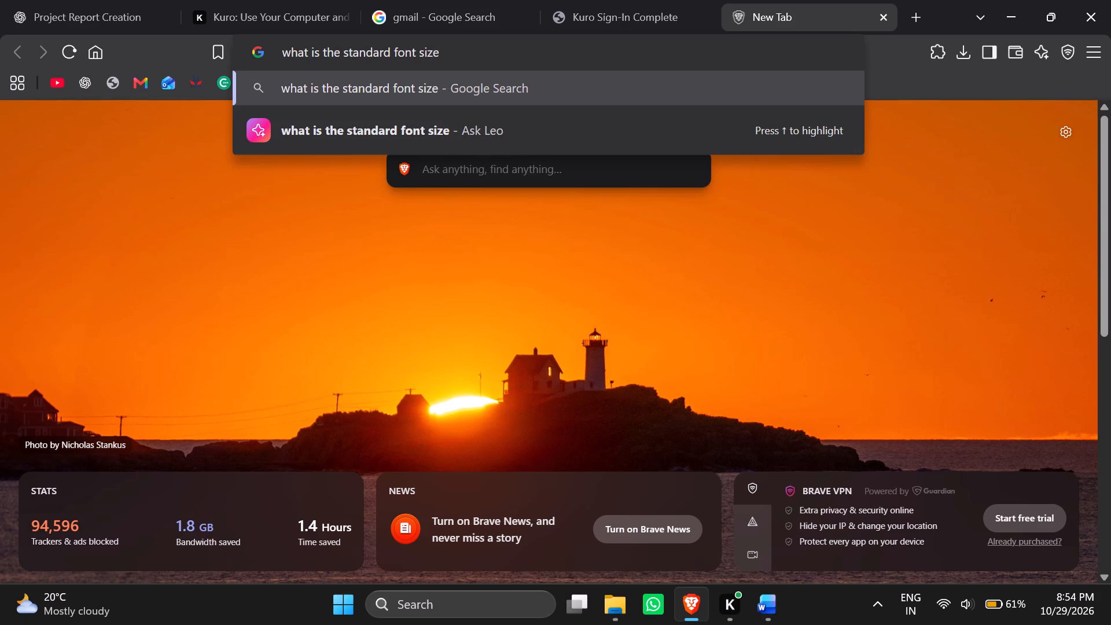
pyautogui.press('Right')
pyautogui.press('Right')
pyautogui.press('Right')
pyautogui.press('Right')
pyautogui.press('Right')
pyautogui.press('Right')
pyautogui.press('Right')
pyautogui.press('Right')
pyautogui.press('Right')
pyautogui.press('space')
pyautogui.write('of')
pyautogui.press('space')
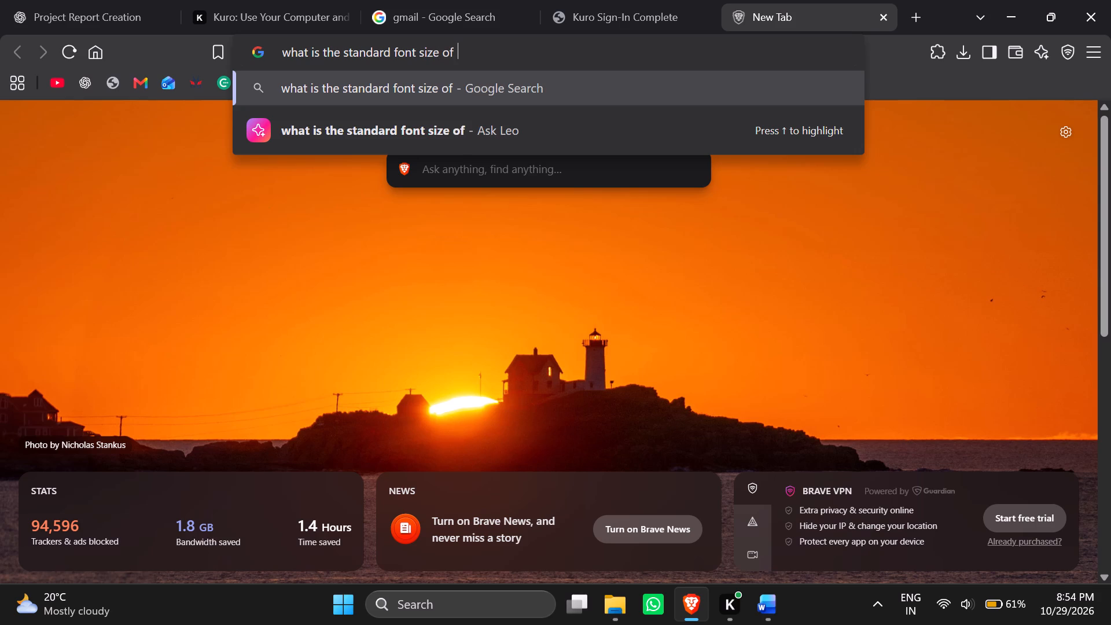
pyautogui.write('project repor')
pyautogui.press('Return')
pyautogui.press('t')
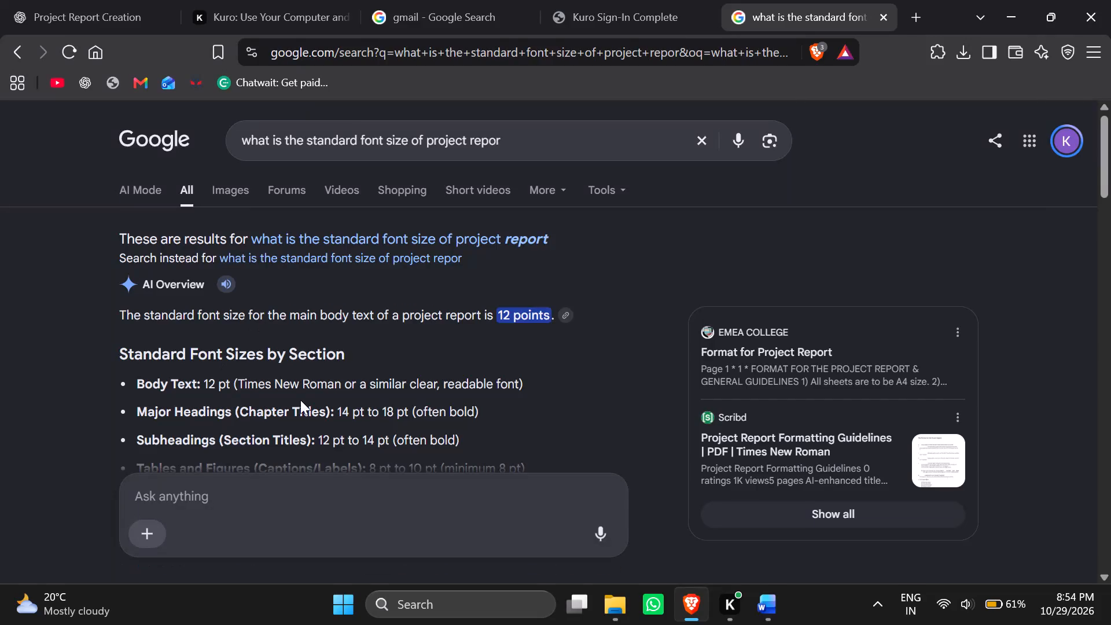
pyautogui.scroll(-1, 300, 400)
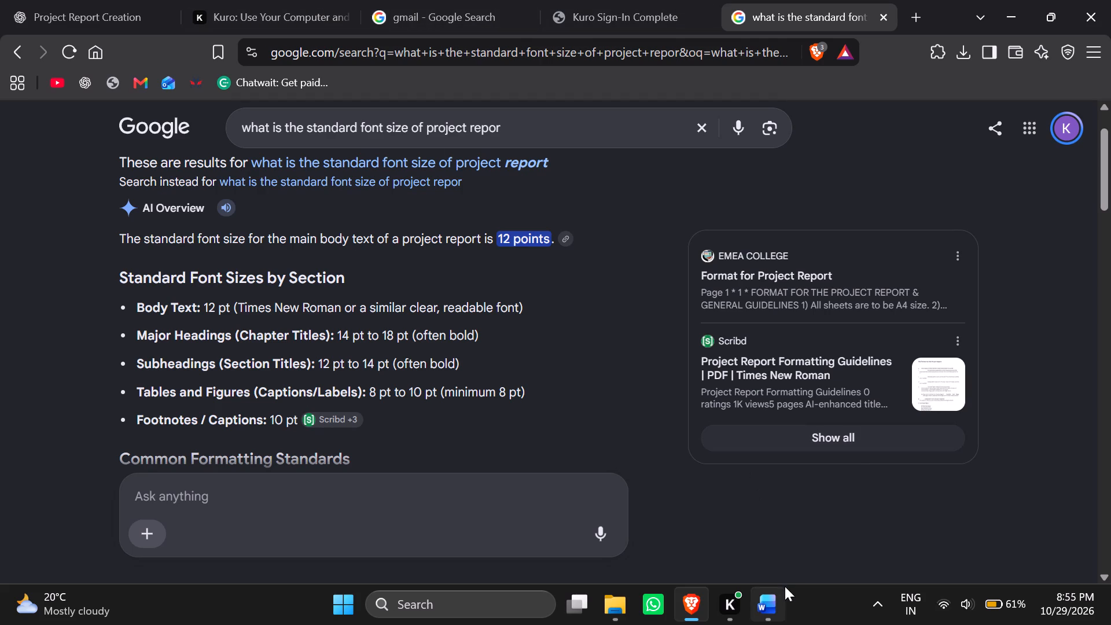
# Switch back to Word and examine the cover page, the Bonafide Certificate text and the INDEX heading for their font sizes.
pyautogui.click(775, 600)
pyautogui.scroll(6, 565, 453)
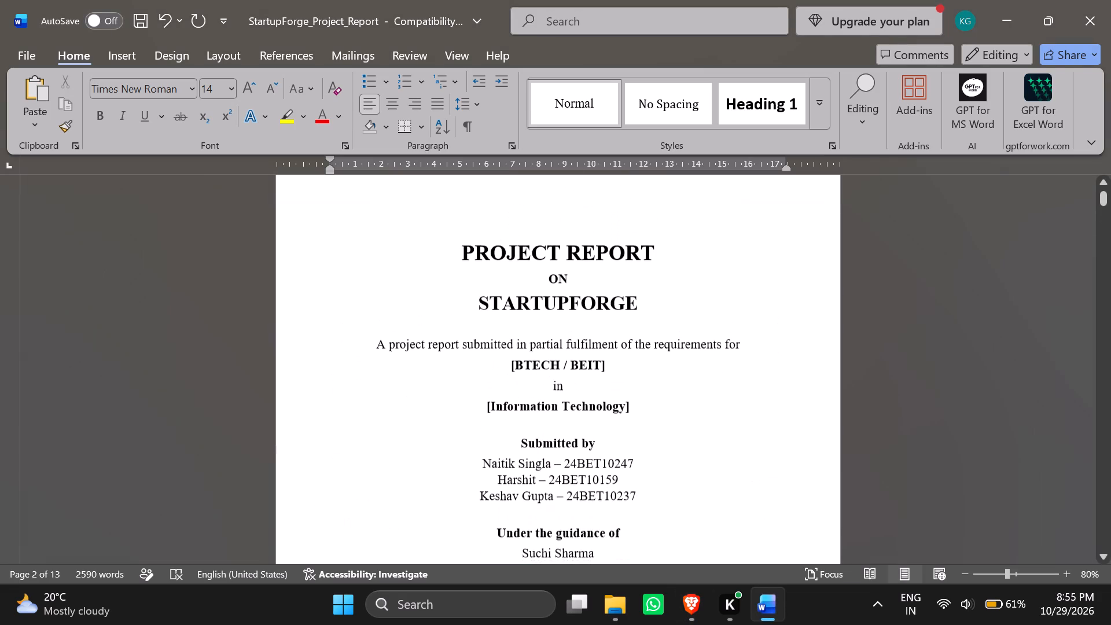
pyautogui.scroll(-5, 565, 453)
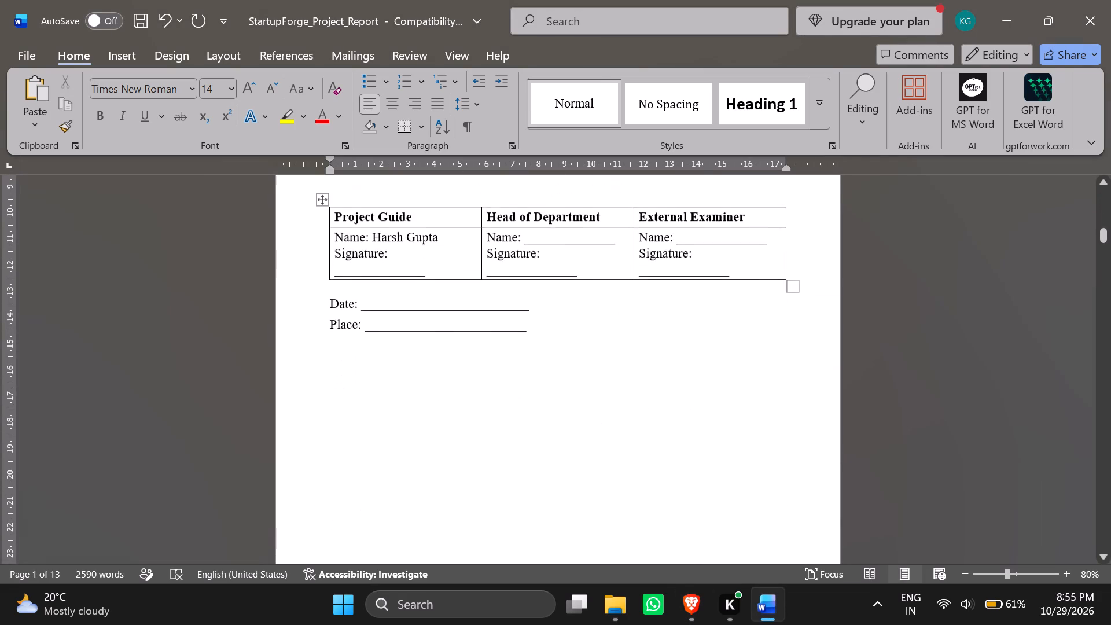
pyautogui.scroll(-1, 565, 453)
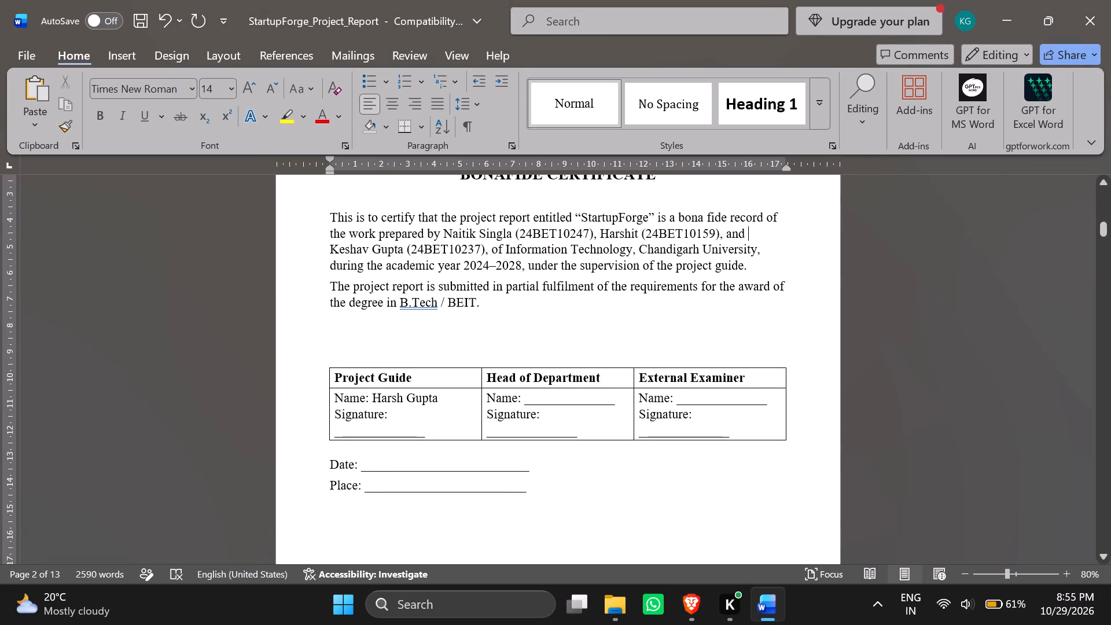
pyautogui.moveTo(329, 213); pyautogui.dragTo(605, 469)
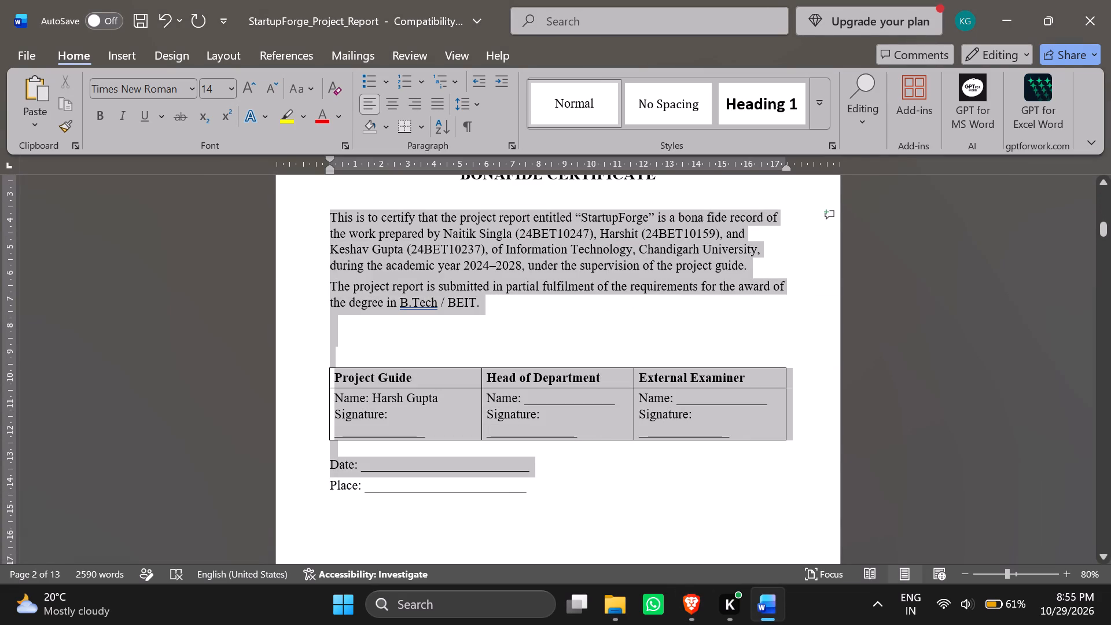
pyautogui.moveTo(605, 469); pyautogui.dragTo(605, 469)
pyautogui.click(1061, 287)
pyautogui.scroll(-5, 1061, 287)
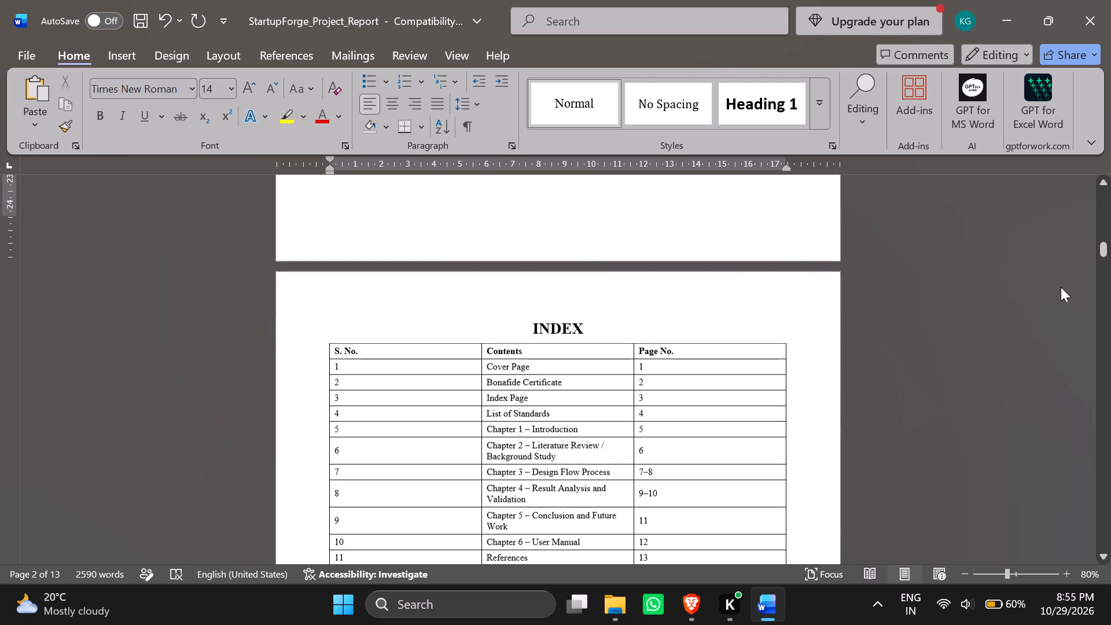
pyautogui.scroll(-1, 1061, 287)
pyautogui.click(577, 273)
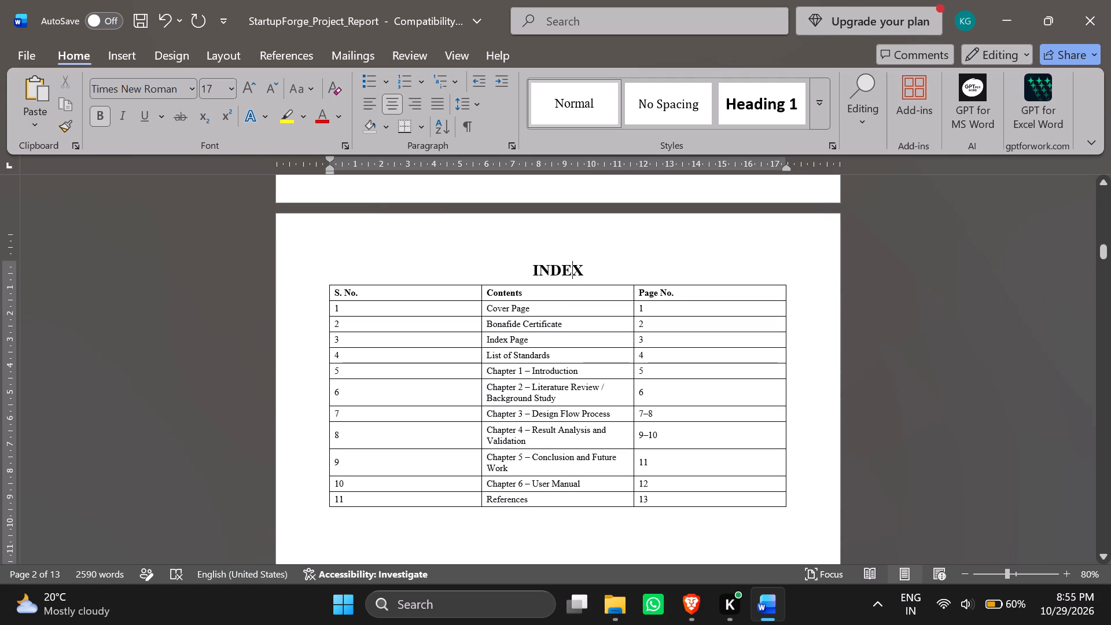
# Recheck the standard font sizes in Brave, and enlarge the INDEX table in Word so its rows extend to the page's bottom margin.
pyautogui.click(678, 601)
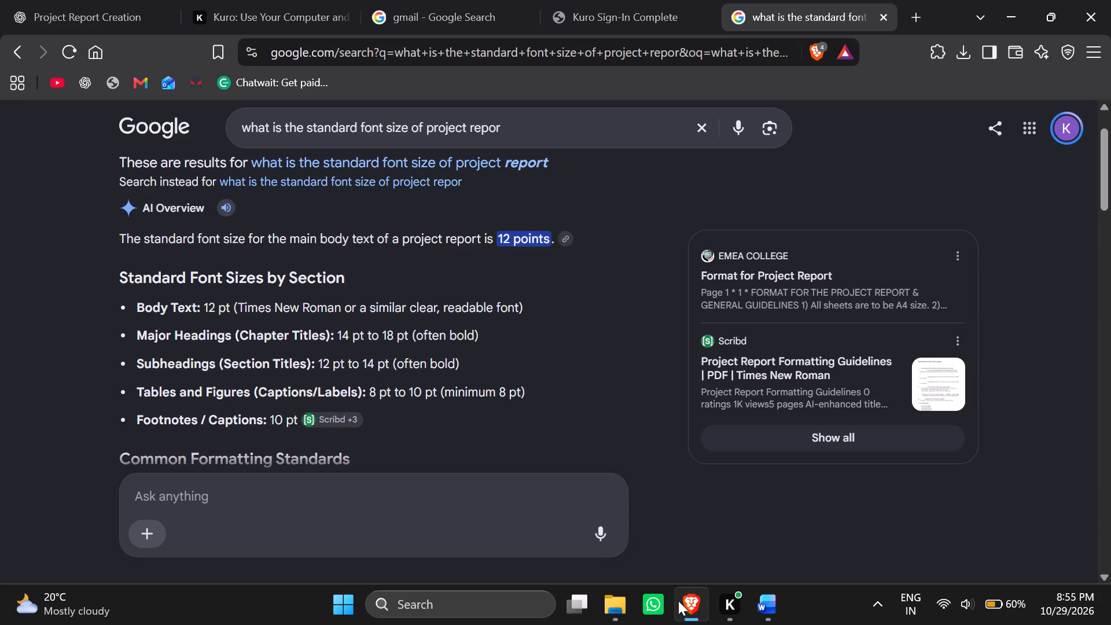
pyautogui.click(678, 601)
pyautogui.scroll(-2, 770, 362)
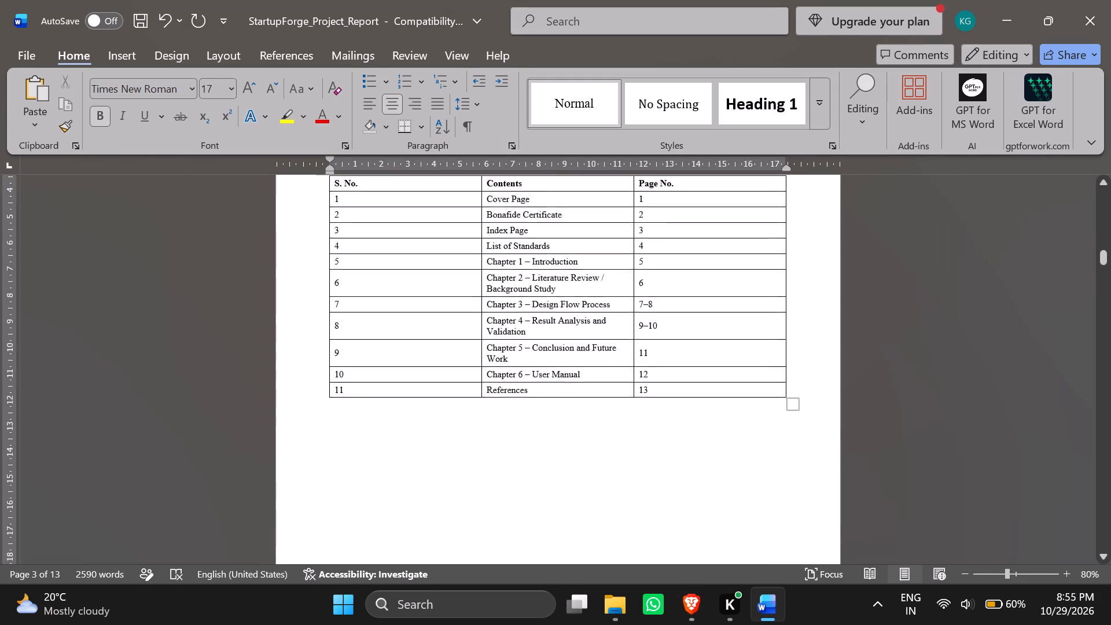
pyautogui.scroll(-2, 770, 362)
pyautogui.moveTo(792, 183); pyautogui.dragTo(810, 420)
pyautogui.scroll(1, 932, 296)
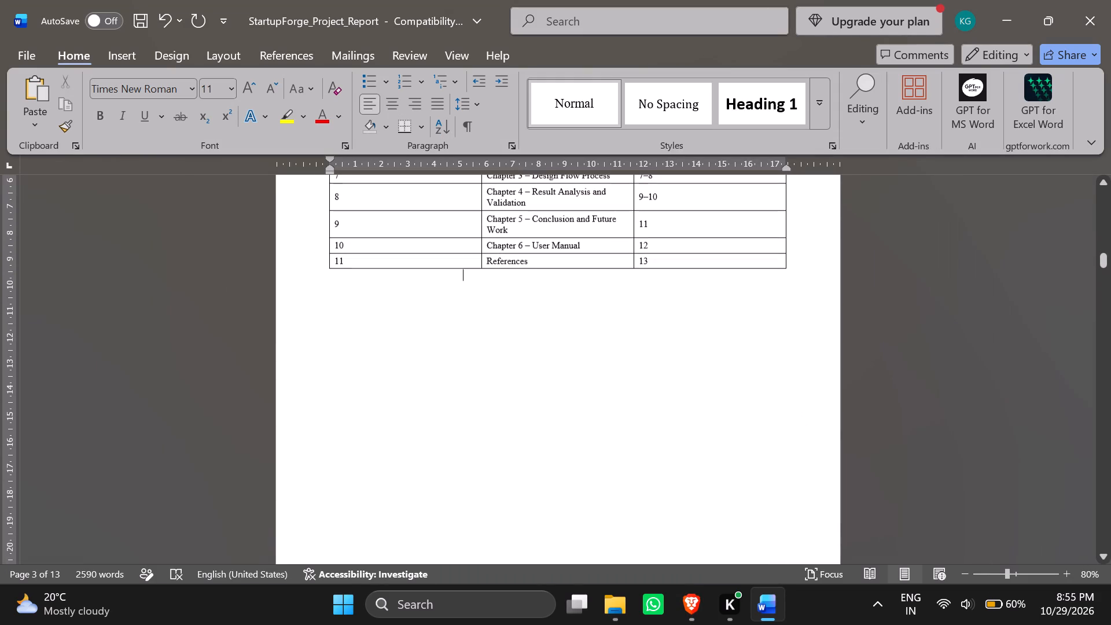
pyautogui.click(792, 270)
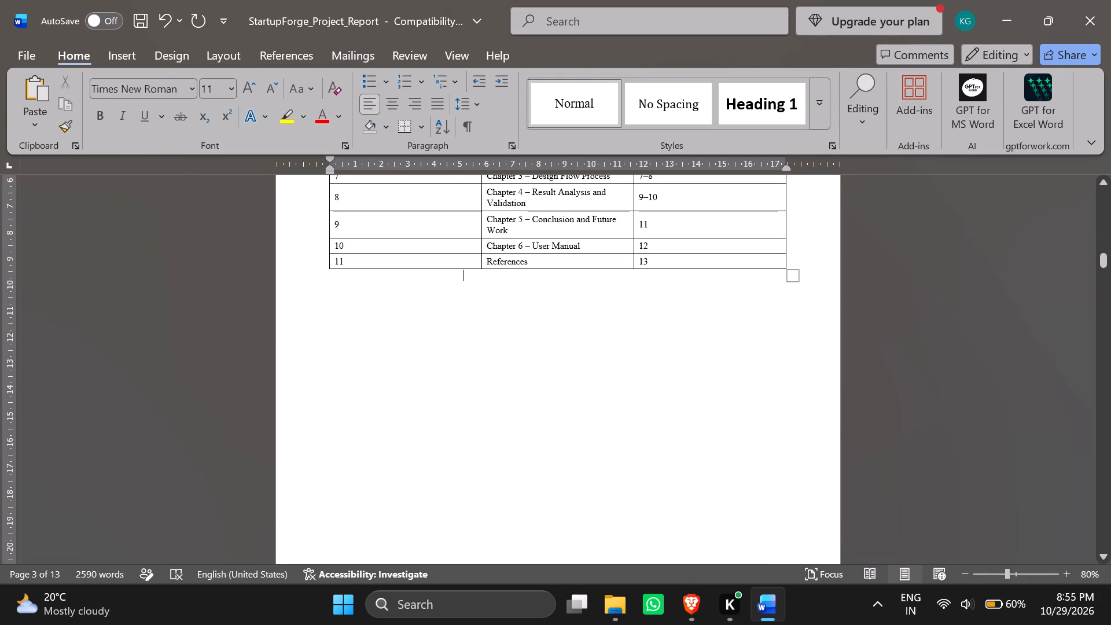
pyautogui.moveTo(789, 274); pyautogui.dragTo(827, 532)
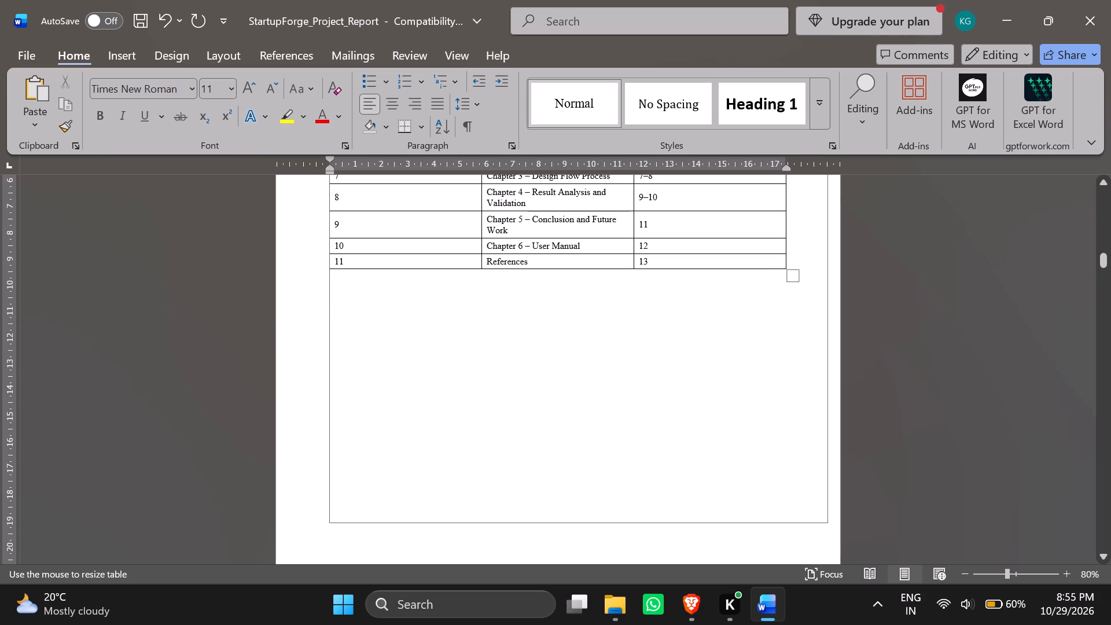
pyautogui.moveTo(827, 532); pyautogui.dragTo(798, 477)
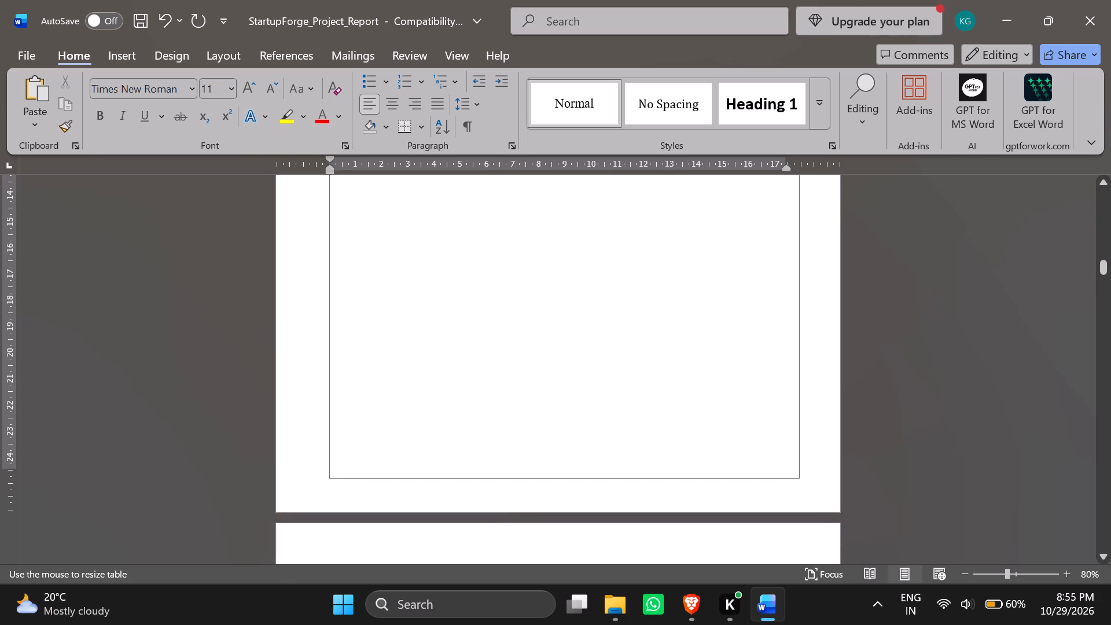
pyautogui.moveTo(798, 477); pyautogui.dragTo(795, 476)
pyautogui.scroll(3, 901, 457)
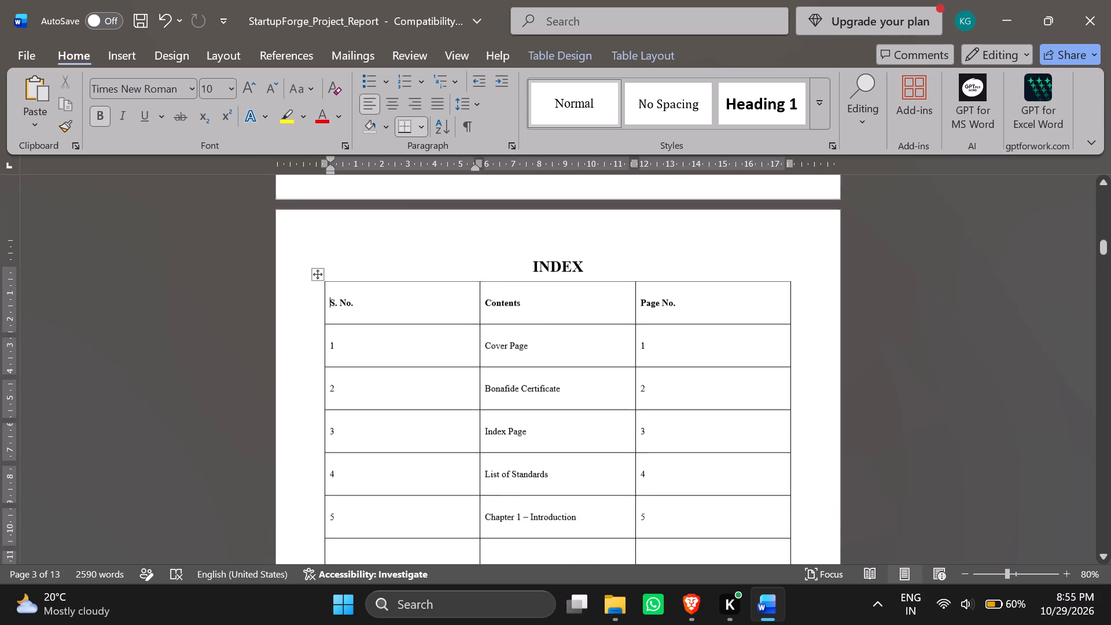
pyautogui.scroll(1, 901, 457)
pyautogui.scroll(-3, 901, 457)
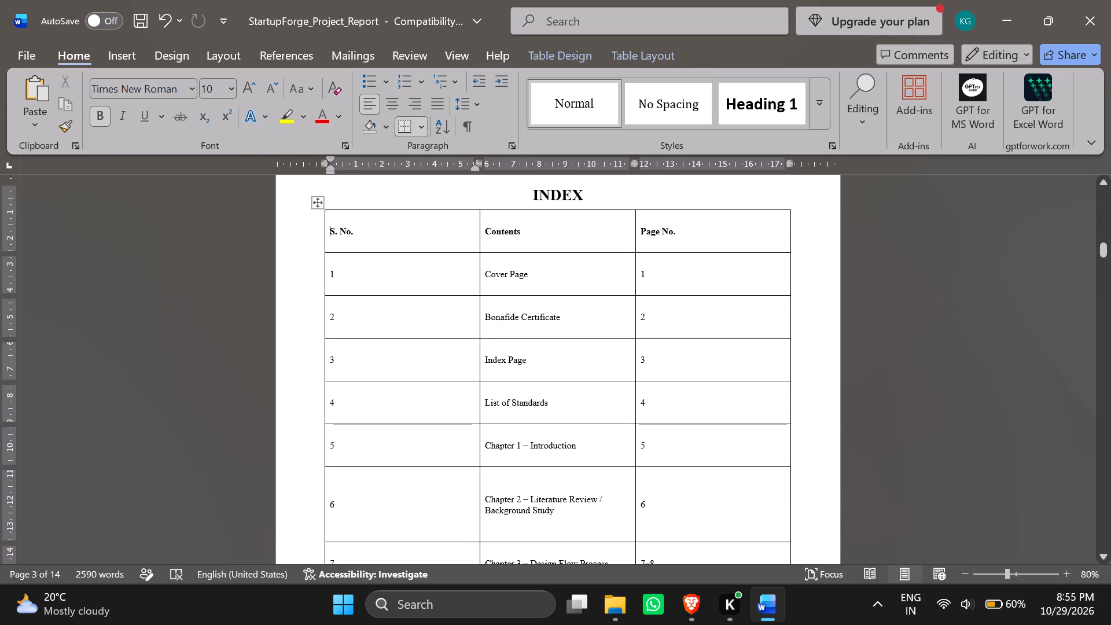
pyautogui.click(507, 279)
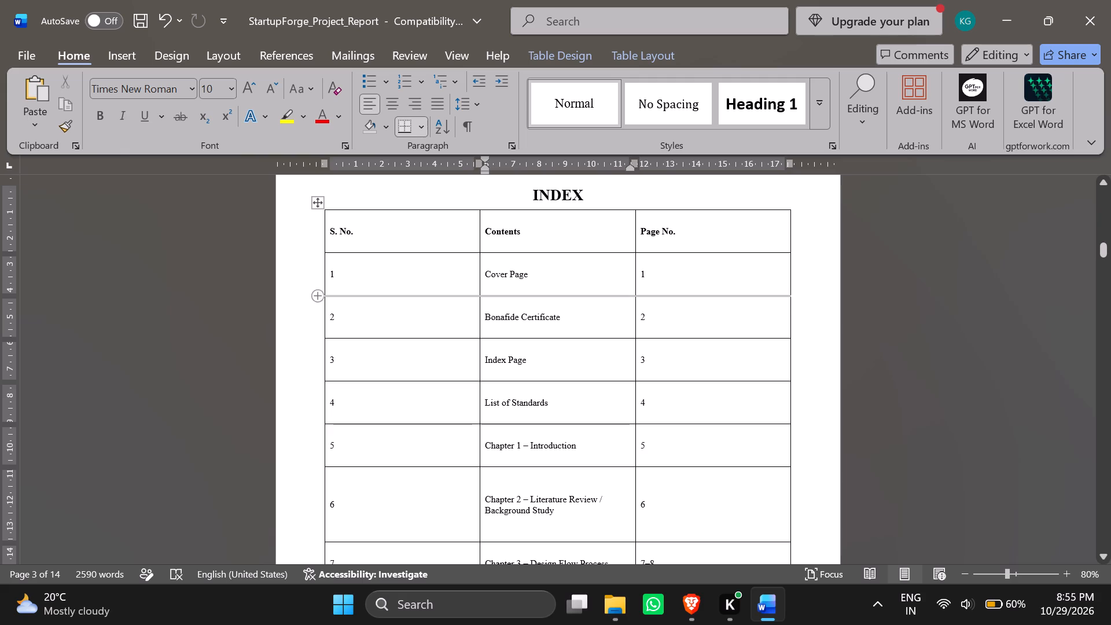
# Remove the blank page between the INDEX table and the List of Standards page.
pyautogui.scroll(-7, 444, 381)
pyautogui.scroll(-5, 870, 367)
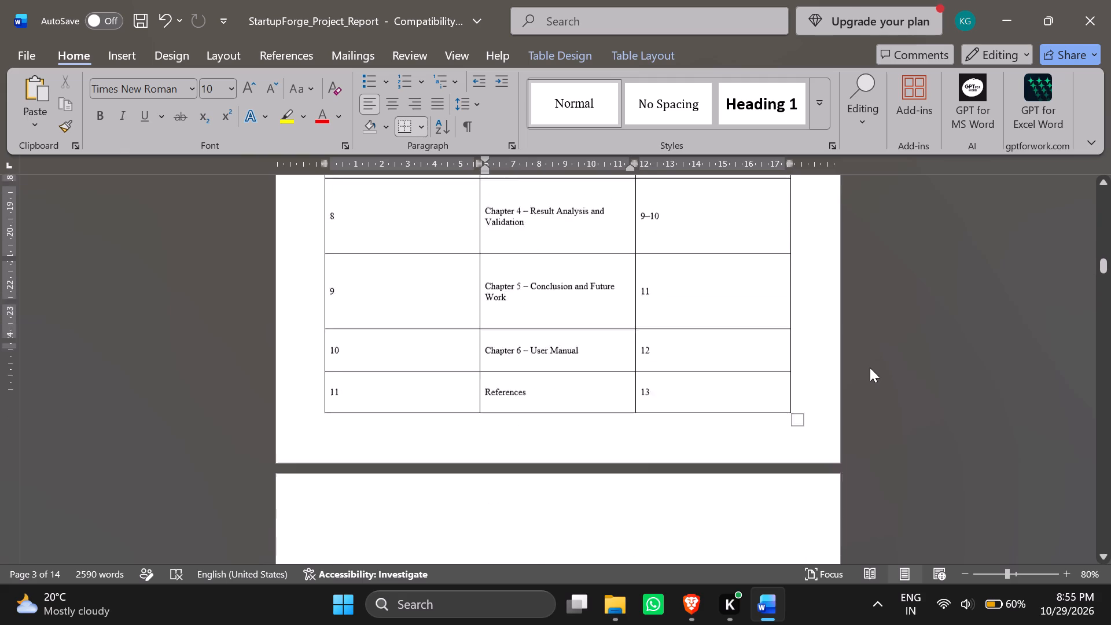
pyautogui.scroll(-14, 870, 367)
pyautogui.scroll(-7, 870, 367)
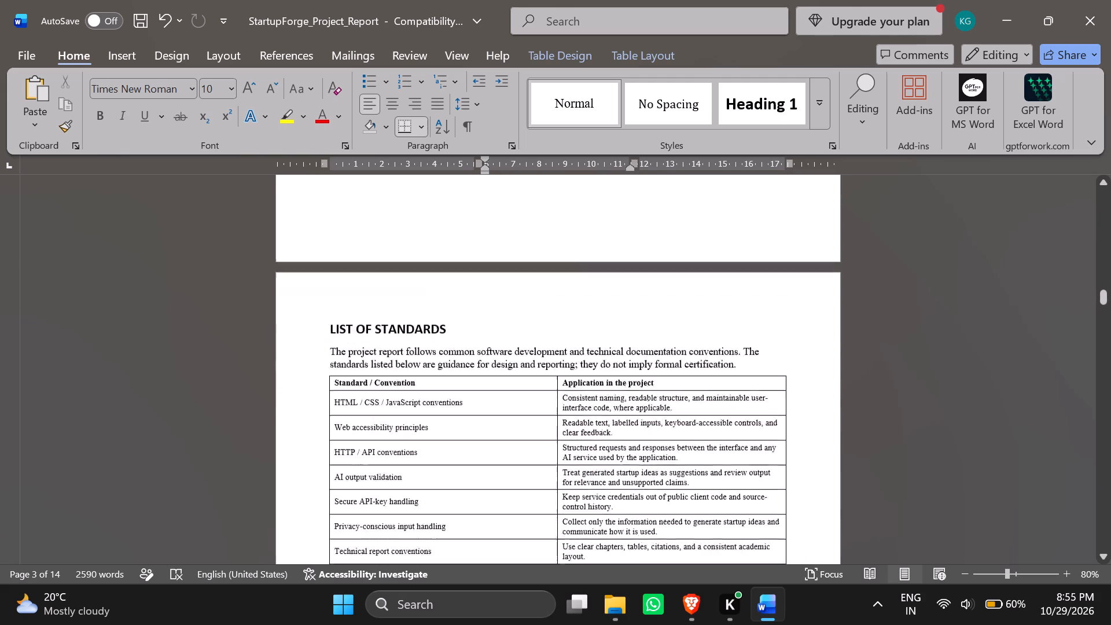
pyautogui.scroll(-10, 870, 367)
pyautogui.scroll(3, 870, 367)
pyautogui.hscroll(1, 870, 367)
pyautogui.scroll(1, 870, 367)
pyautogui.hscroll(1, 870, 367)
pyautogui.scroll(2, 870, 367)
pyautogui.click(474, 353)
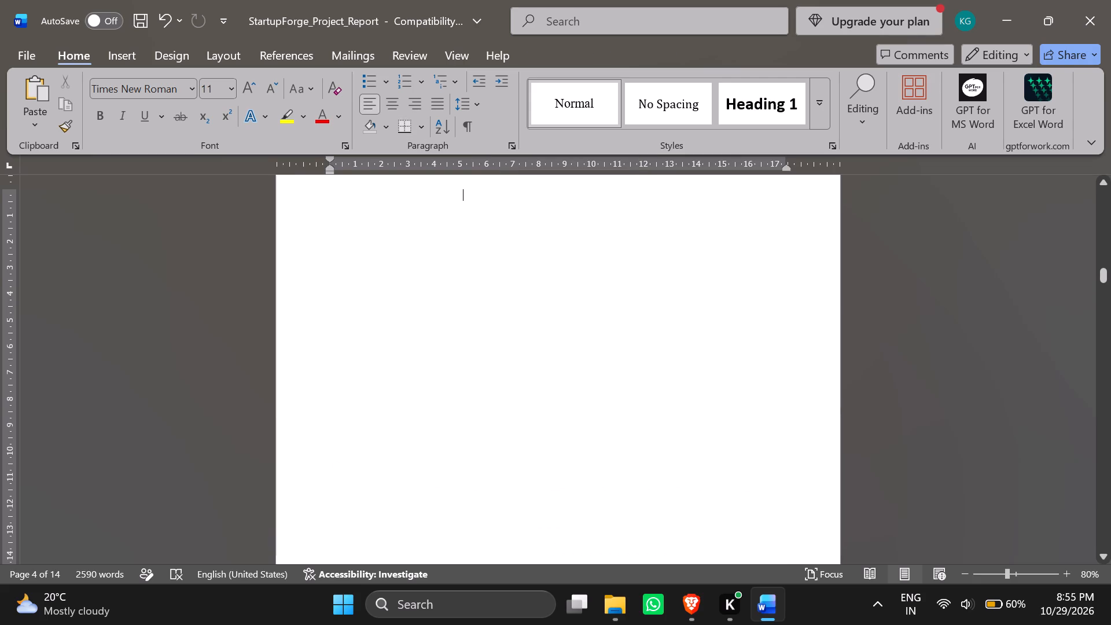
pyautogui.press('BackSpace')
# Set the LIST OF STANDARDS heading to font size 18, keeping its section expanded.
pyautogui.scroll(2, 474, 353)
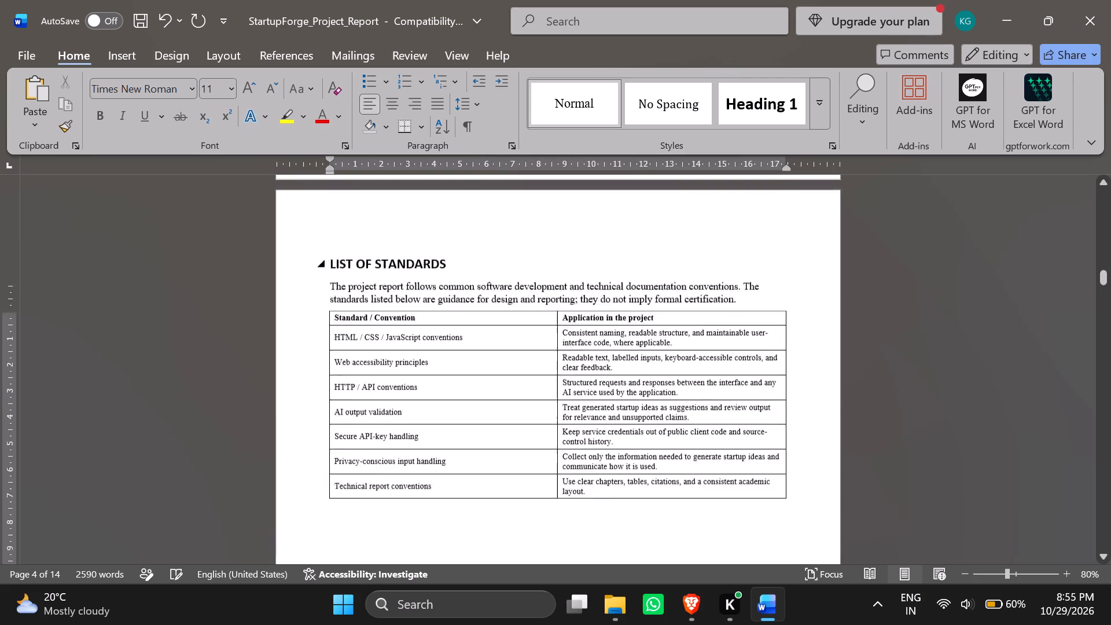
pyautogui.scroll(3, 474, 353)
pyautogui.moveTo(328, 361); pyautogui.dragTo(441, 360)
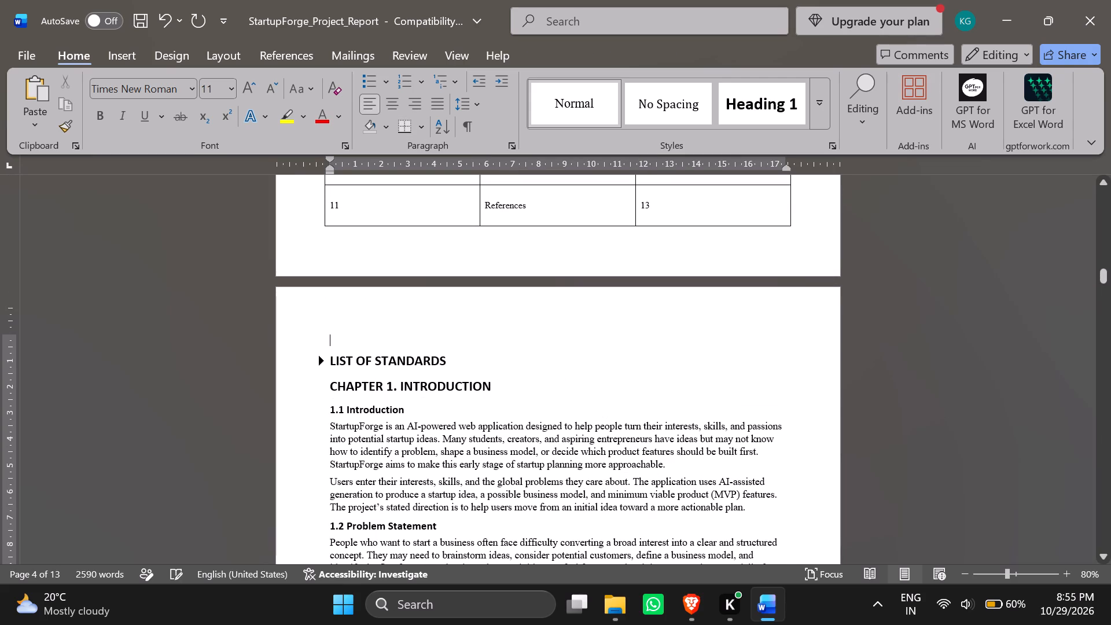
pyautogui.moveTo(441, 360); pyautogui.dragTo(445, 359)
pyautogui.click(319, 358)
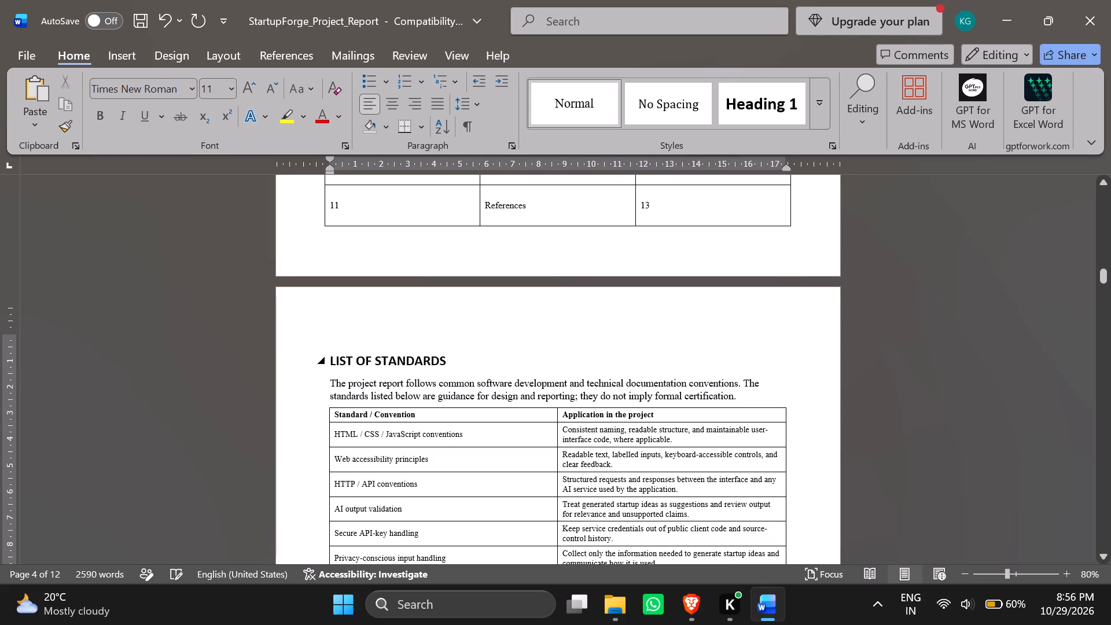
pyautogui.moveTo(329, 359); pyautogui.dragTo(435, 358)
pyautogui.click(223, 80)
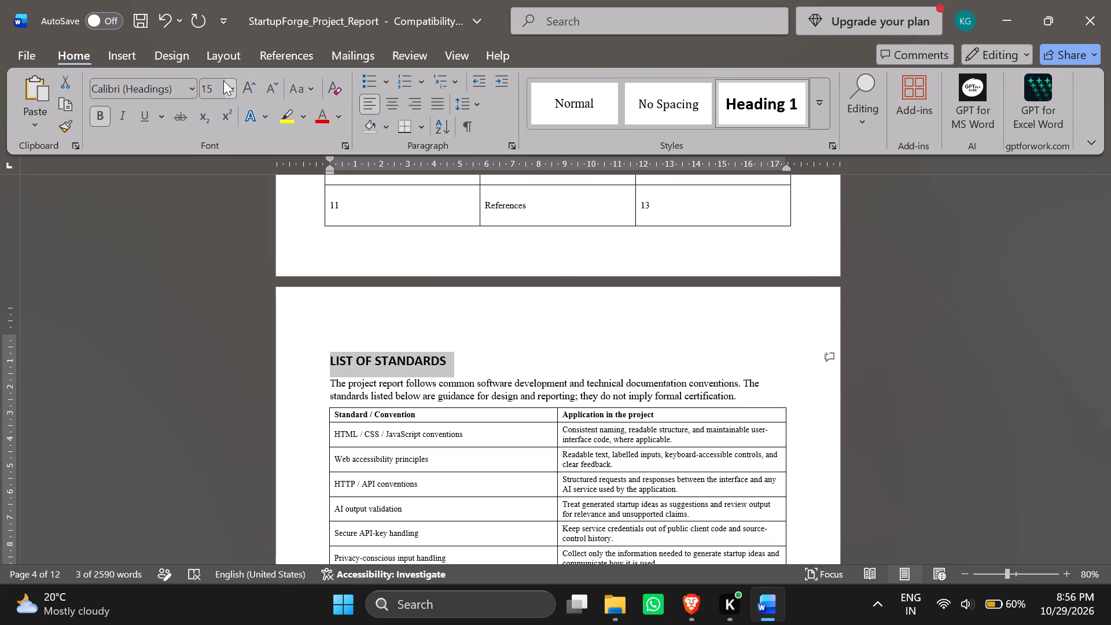
pyautogui.click(229, 89)
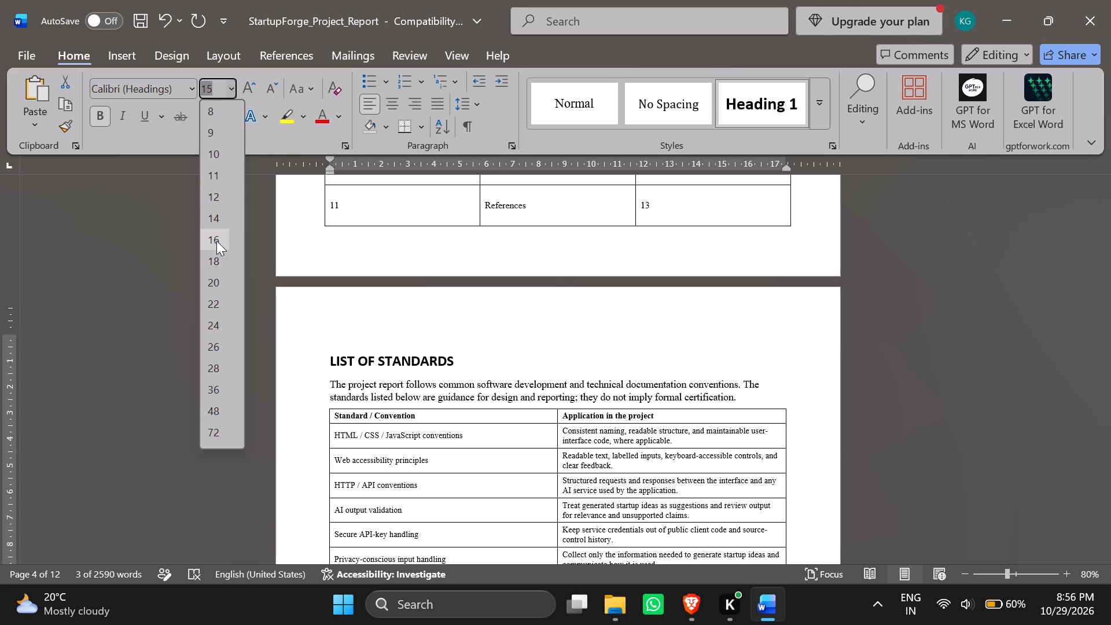
pyautogui.click(216, 259)
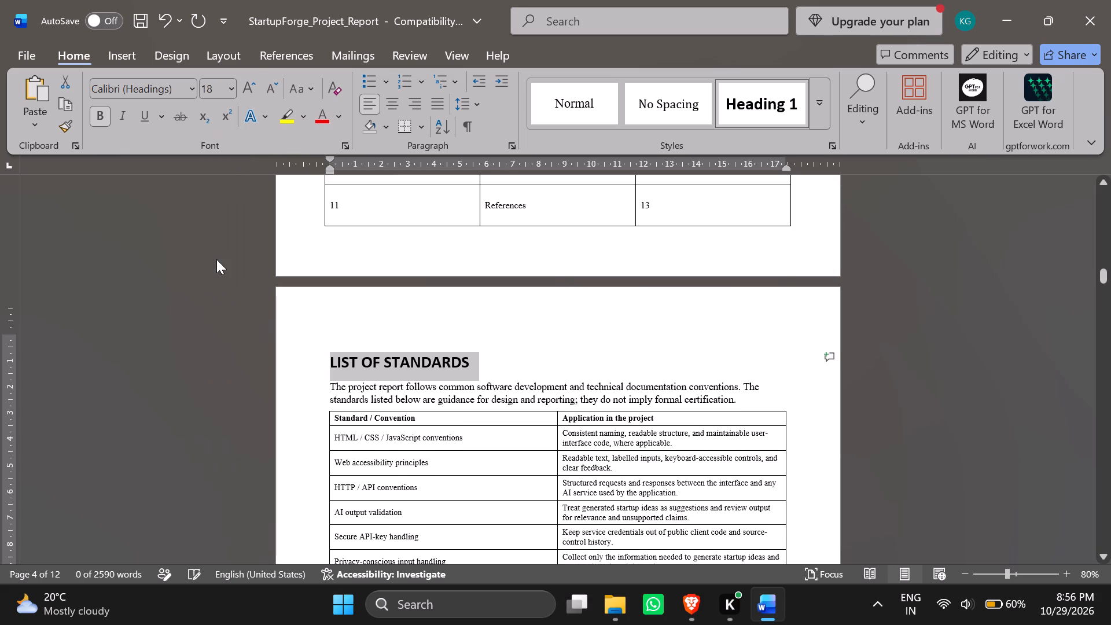
pyautogui.click(266, 280)
# Set the List of Standards introductory paragraph and the whole table below it to font size 14.
pyautogui.scroll(-7, 266, 280)
pyautogui.scroll(2, 317, 233)
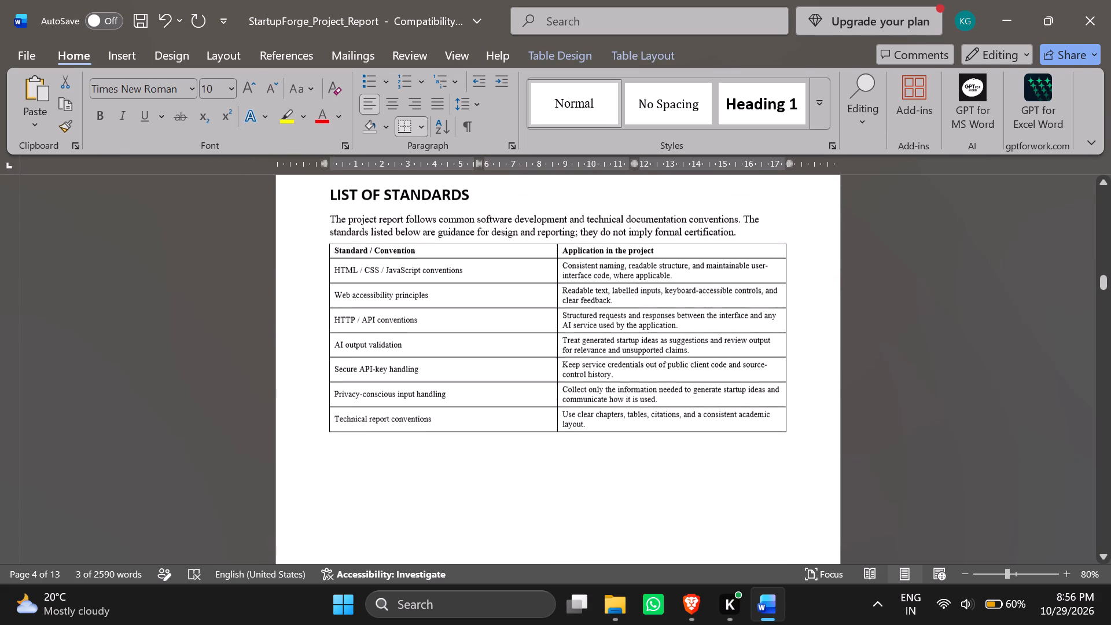
pyautogui.moveTo(329, 222); pyautogui.dragTo(524, 278)
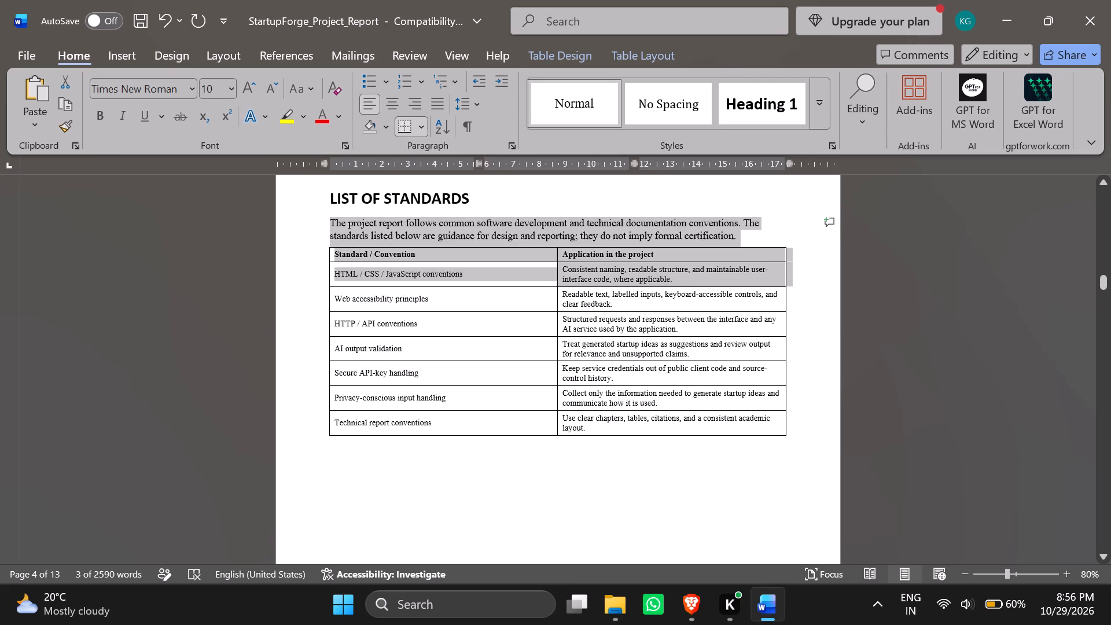
pyautogui.moveTo(524, 278); pyautogui.dragTo(765, 355)
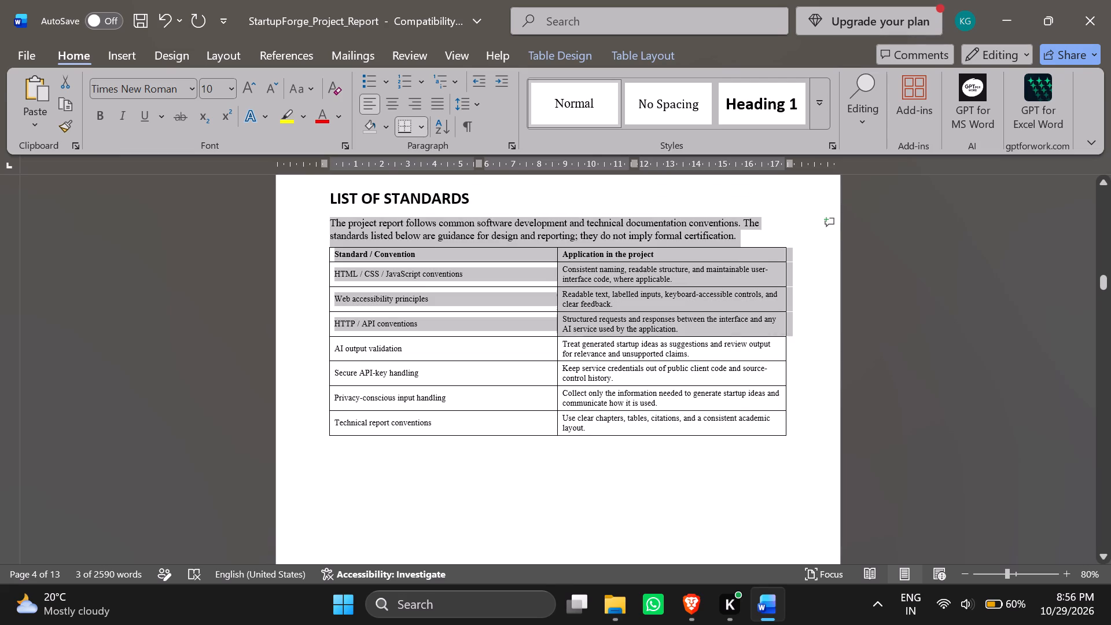
pyautogui.moveTo(765, 355); pyautogui.dragTo(766, 422)
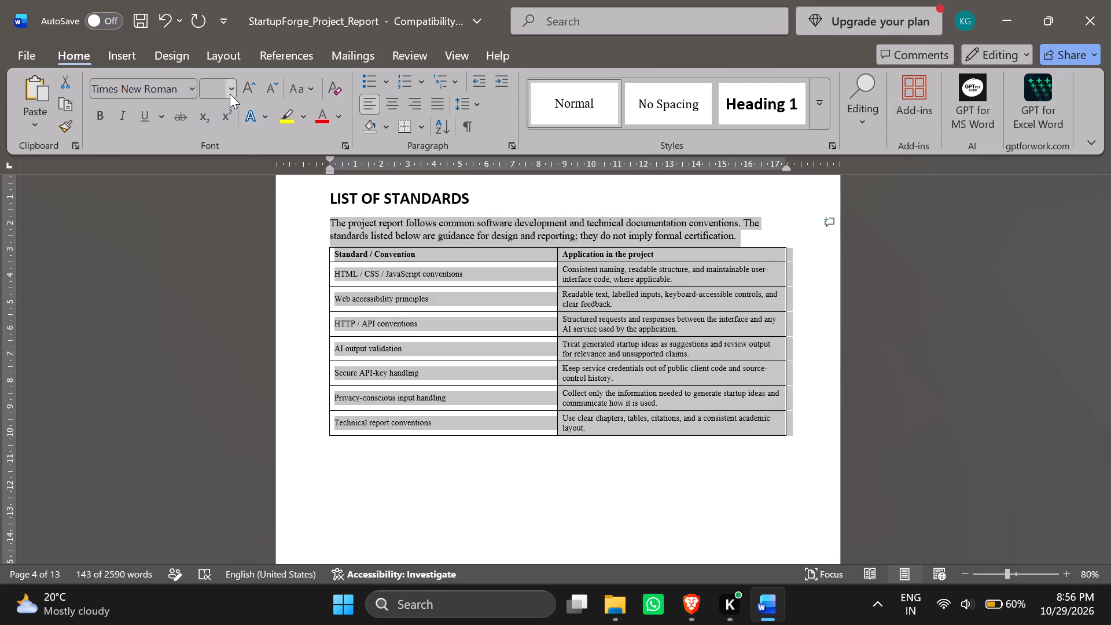
pyautogui.click(230, 90)
pyautogui.click(222, 216)
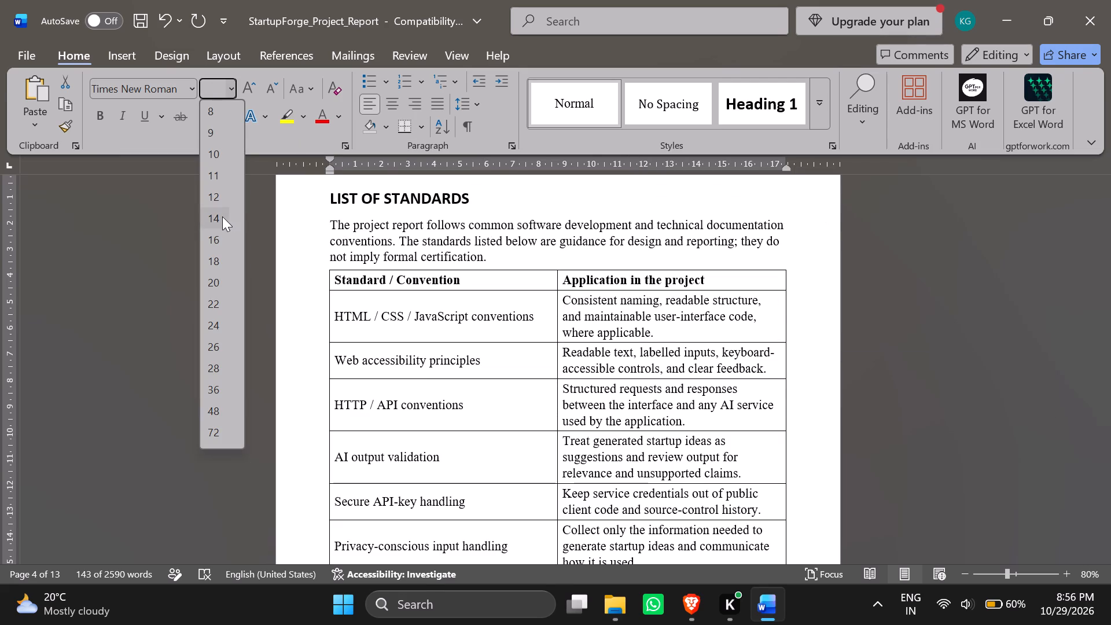
pyautogui.click(1007, 318)
# Set the CHAPTER 1. INTRODUCTION heading to font size 18.
pyautogui.scroll(-6, 1007, 318)
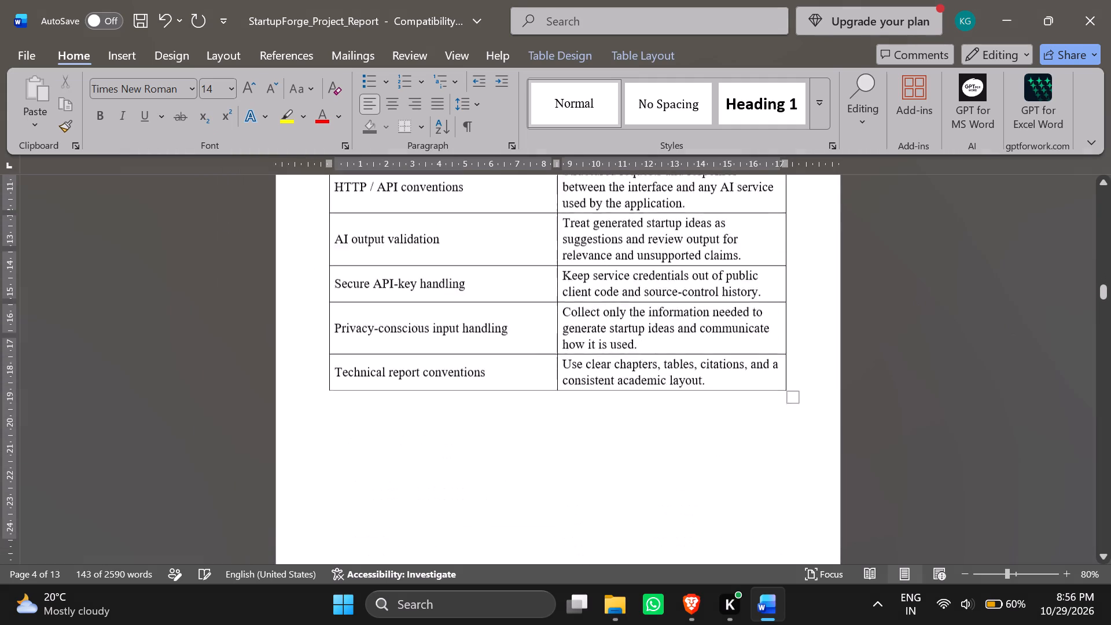
pyautogui.scroll(-20, 1007, 318)
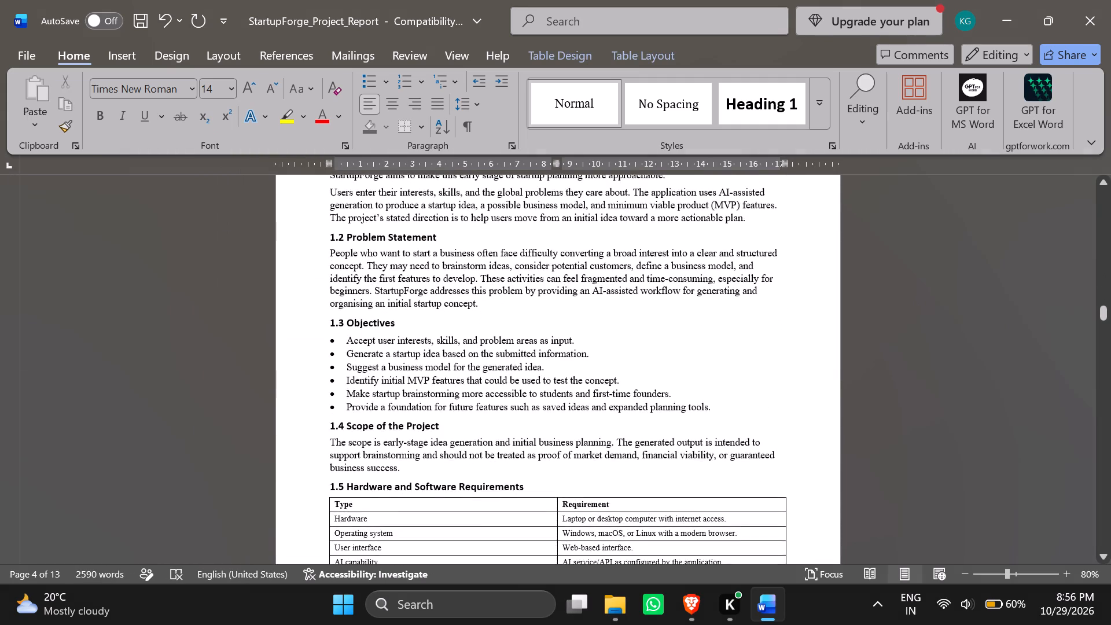
pyautogui.scroll(3, 1007, 318)
pyautogui.scroll(-14, 475, 215)
pyautogui.scroll(4, 475, 215)
pyautogui.scroll(-3, 475, 215)
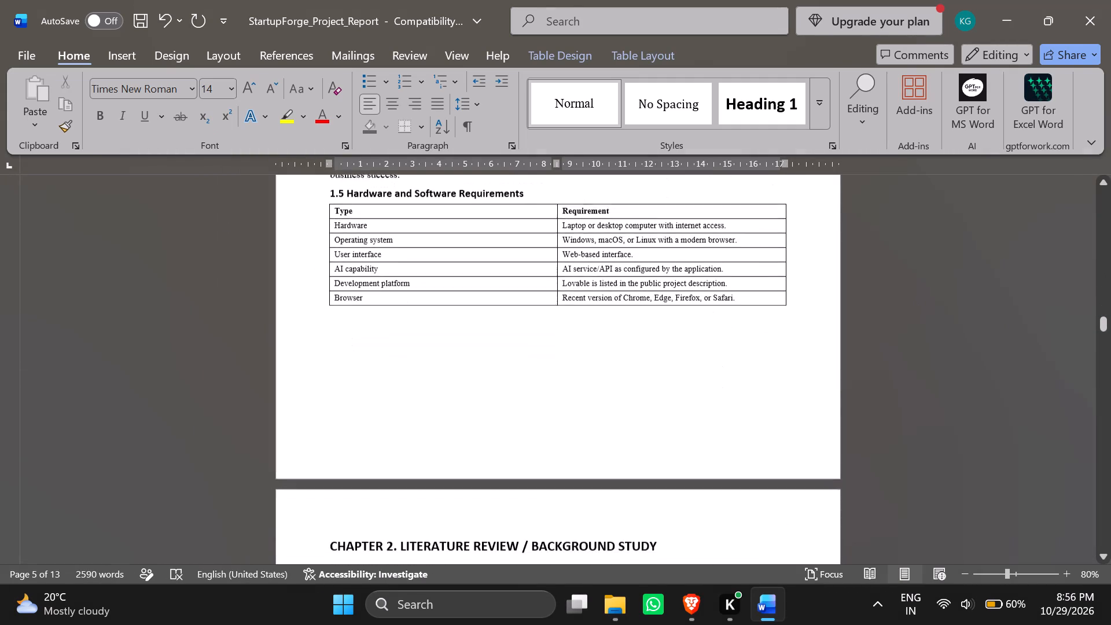
pyautogui.scroll(14, 475, 215)
pyautogui.click(405, 270)
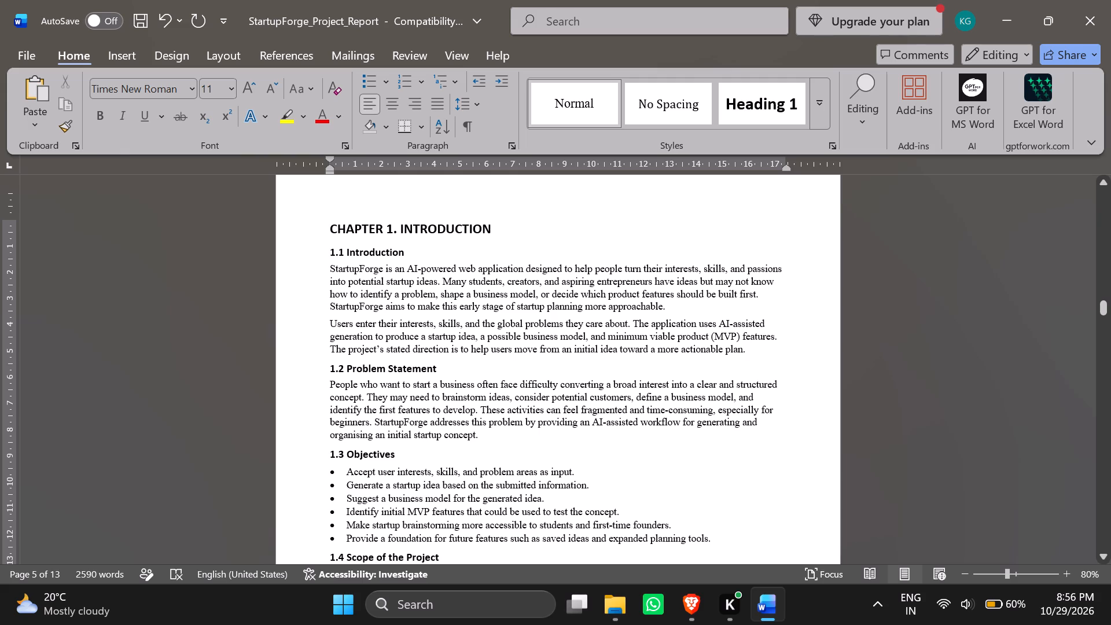
pyautogui.moveTo(330, 228); pyautogui.dragTo(502, 233)
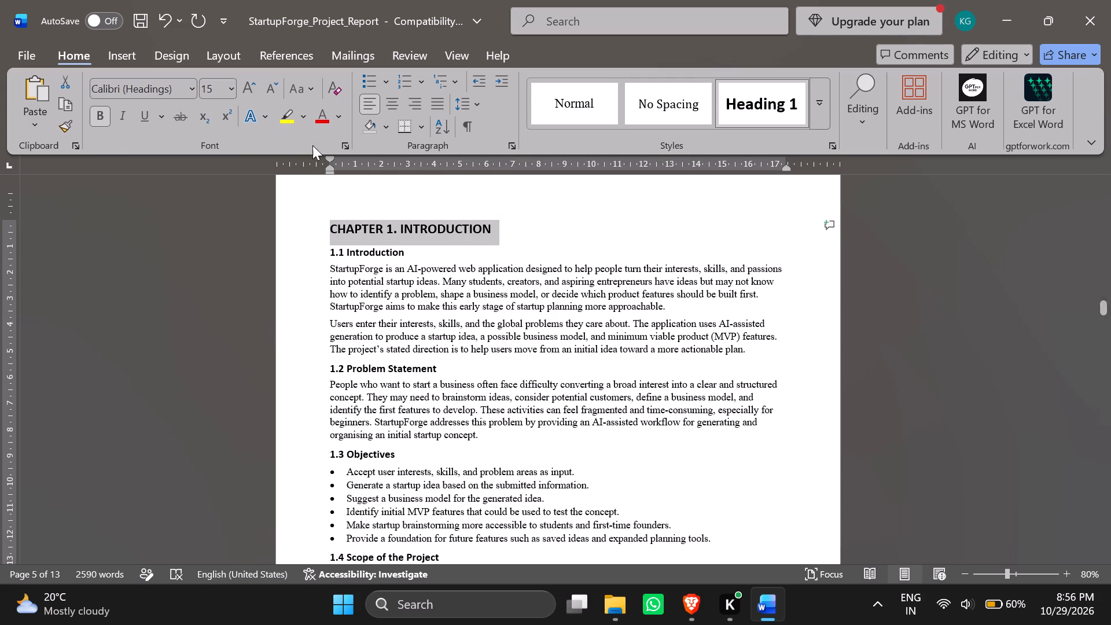
pyautogui.click(234, 83)
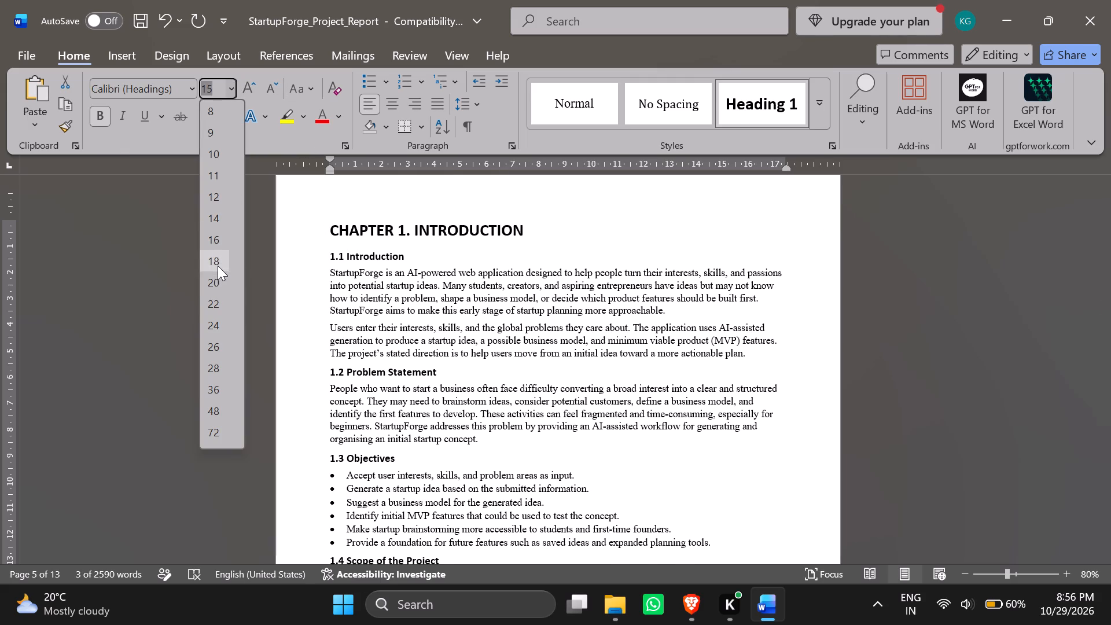
pyautogui.click(218, 266)
# Set the 1.1 Introduction subheading to font size 15.
pyautogui.moveTo(332, 254); pyautogui.dragTo(402, 259)
pyautogui.click(231, 89)
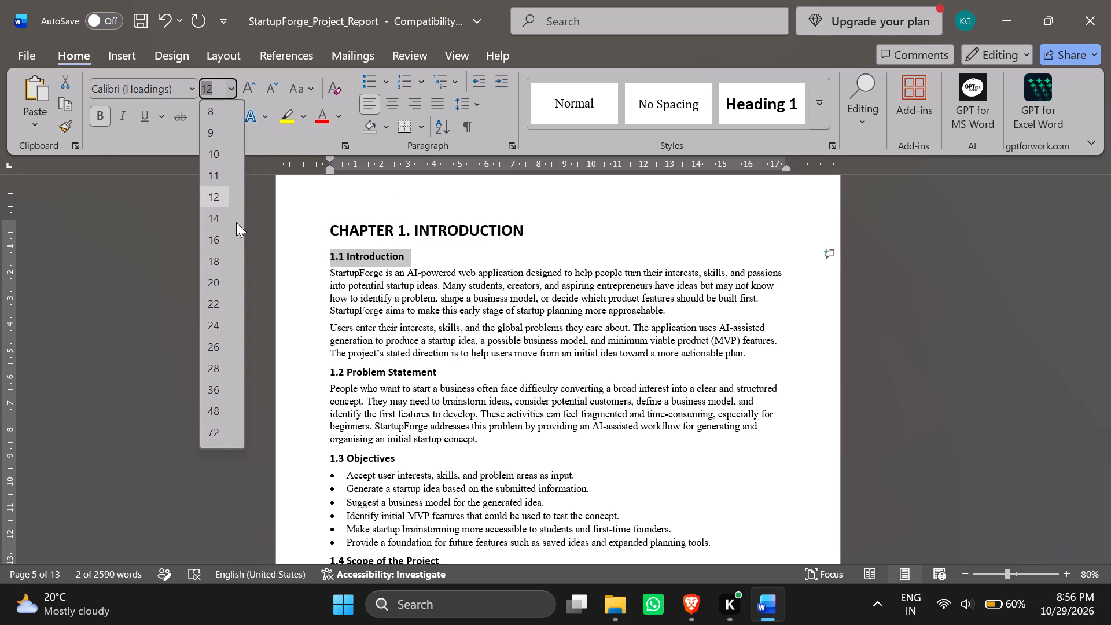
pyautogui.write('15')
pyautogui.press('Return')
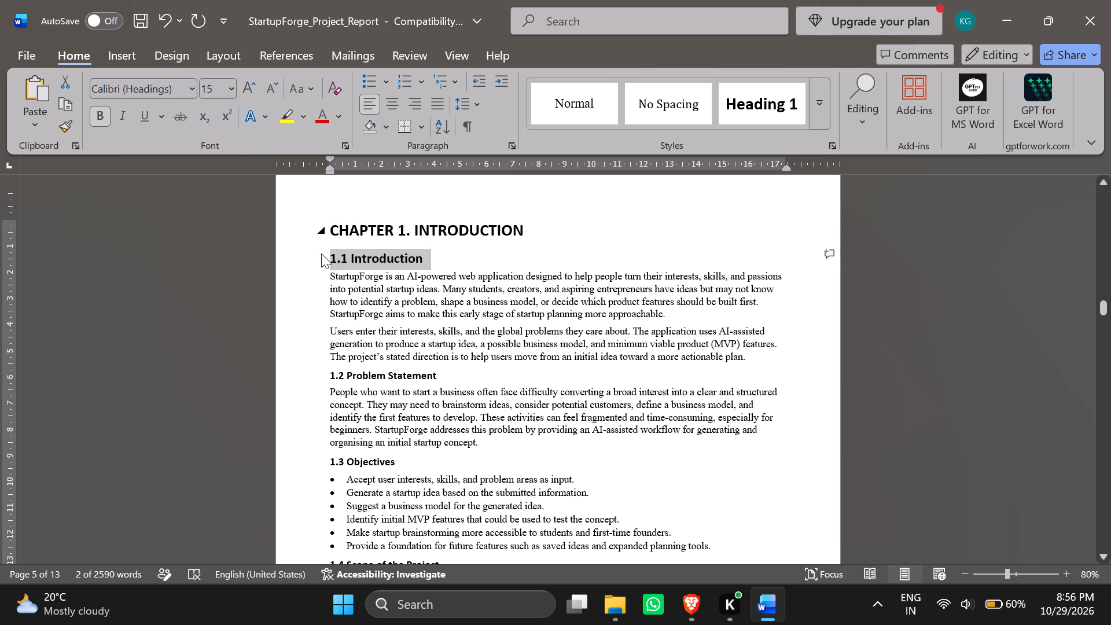
# Set the two body paragraphs under 1.1 Introduction to font size 14.
pyautogui.moveTo(330, 273); pyautogui.dragTo(523, 318)
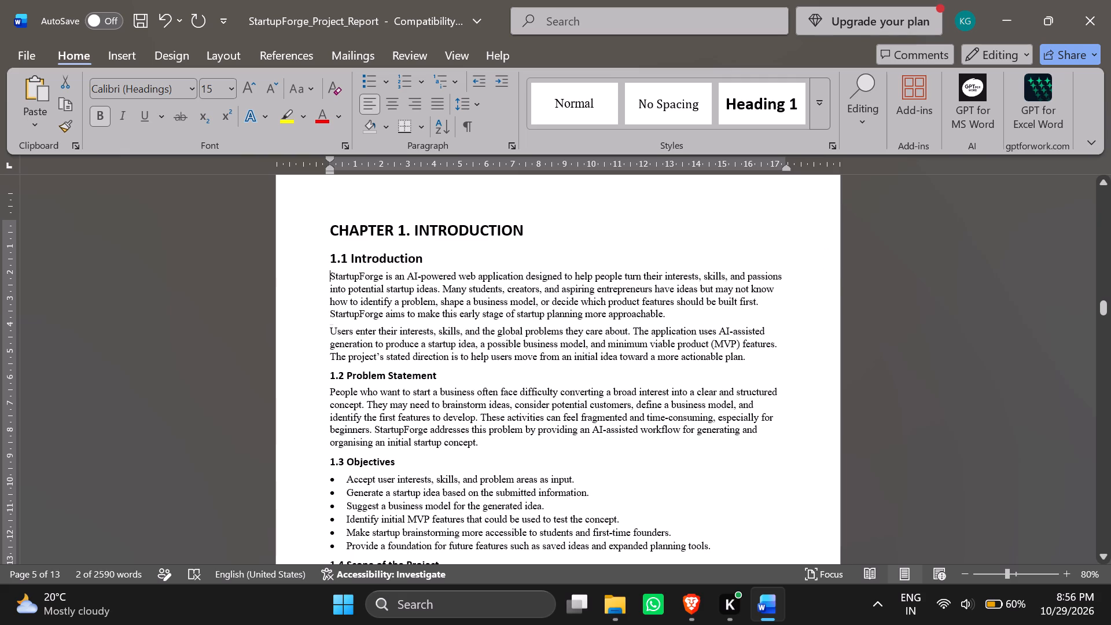
pyautogui.moveTo(523, 318); pyautogui.dragTo(748, 358)
pyautogui.click(227, 86)
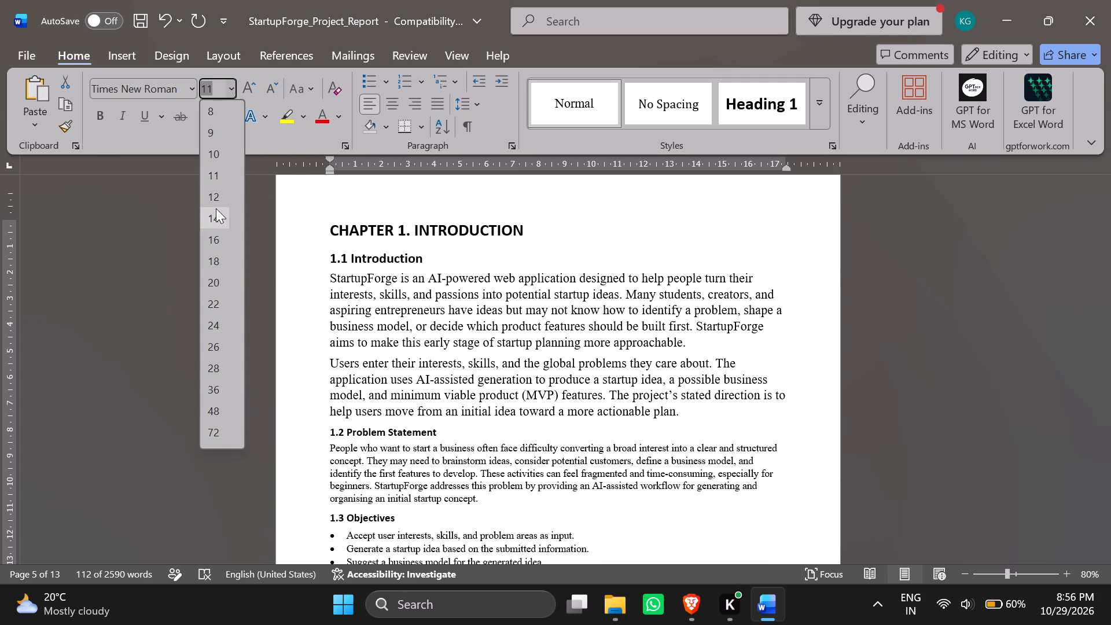
pyautogui.click(216, 208)
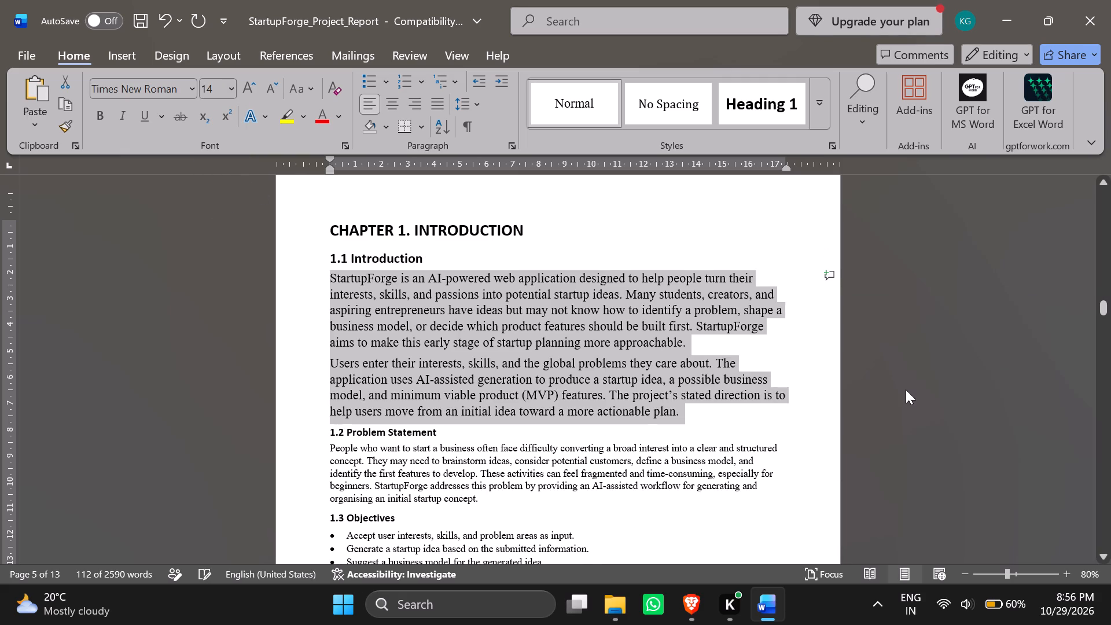
pyautogui.scroll(-5, 906, 389)
pyautogui.scroll(1, 906, 389)
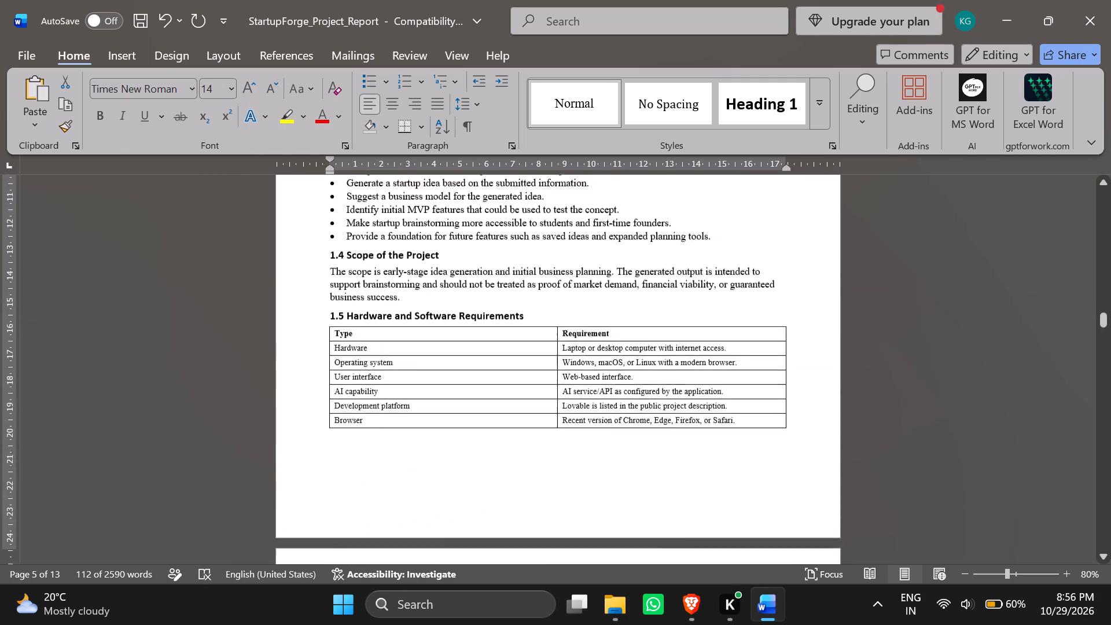
# Set the 1.2 Problem Statement subheading to font size 13.
pyautogui.scroll(1, 906, 389)
pyautogui.scroll(1, 374, 253)
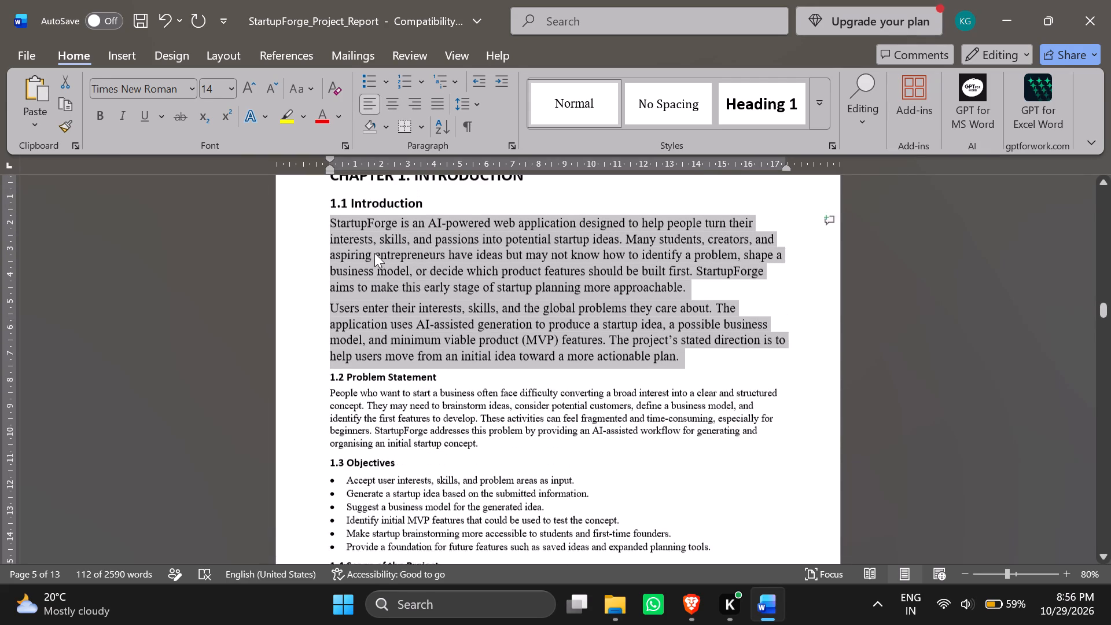
pyautogui.click(965, 321)
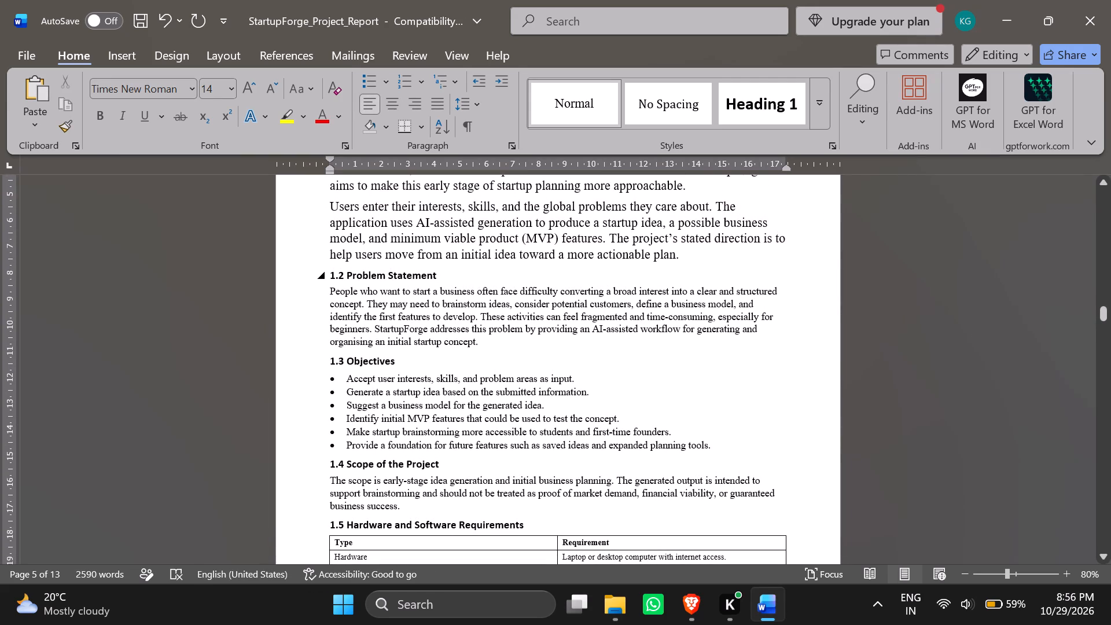
pyautogui.moveTo(330, 277); pyautogui.dragTo(453, 273)
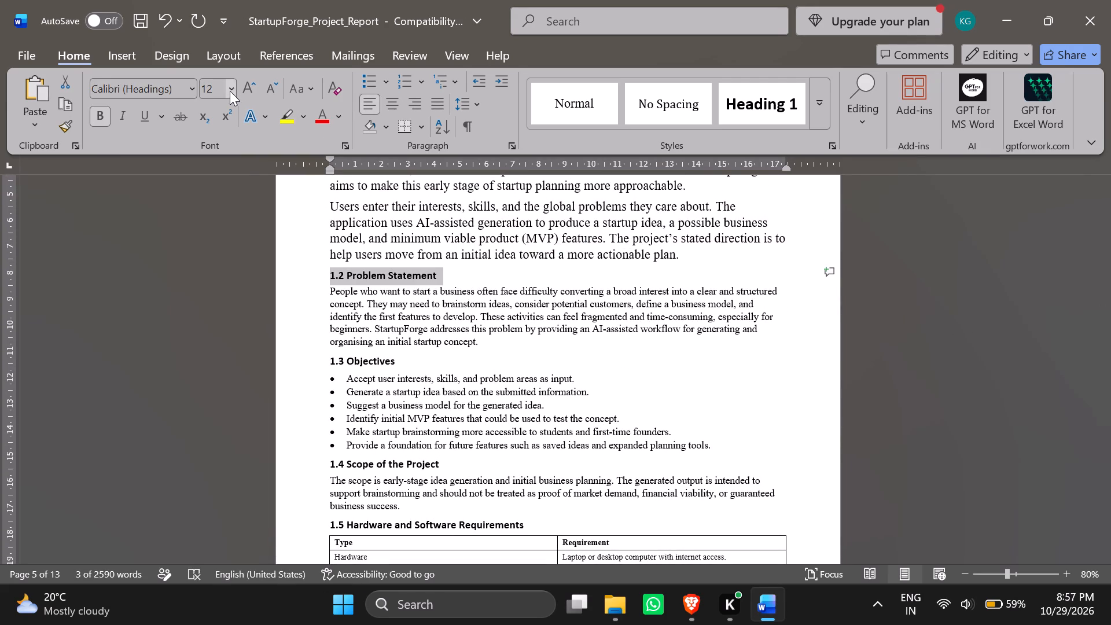
pyautogui.click(230, 91)
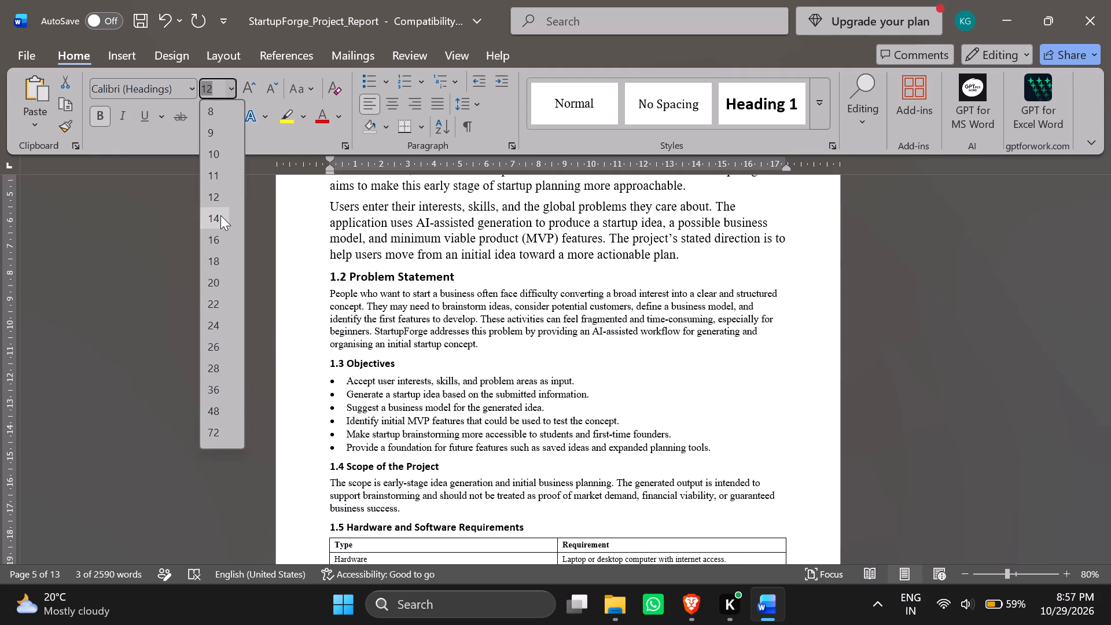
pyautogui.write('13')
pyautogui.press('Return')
# Set the 1.3 Objectives subheading to font size 13.
pyautogui.scroll(1, 220, 215)
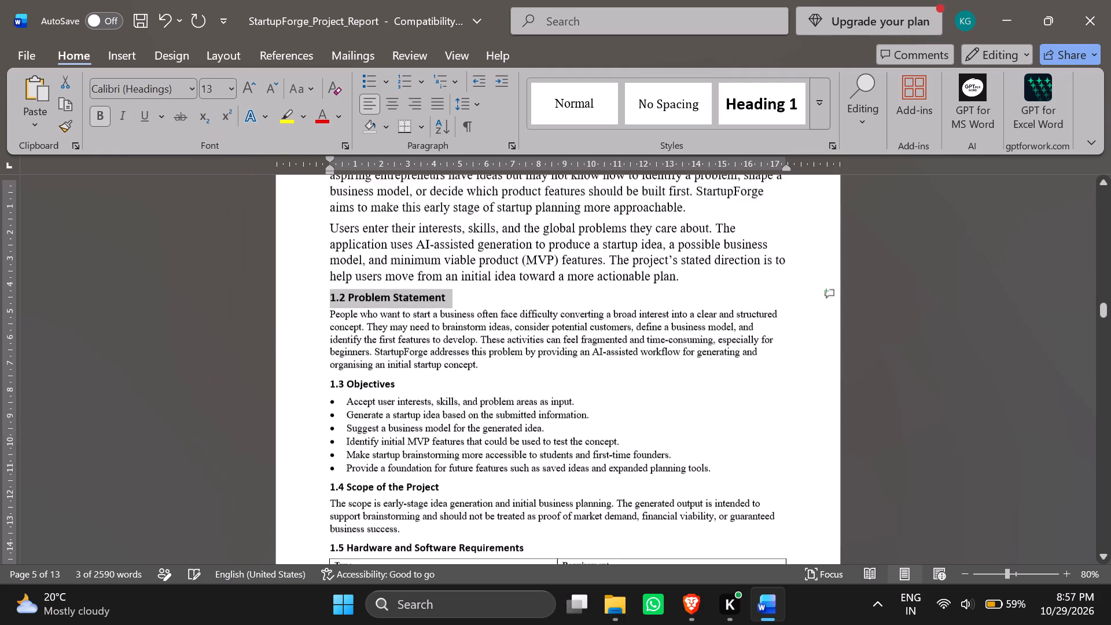
pyautogui.scroll(1, 220, 215)
pyautogui.scroll(-2, 369, 305)
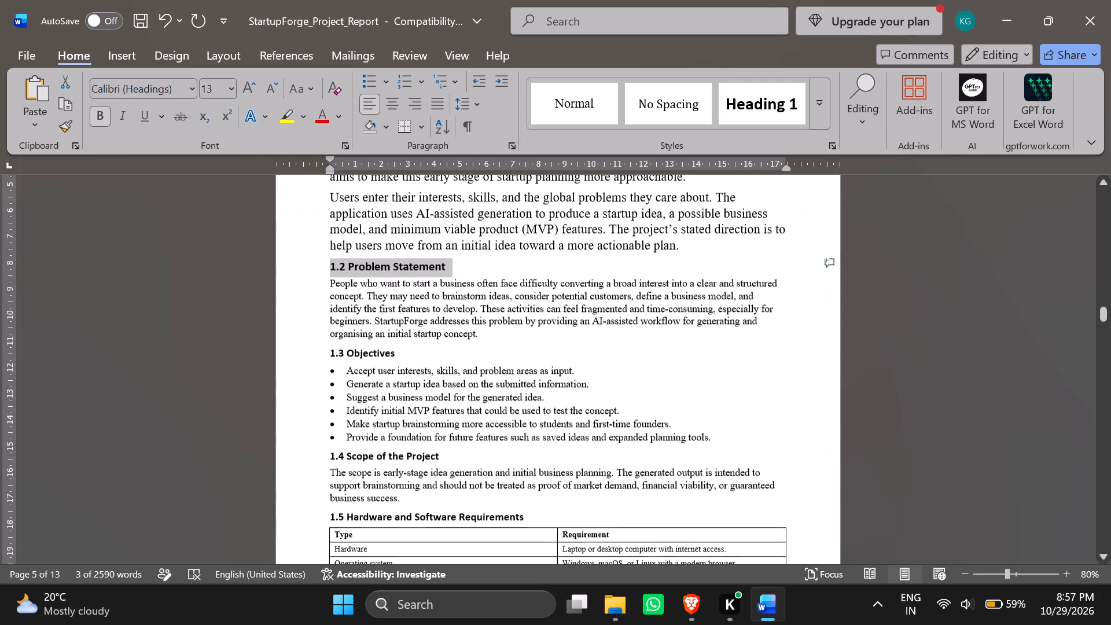
pyautogui.moveTo(328, 350); pyautogui.dragTo(390, 352)
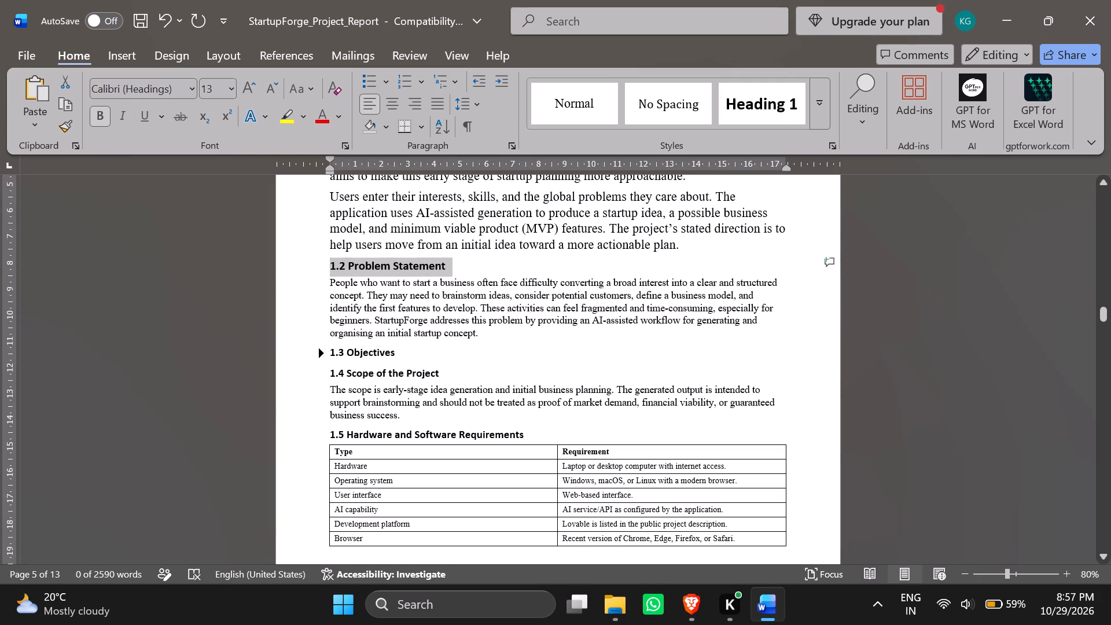
pyautogui.click(324, 355)
pyautogui.moveTo(330, 353); pyautogui.dragTo(380, 353)
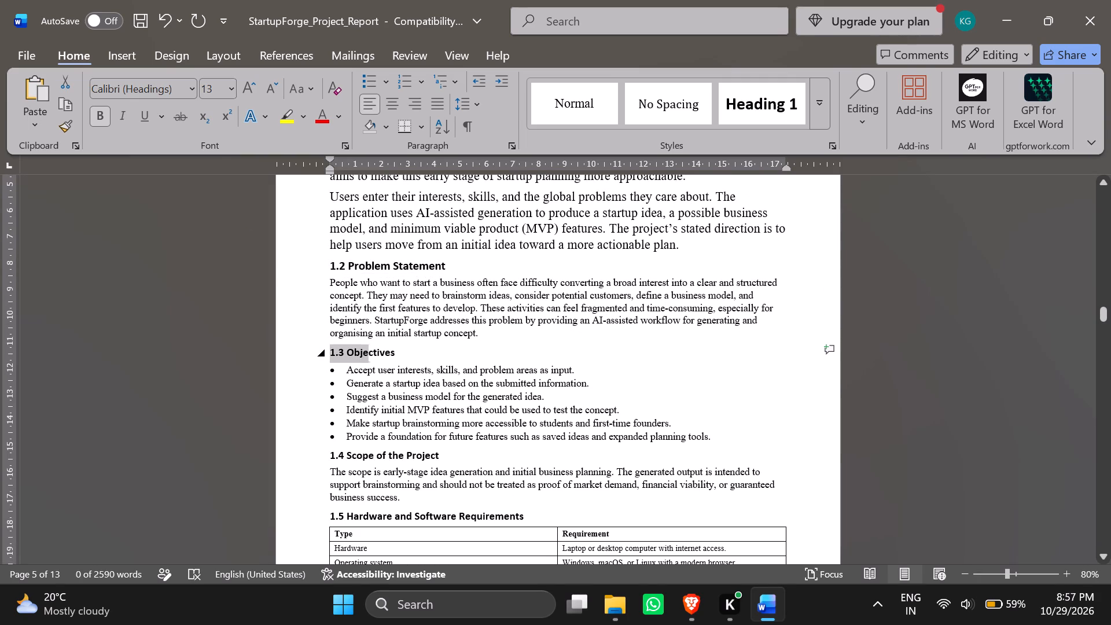
pyautogui.moveTo(380, 353); pyautogui.dragTo(394, 352)
pyautogui.click(230, 87)
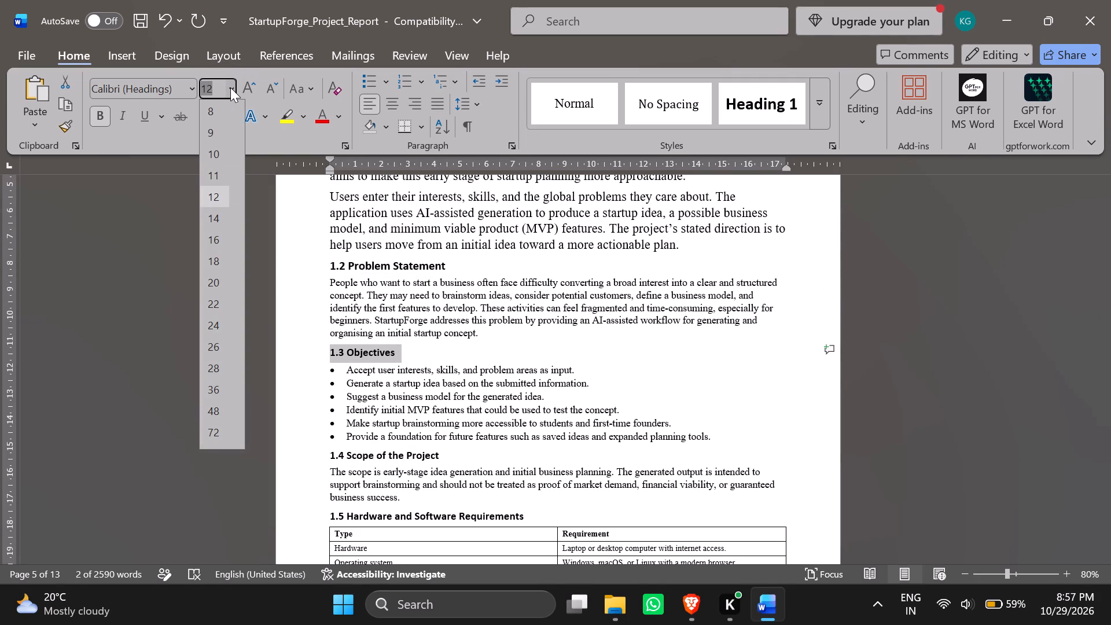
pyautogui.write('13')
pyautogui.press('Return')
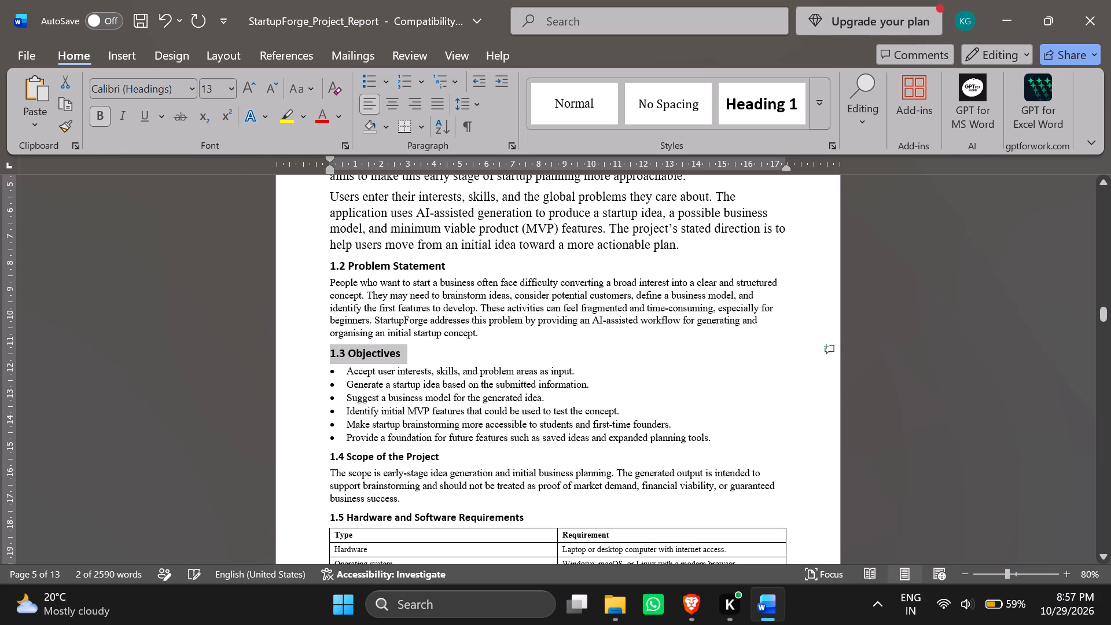
# Check the 1.1 Introduction body text against the standard project report font sizes in the Brave search results, and return to the report in Word.
pyautogui.scroll(2, 453, 249)
pyautogui.click(453, 249)
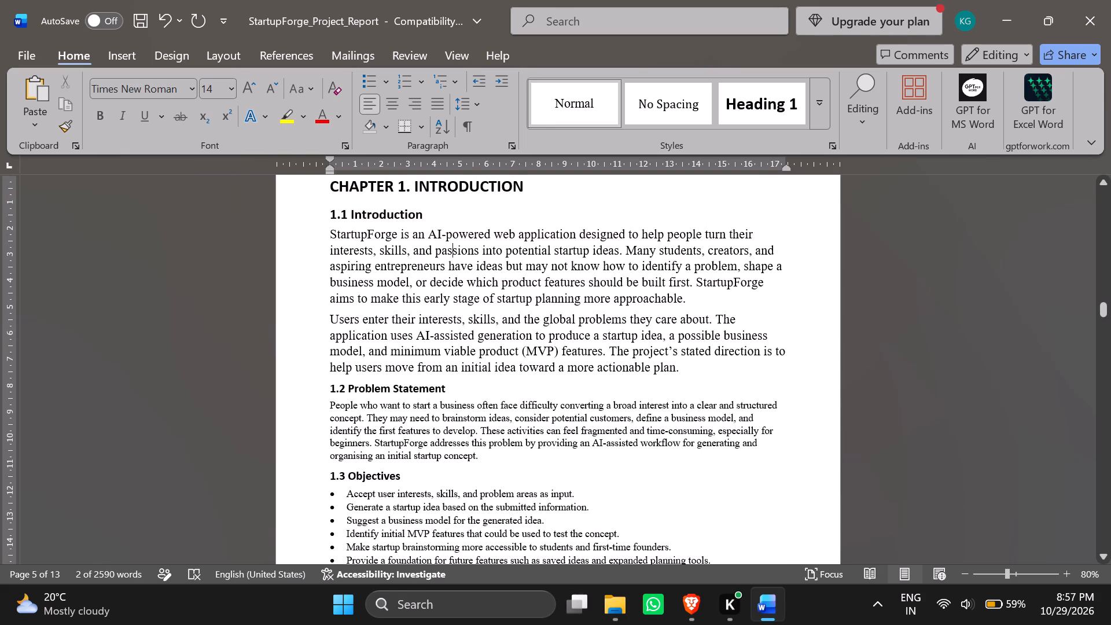
pyautogui.moveTo(326, 233); pyautogui.dragTo(386, 241)
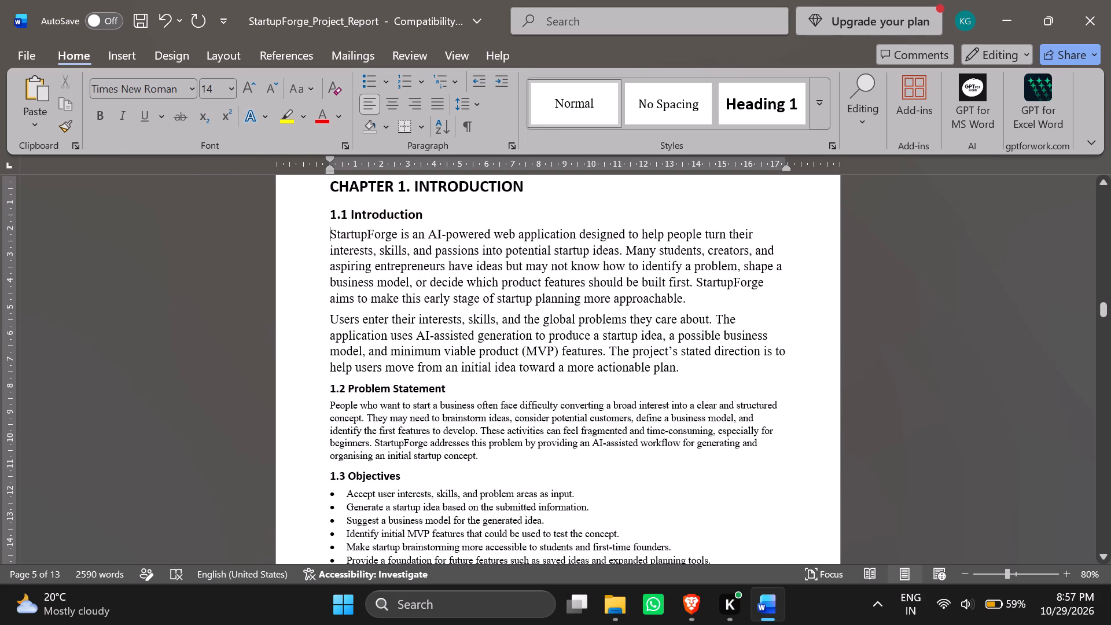
pyautogui.moveTo(386, 241); pyautogui.dragTo(636, 311)
pyautogui.scroll(-3, 643, 225)
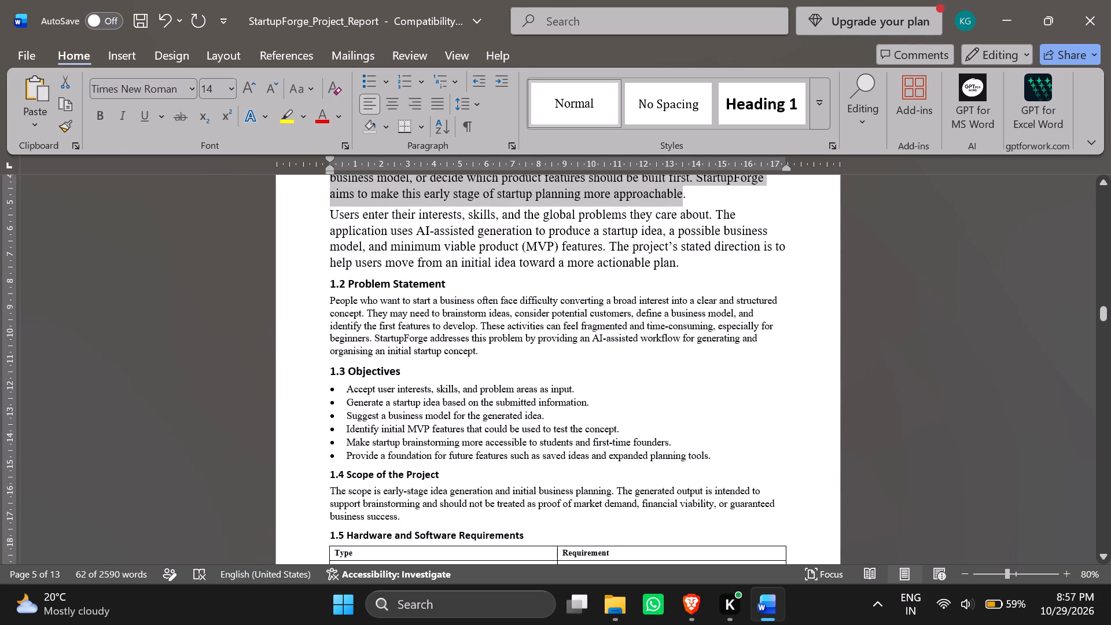
pyautogui.click(950, 264)
pyautogui.scroll(1, 950, 264)
pyautogui.click(553, 275)
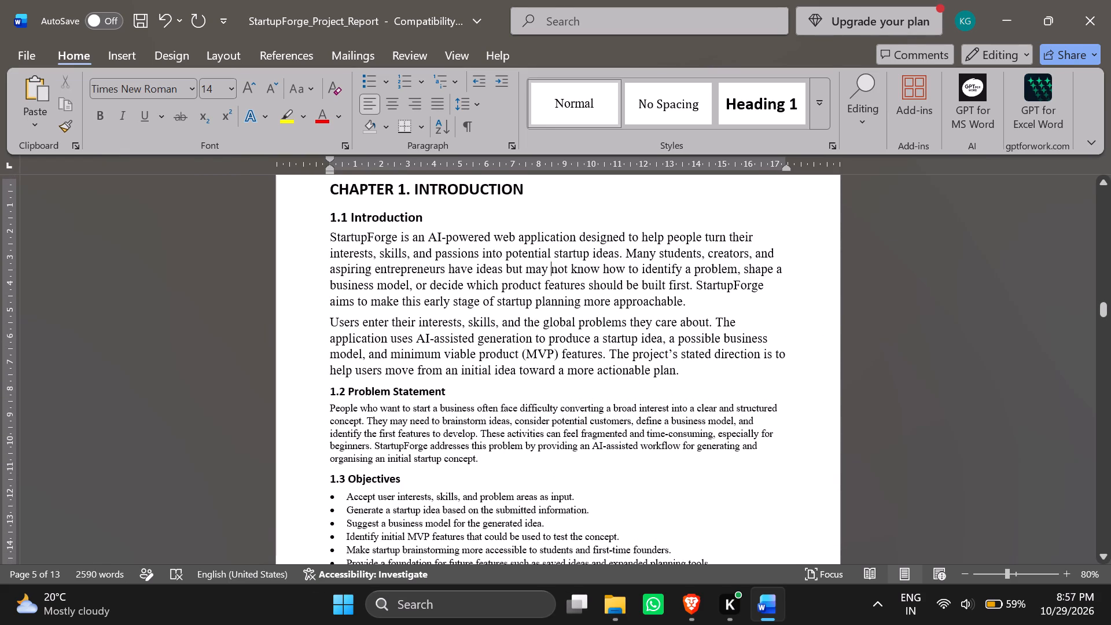
pyautogui.click(691, 604)
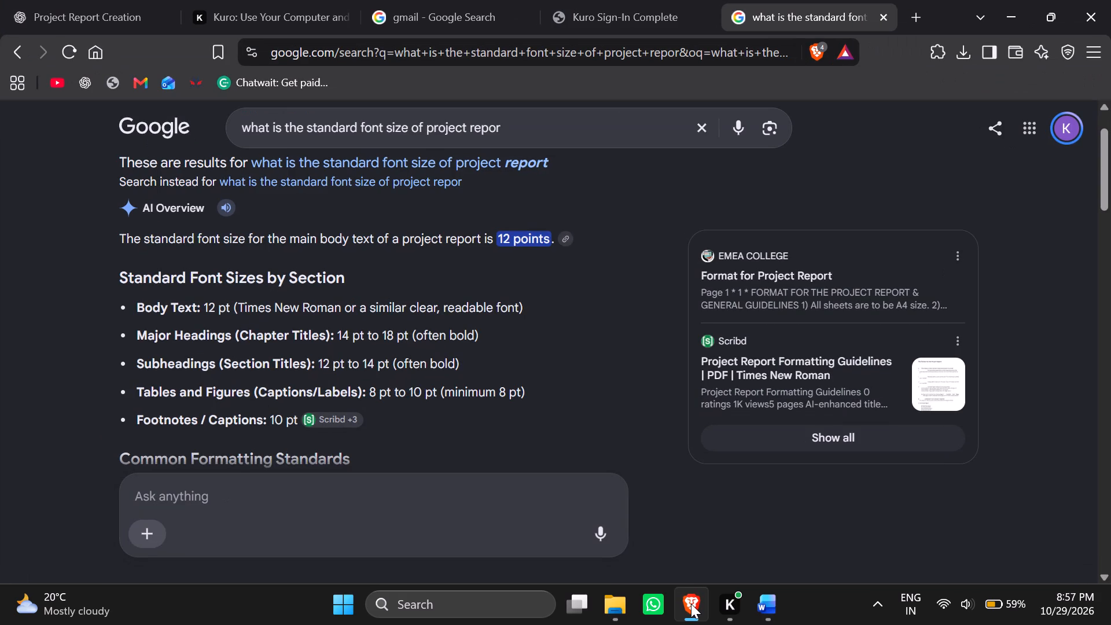
pyautogui.click(691, 604)
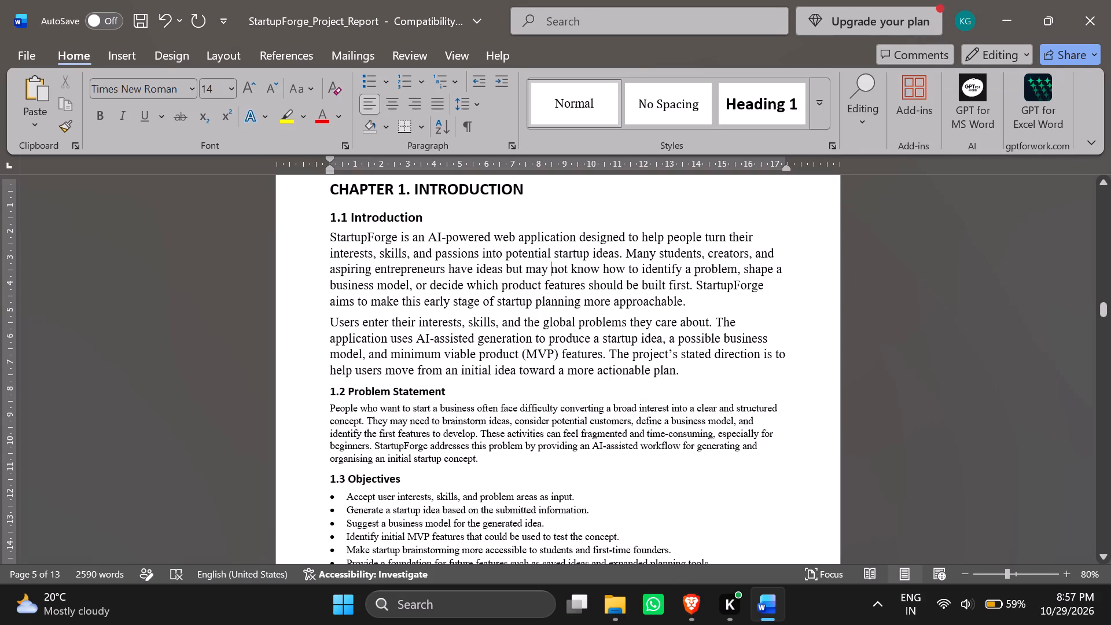
# Set the two body paragraphs under 1.1 Introduction to font size 12.
pyautogui.moveTo(330, 236); pyautogui.dragTo(697, 370)
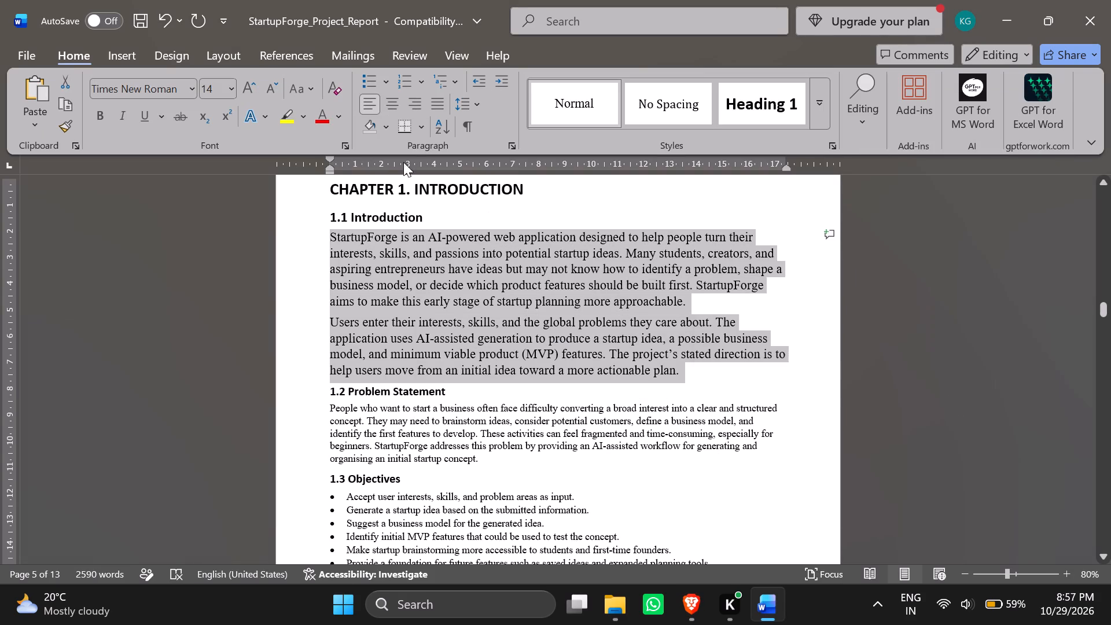
pyautogui.click(227, 86)
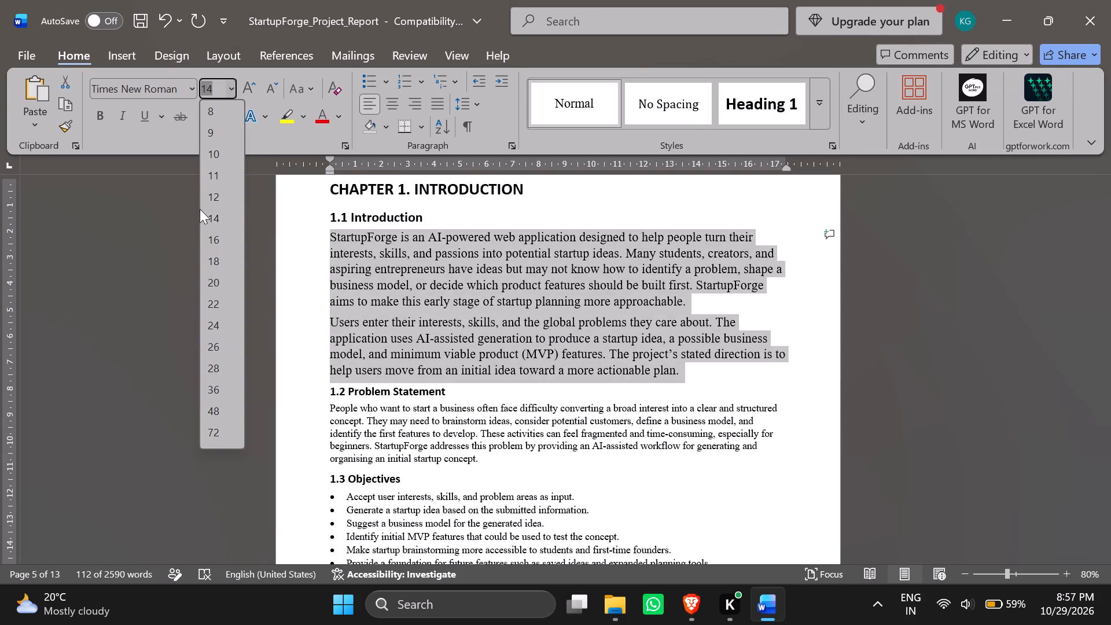
pyautogui.click(208, 200)
pyautogui.click(910, 321)
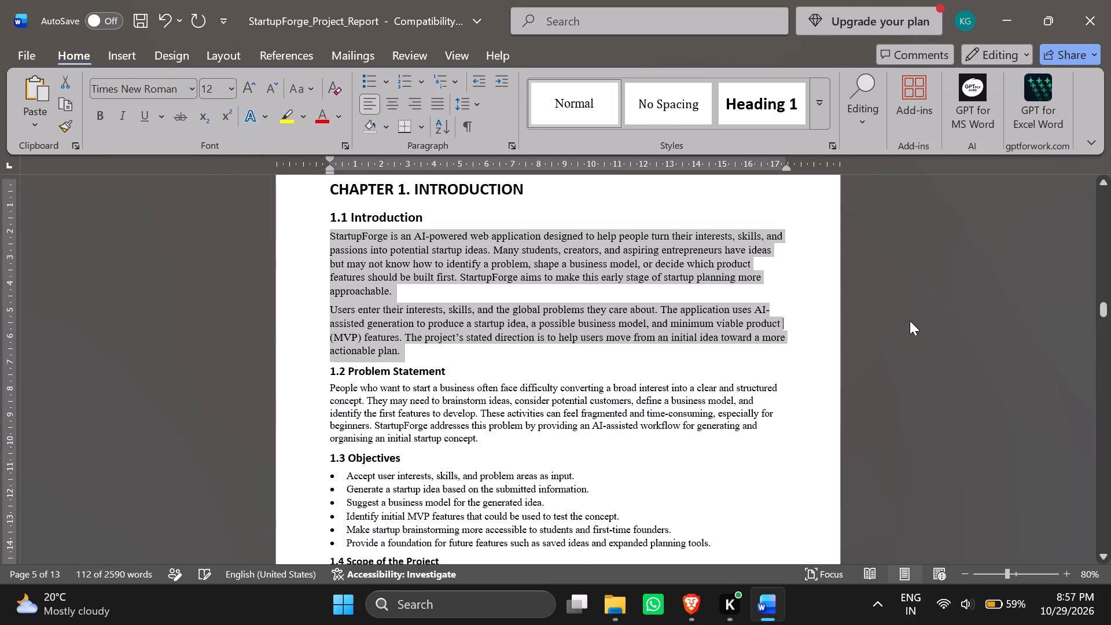
# Set the body paragraph under 1.2 Problem Statement to font size 12.
pyautogui.scroll(-2, 910, 321)
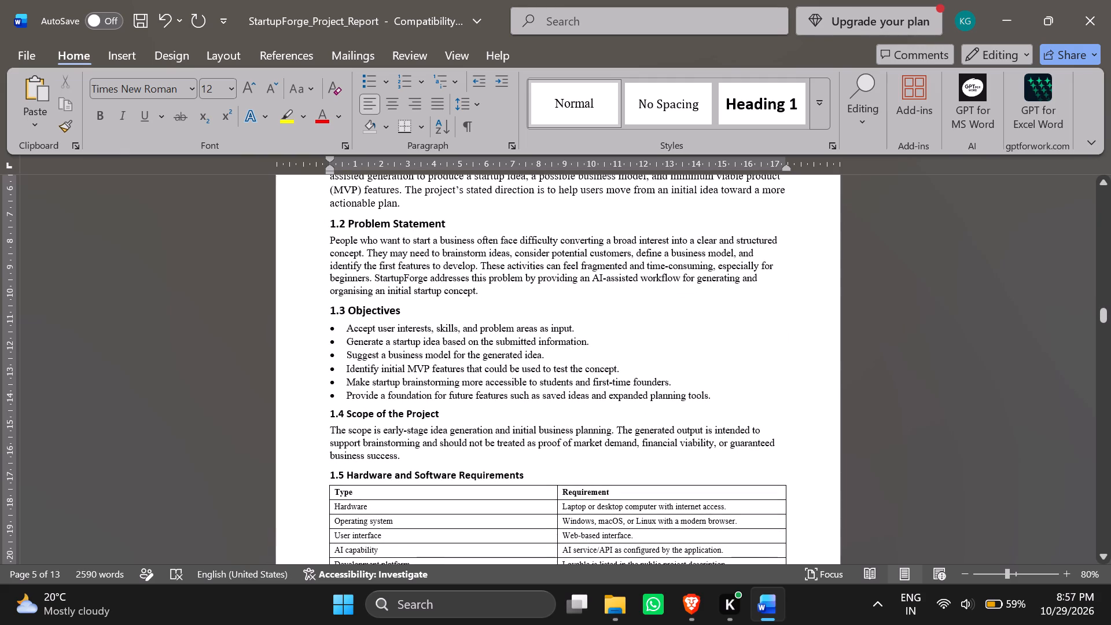
pyautogui.moveTo(329, 240); pyautogui.dragTo(485, 286)
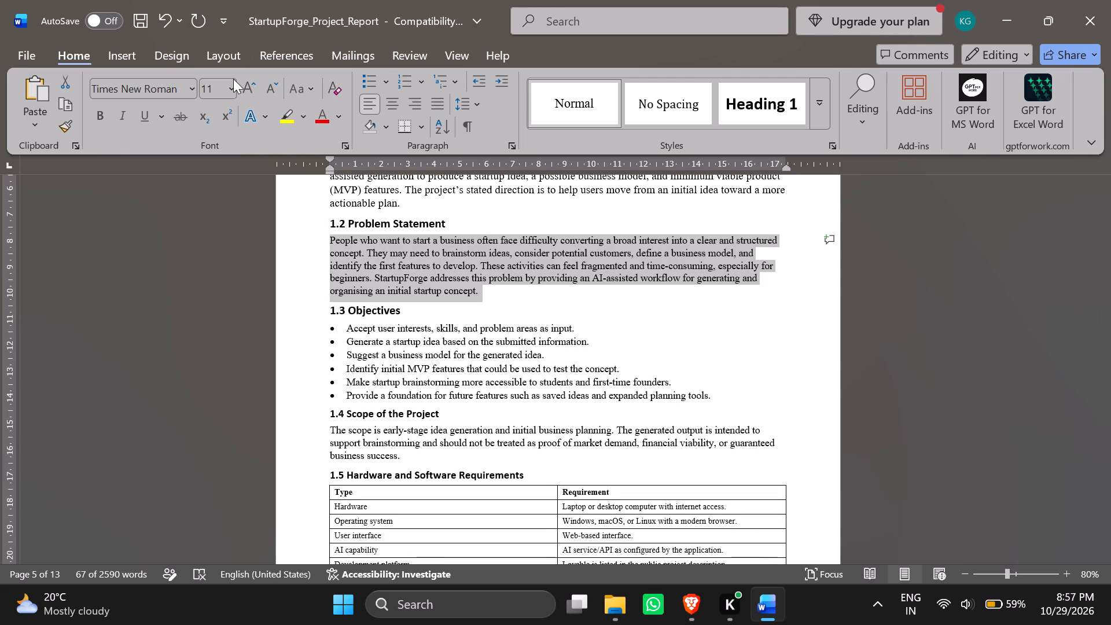
pyautogui.click(233, 79)
pyautogui.click(215, 200)
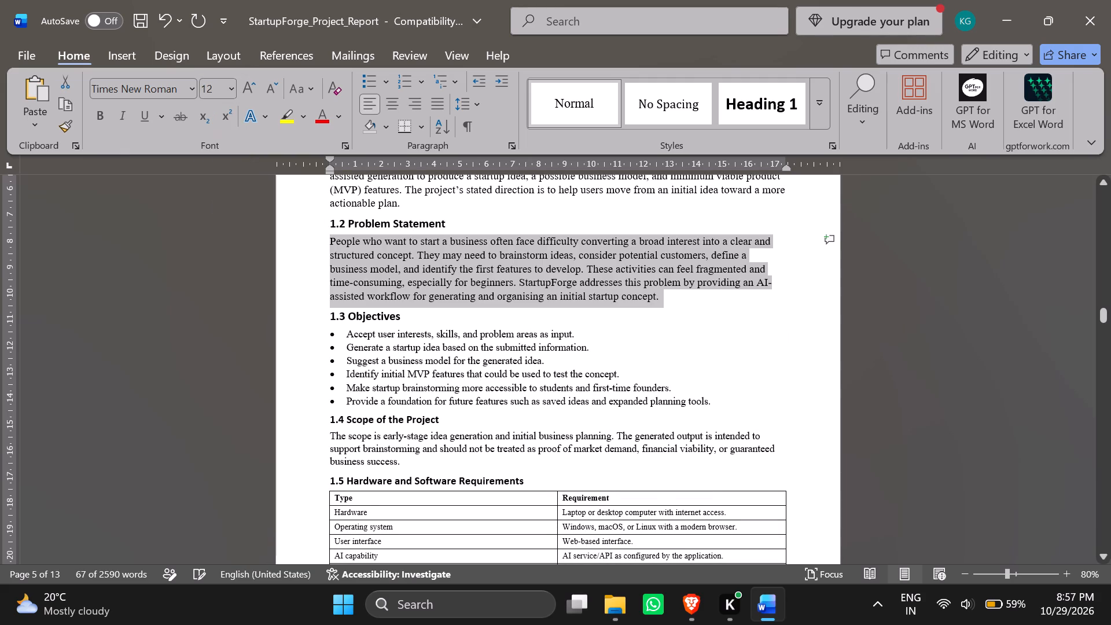
pyautogui.click(887, 308)
# Set all the bullet points under 1.3 Objectives to font size 12.
pyautogui.scroll(-3, 887, 308)
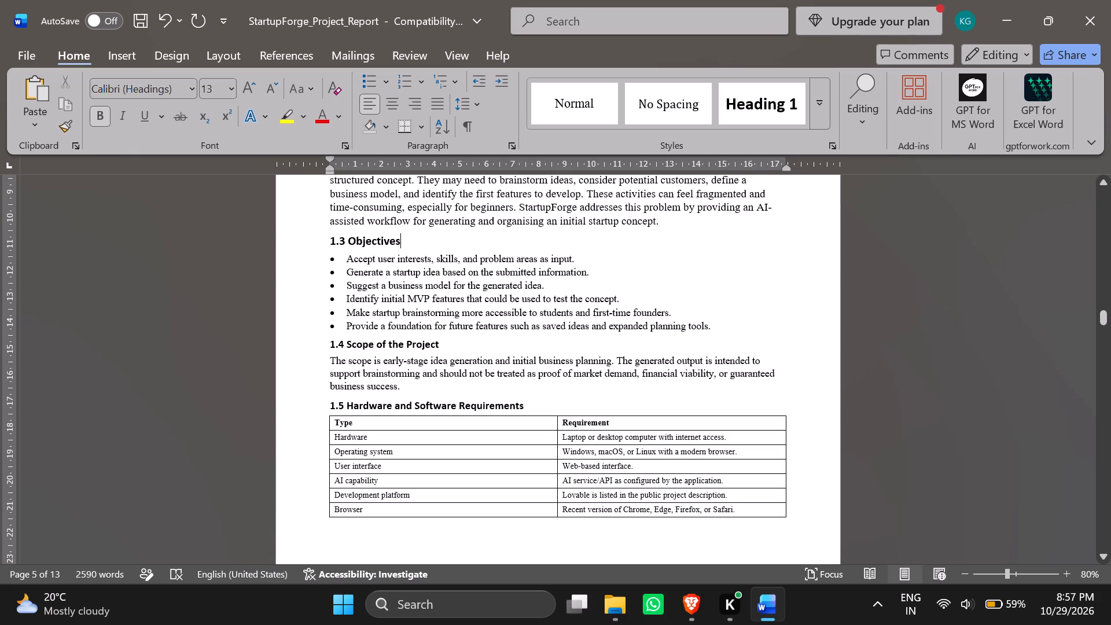
pyautogui.moveTo(344, 256); pyautogui.dragTo(727, 318)
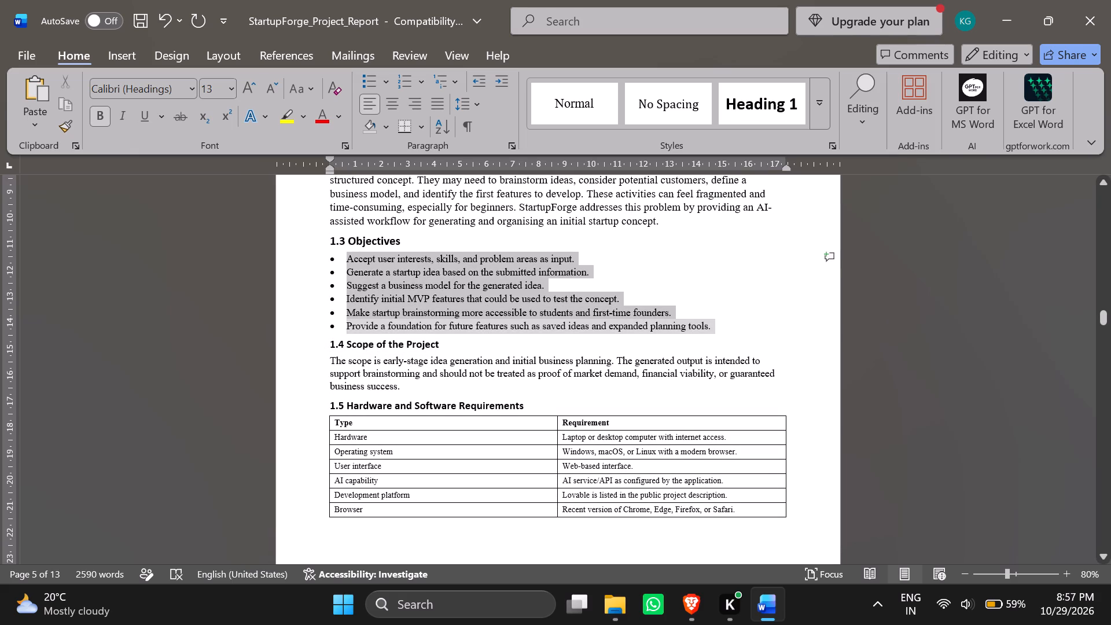
pyautogui.moveTo(727, 318); pyautogui.dragTo(726, 329)
pyautogui.click(229, 84)
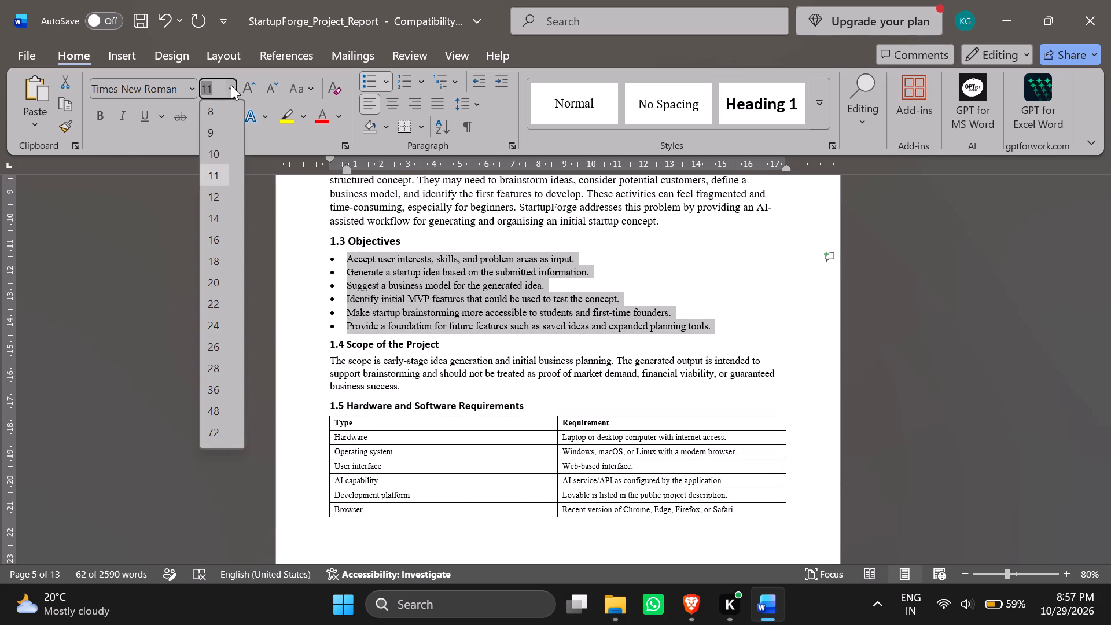
pyautogui.click(209, 194)
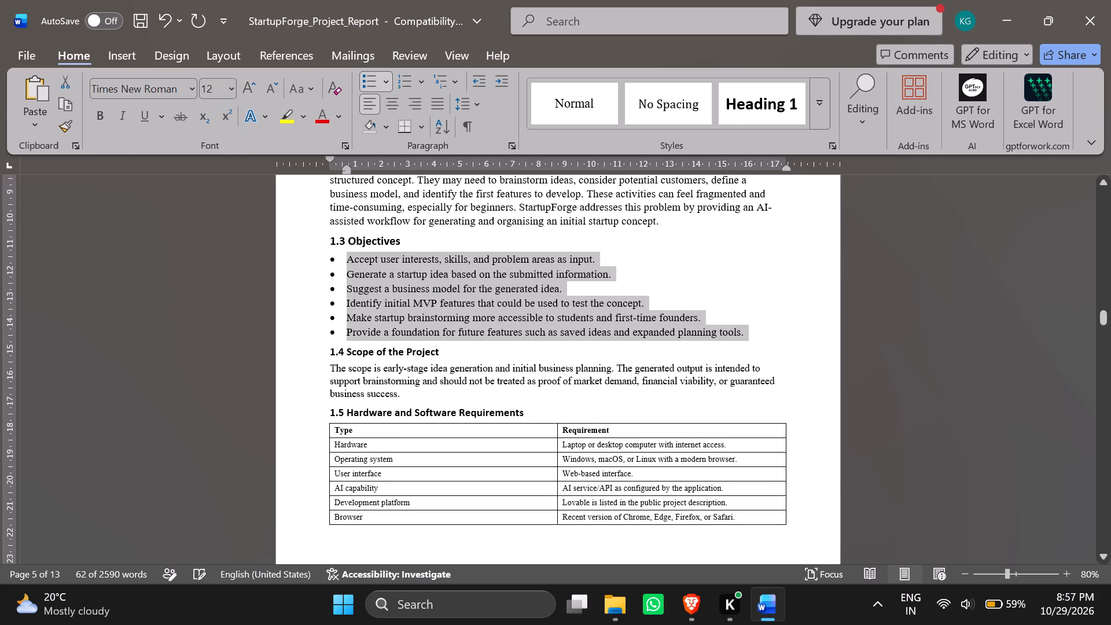
# Set the body paragraph under 1.4 Scope of the Project to font size 12.
pyautogui.moveTo(328, 367); pyautogui.dragTo(399, 391)
pyautogui.click(231, 85)
pyautogui.click(217, 201)
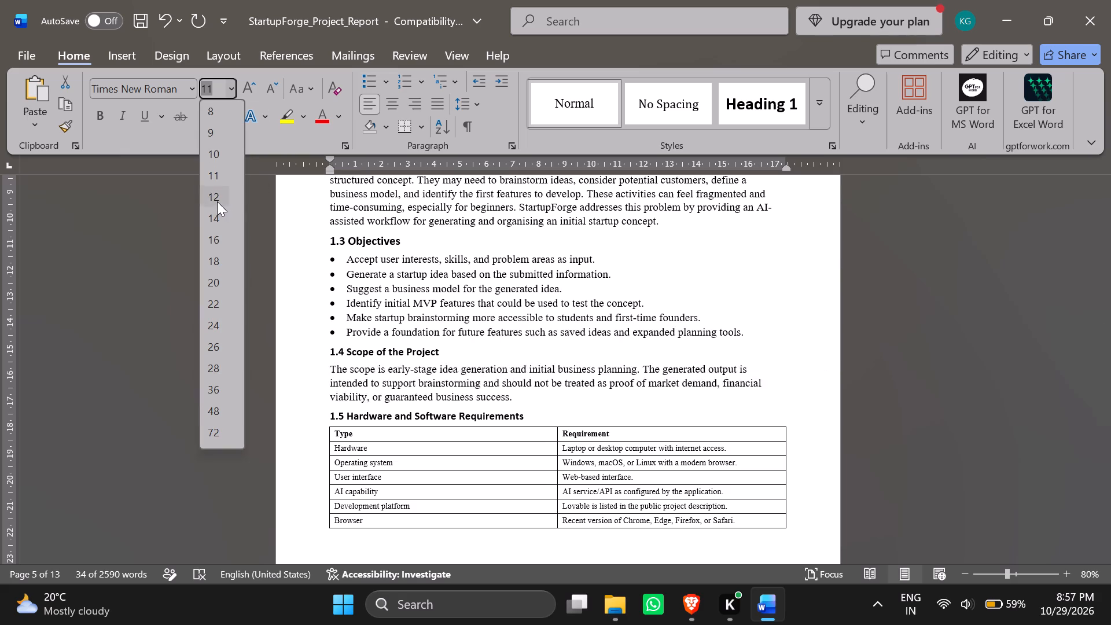
# Check the font size of the 1.5 Hardware and Software Requirements table and review the formatting of the Chapter 1 page.
pyautogui.moveTo(323, 431); pyautogui.dragTo(530, 487)
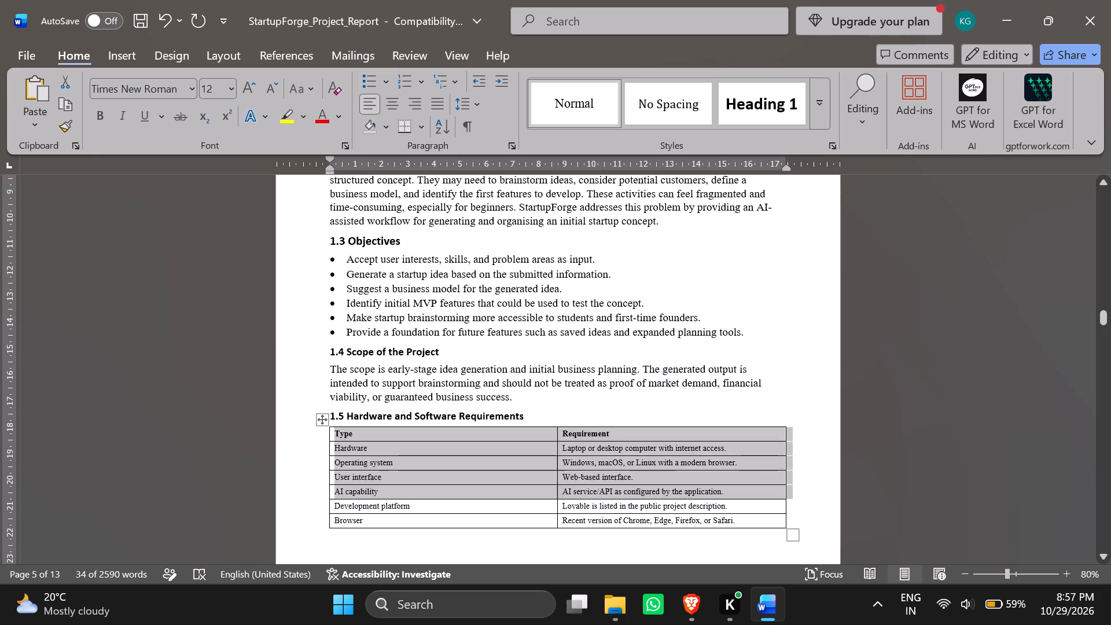
pyautogui.moveTo(530, 487); pyautogui.dragTo(616, 520)
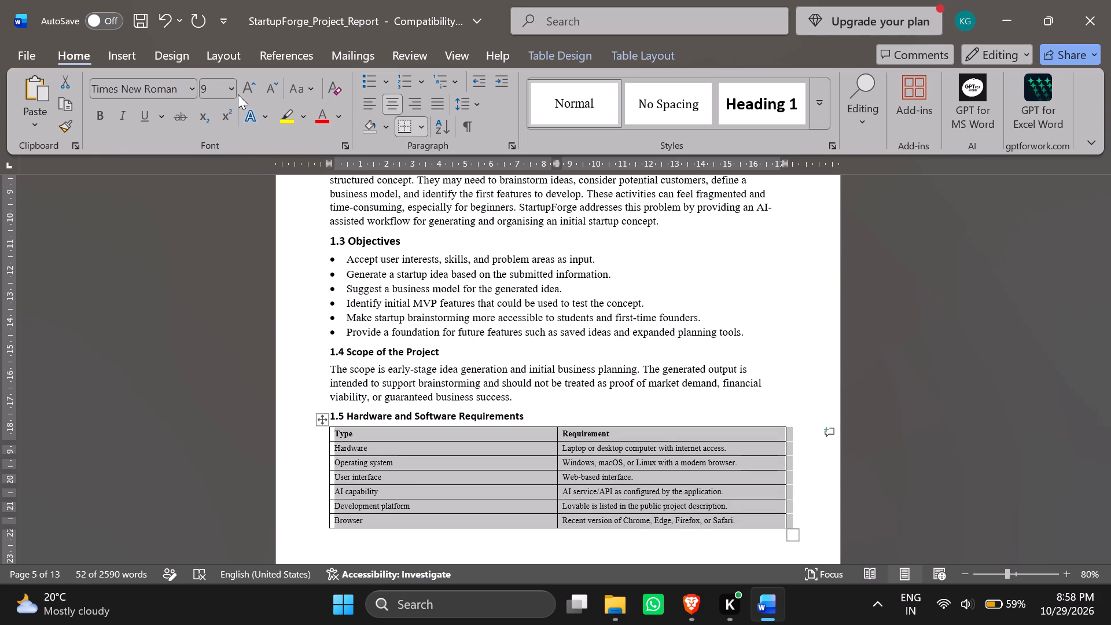
pyautogui.click(949, 436)
pyautogui.scroll(-2, 949, 436)
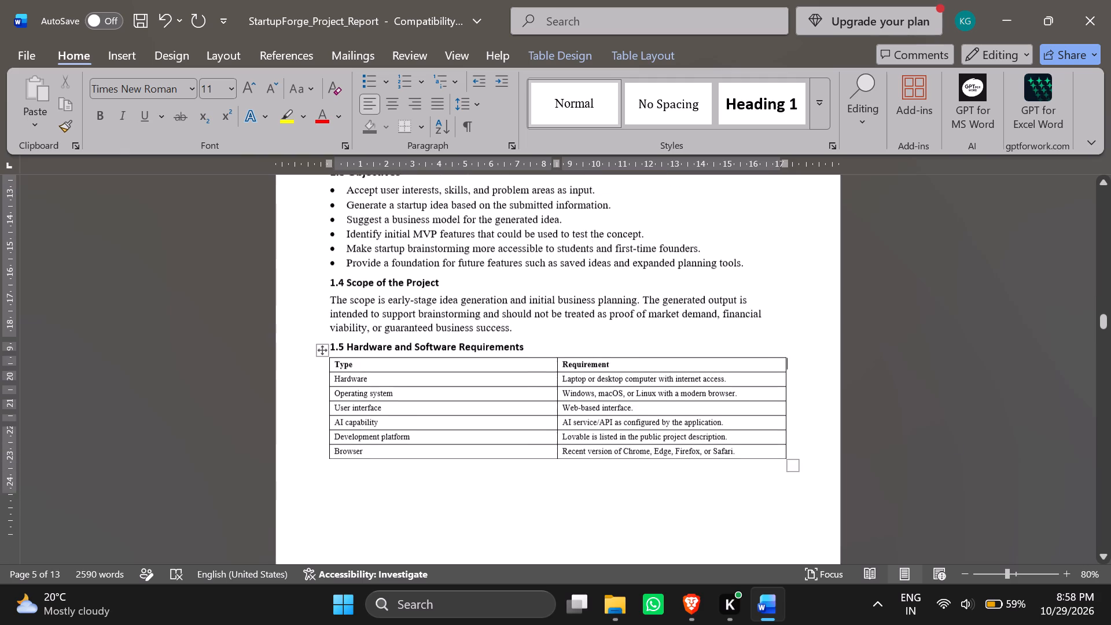
pyautogui.scroll(-1, 949, 436)
pyautogui.scroll(8, 439, 301)
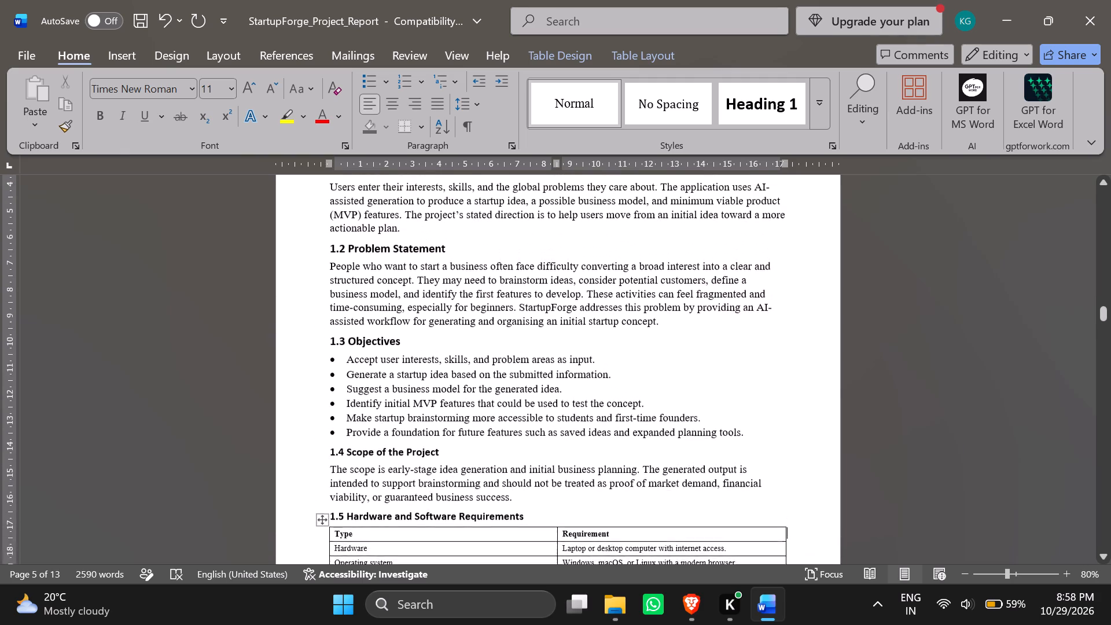
pyautogui.scroll(3, 439, 301)
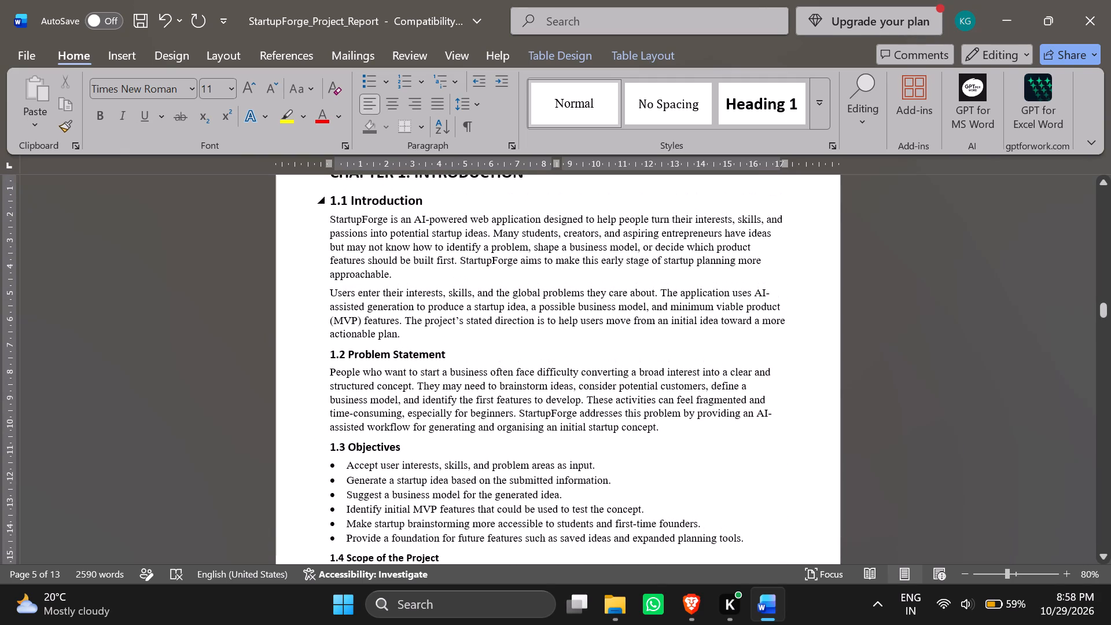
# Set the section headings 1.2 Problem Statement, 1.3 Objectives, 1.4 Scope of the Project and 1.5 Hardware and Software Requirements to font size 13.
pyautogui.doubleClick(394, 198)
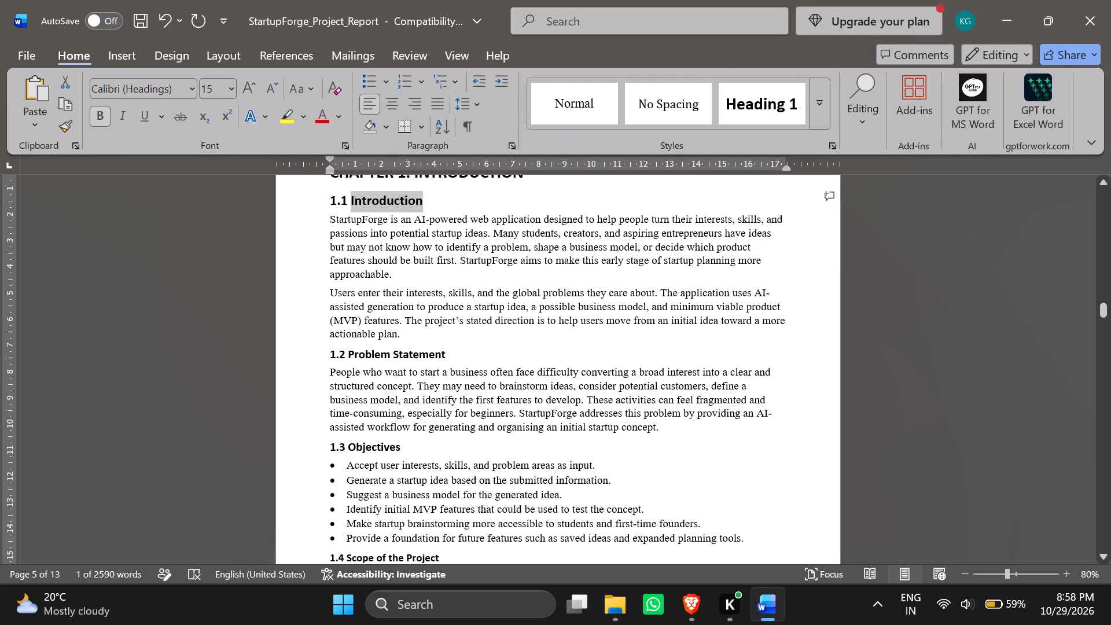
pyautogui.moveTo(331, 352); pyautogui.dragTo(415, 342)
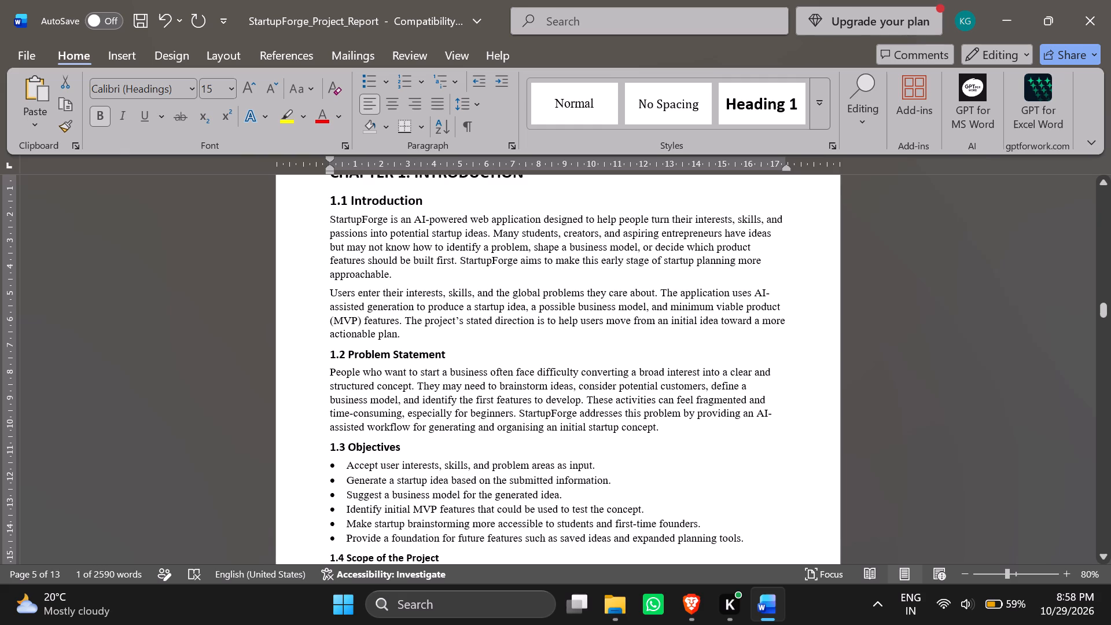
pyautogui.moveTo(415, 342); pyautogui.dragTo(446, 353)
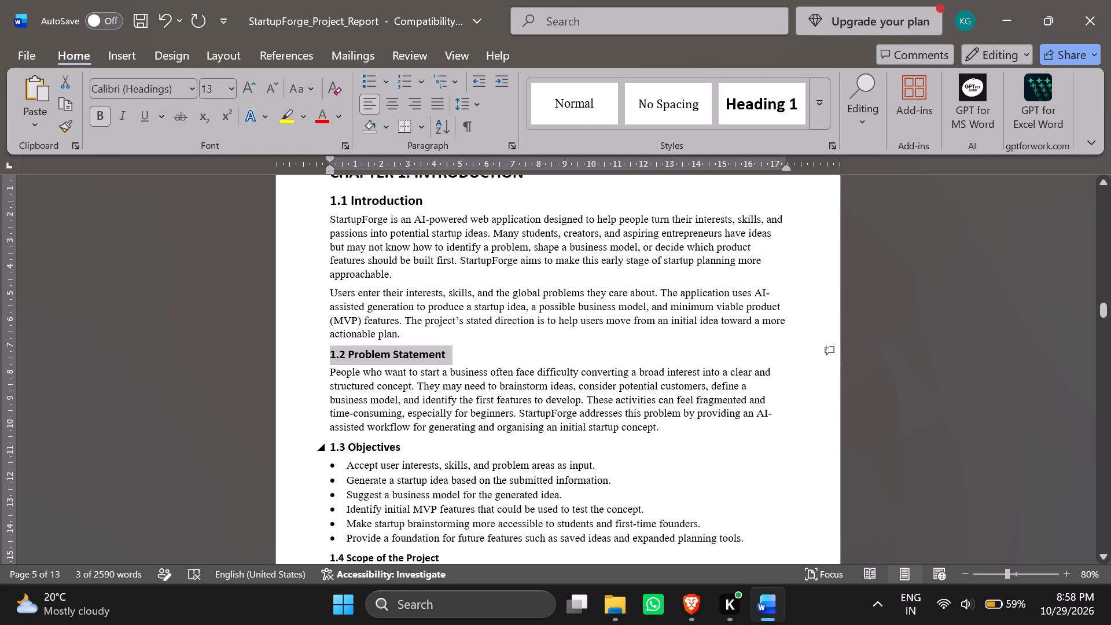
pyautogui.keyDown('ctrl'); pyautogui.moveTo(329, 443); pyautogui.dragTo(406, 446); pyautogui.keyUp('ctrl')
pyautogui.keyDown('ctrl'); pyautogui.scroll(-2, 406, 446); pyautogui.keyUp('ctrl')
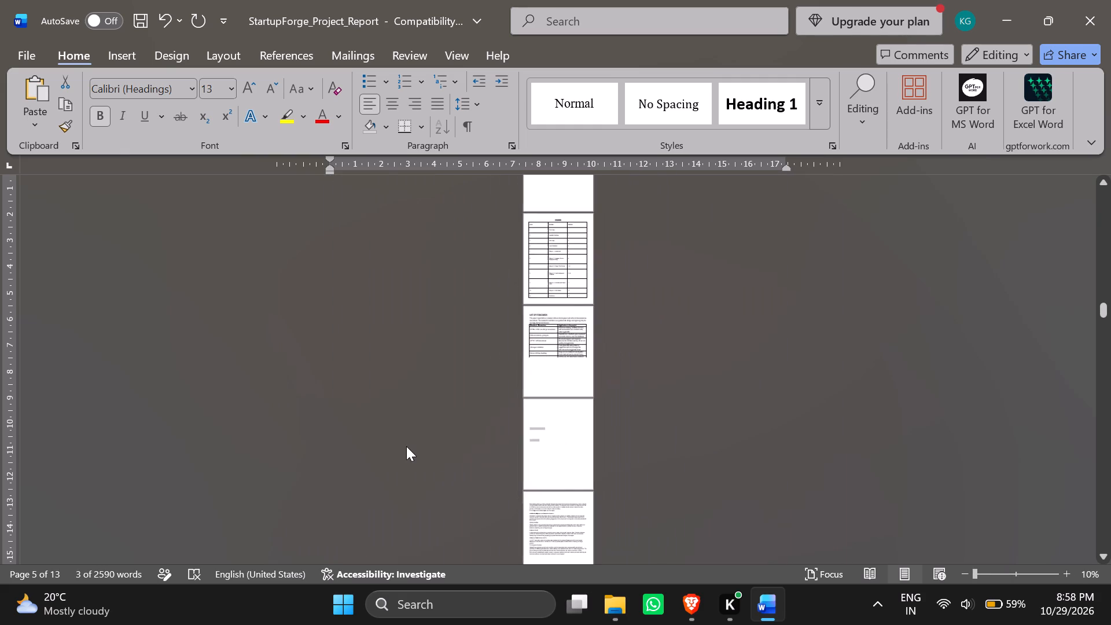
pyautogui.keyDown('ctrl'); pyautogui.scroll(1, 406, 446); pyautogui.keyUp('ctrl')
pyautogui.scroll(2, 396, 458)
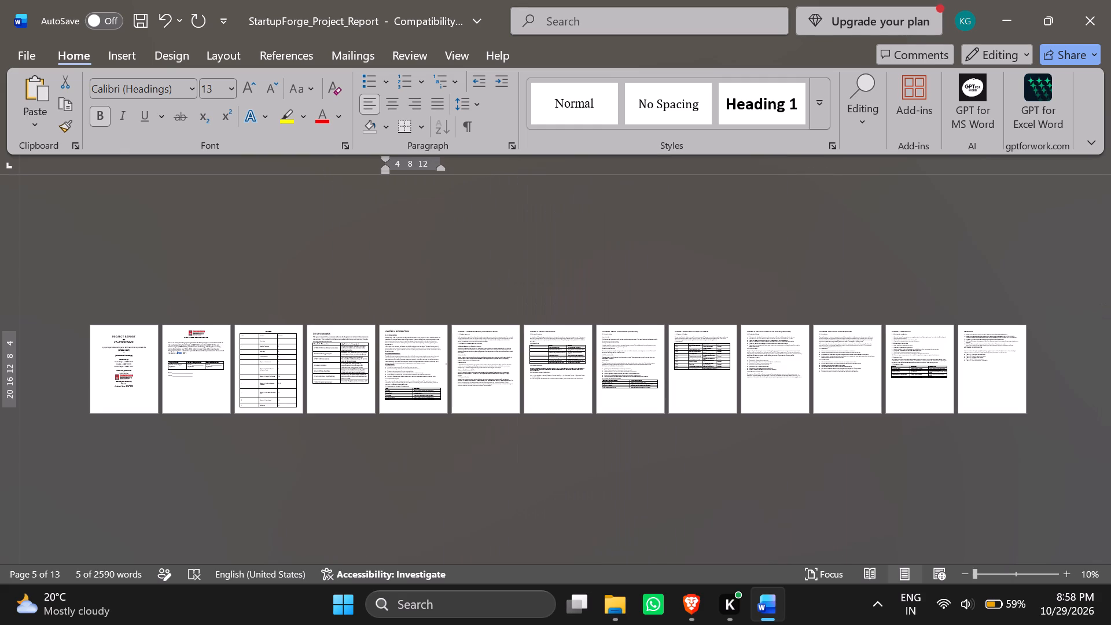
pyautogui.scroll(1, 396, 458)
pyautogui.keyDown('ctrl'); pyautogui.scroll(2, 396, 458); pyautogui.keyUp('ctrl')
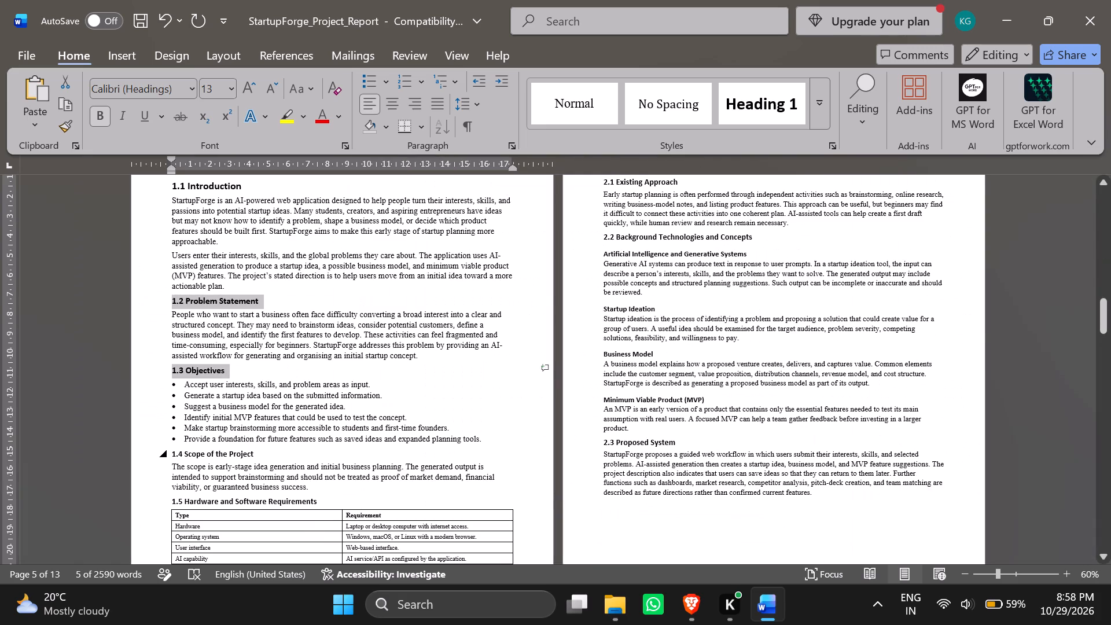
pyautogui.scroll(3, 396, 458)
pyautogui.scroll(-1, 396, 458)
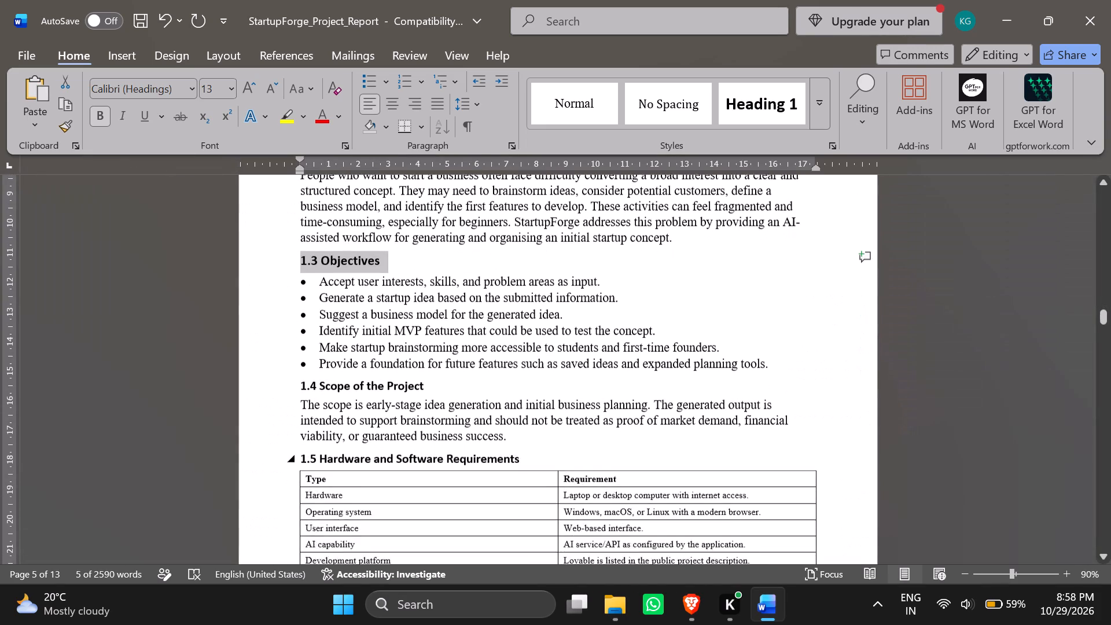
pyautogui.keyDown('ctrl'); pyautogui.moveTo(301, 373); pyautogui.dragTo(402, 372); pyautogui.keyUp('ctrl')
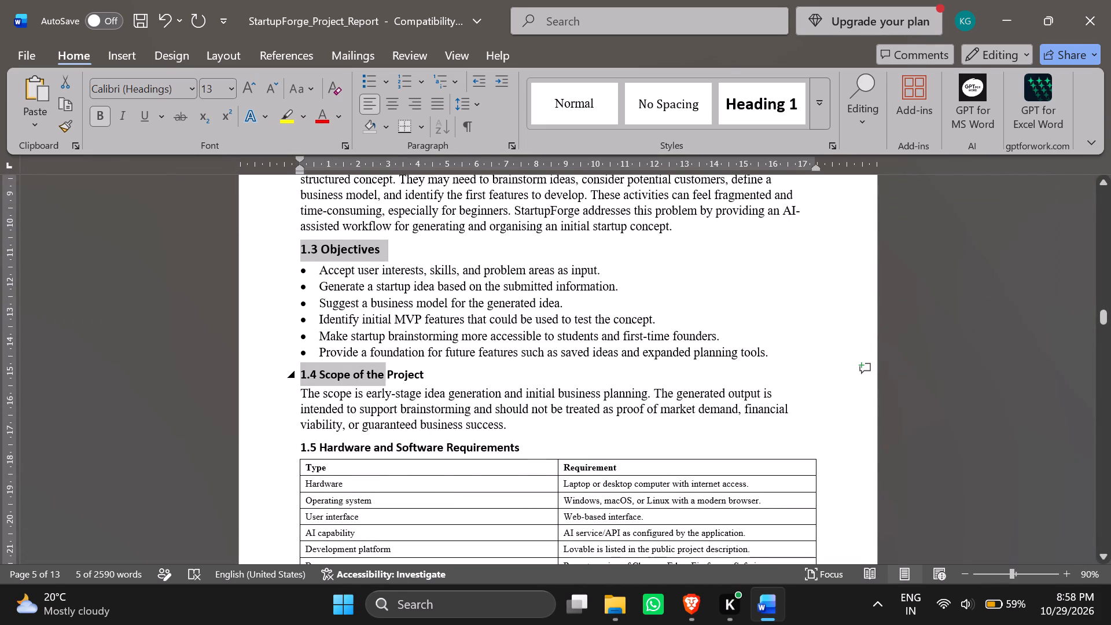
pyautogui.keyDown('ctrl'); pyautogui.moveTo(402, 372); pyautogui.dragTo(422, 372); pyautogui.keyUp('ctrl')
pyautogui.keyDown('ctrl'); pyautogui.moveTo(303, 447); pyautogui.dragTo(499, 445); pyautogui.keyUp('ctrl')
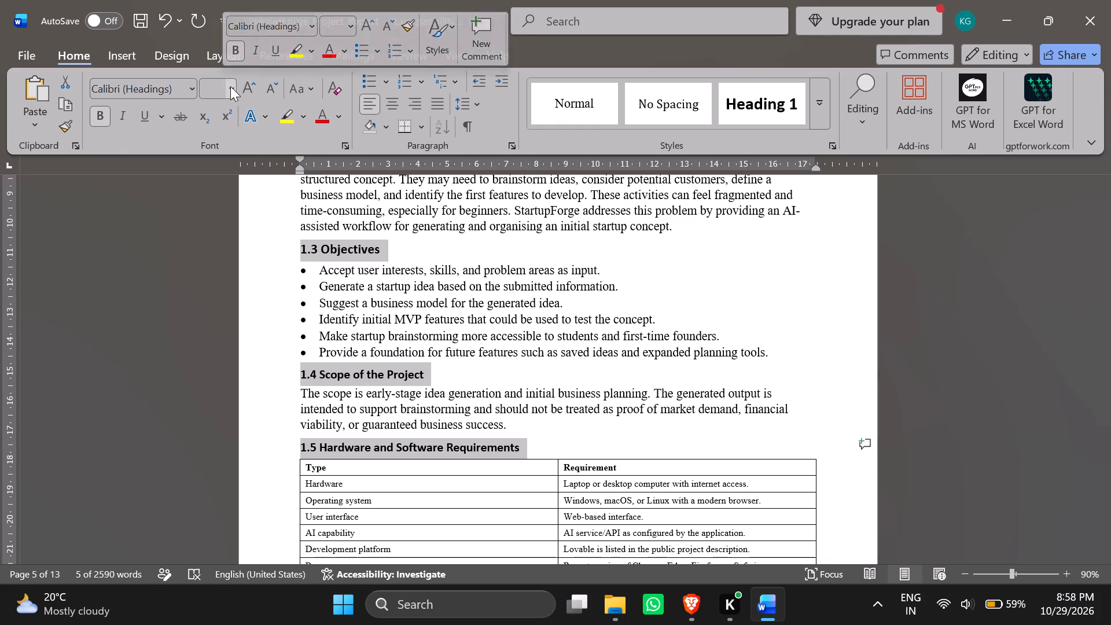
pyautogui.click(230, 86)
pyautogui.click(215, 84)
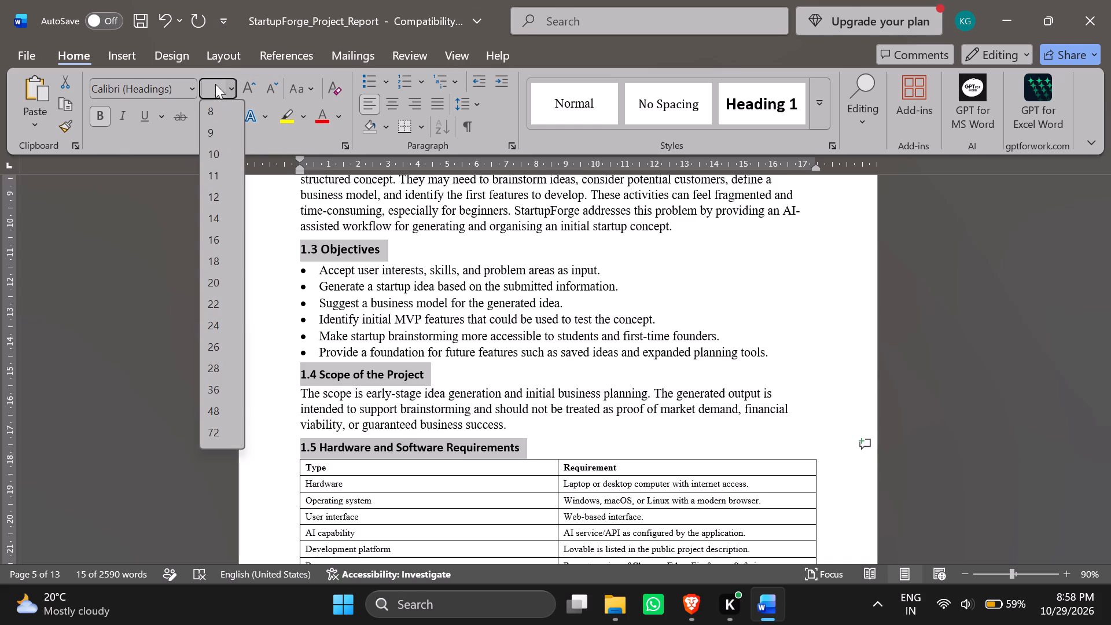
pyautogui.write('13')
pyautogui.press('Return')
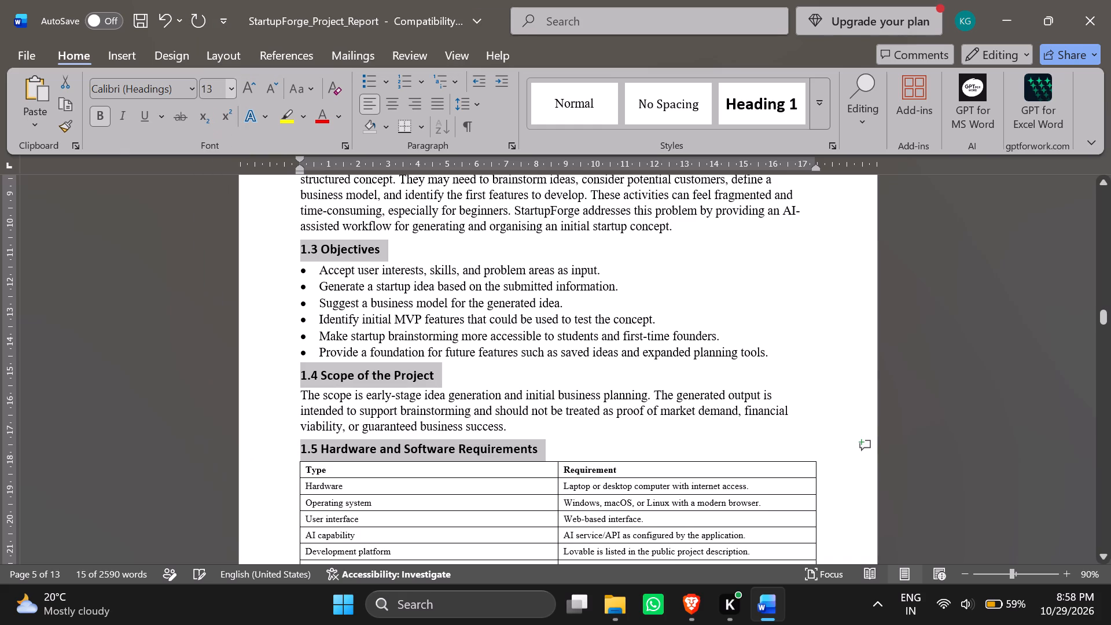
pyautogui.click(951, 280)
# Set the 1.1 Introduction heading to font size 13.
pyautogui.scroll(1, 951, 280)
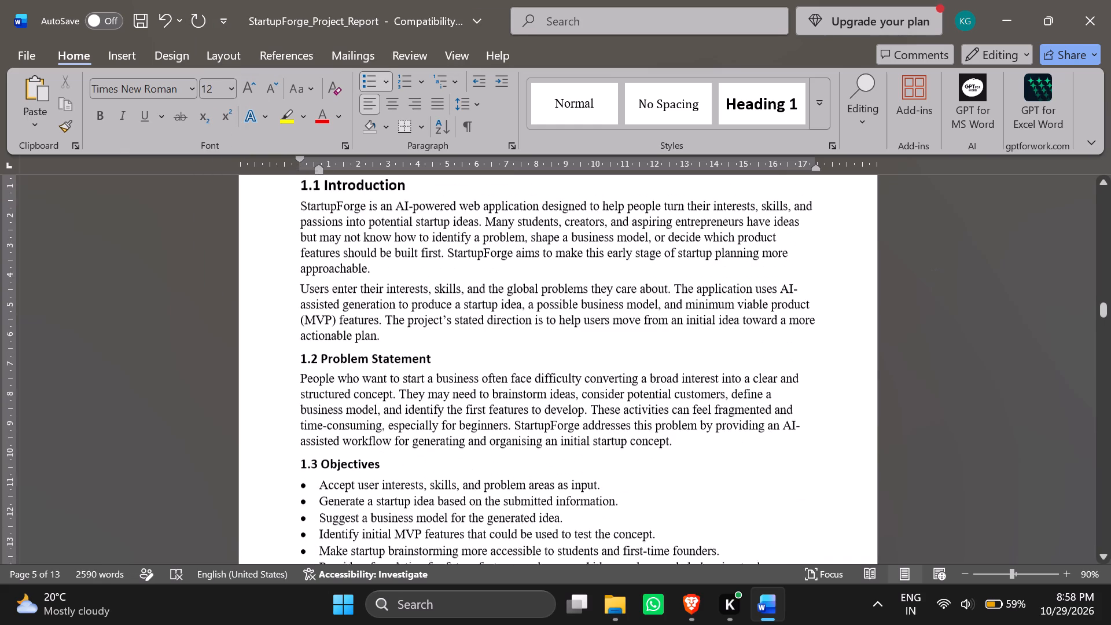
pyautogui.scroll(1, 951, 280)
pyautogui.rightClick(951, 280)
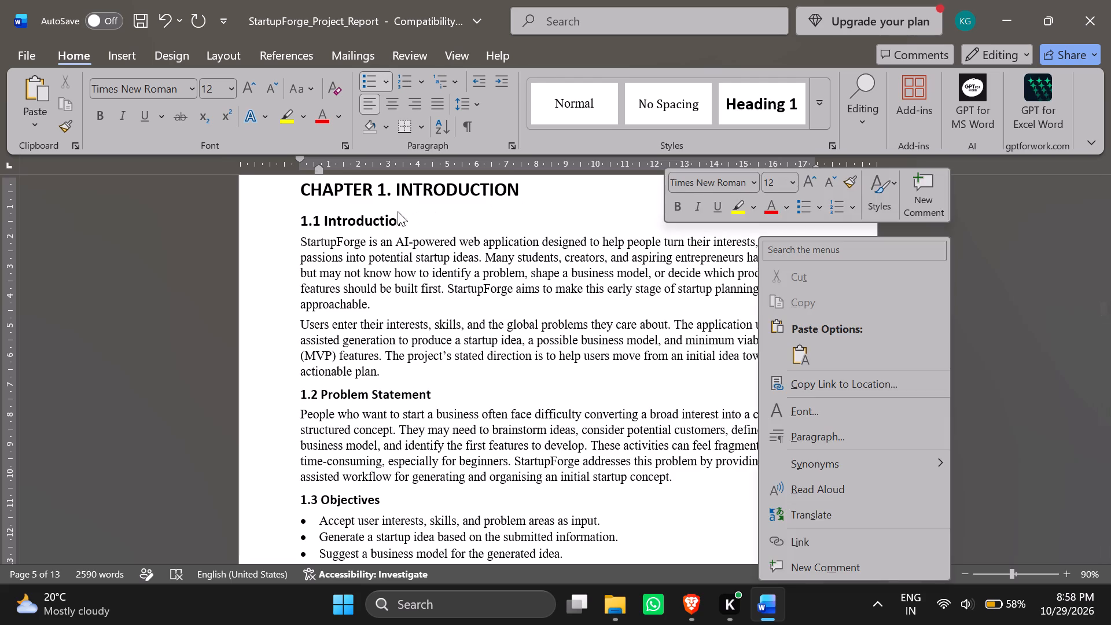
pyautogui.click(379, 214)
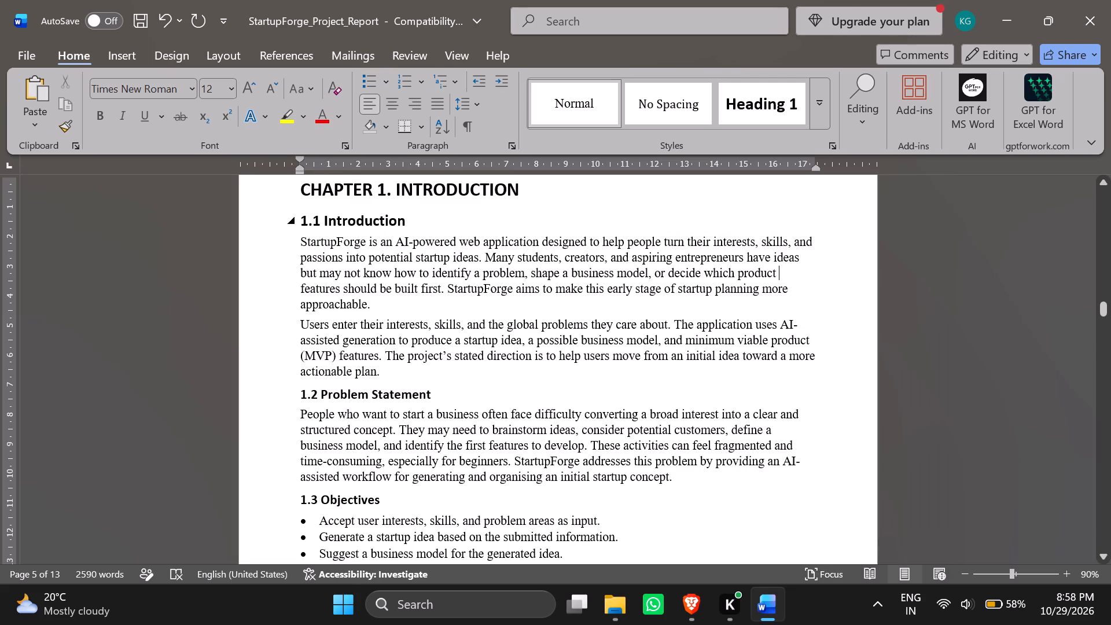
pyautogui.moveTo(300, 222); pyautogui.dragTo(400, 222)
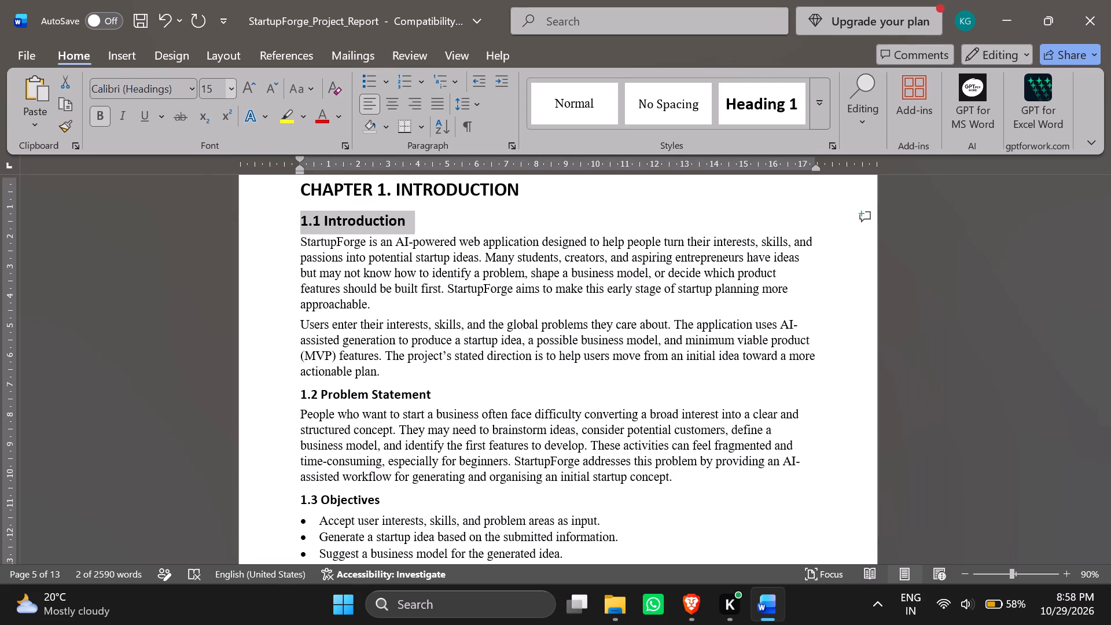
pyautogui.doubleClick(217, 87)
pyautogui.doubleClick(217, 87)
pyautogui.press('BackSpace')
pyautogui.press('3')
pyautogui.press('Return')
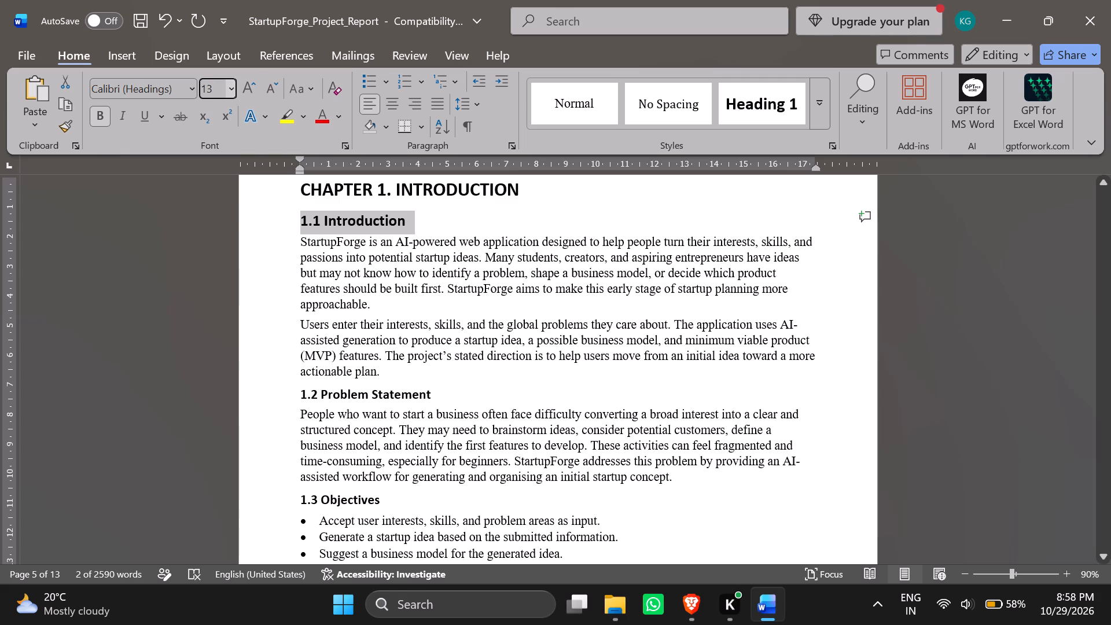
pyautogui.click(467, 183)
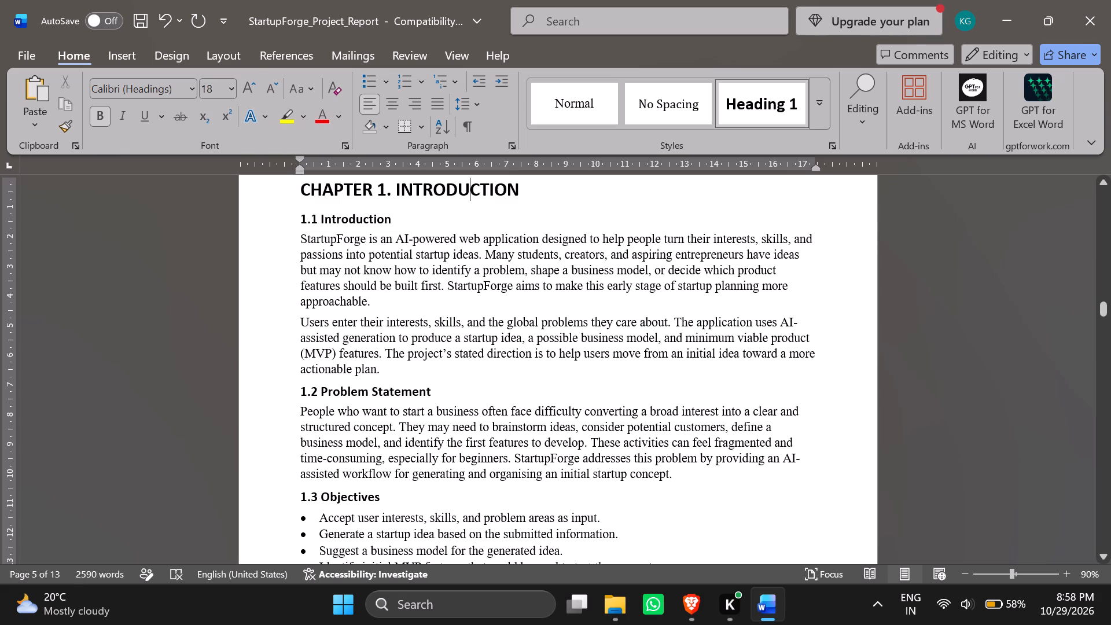
# Review the Chapter 1 headings and check the standard subheading font size in the search results in the Brave browser.
pyautogui.click(908, 319)
pyautogui.scroll(-4, 908, 319)
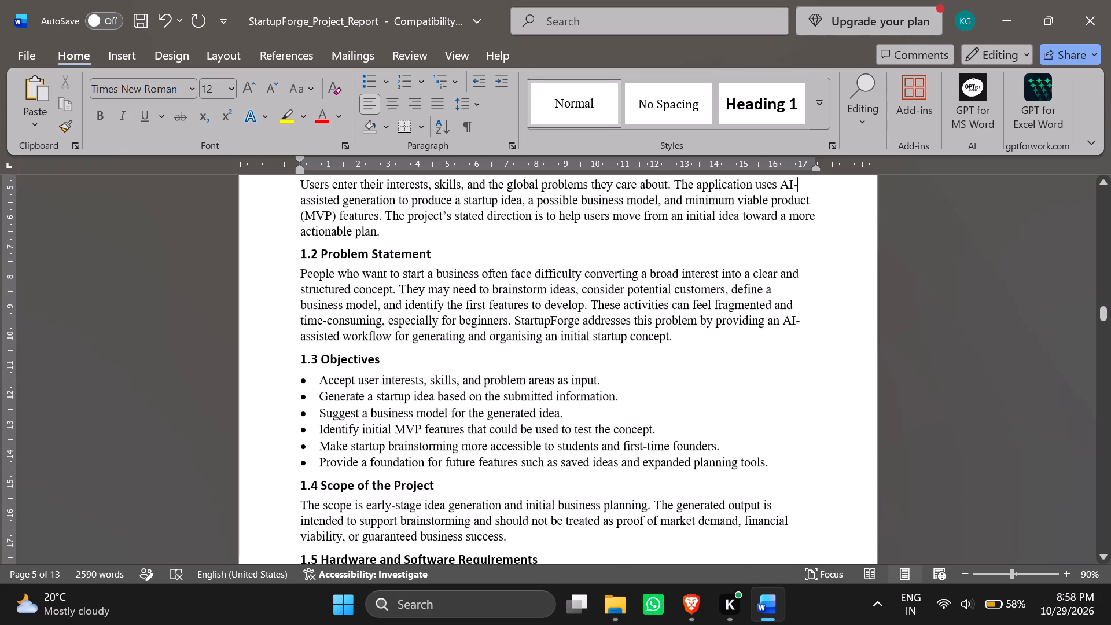
pyautogui.click(395, 215)
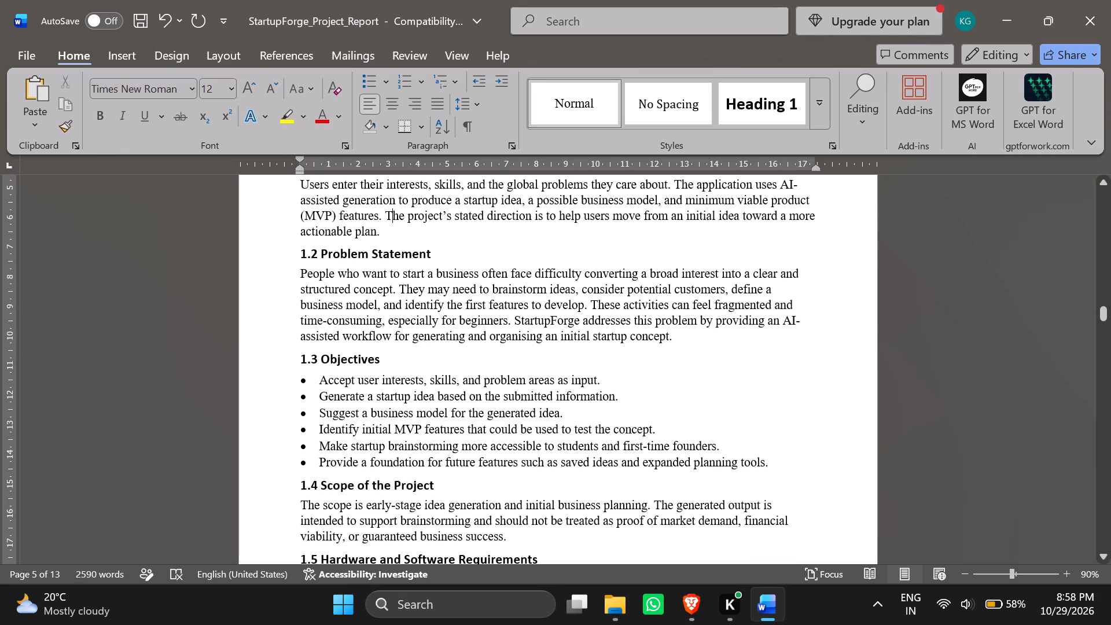
pyautogui.click(394, 250)
pyautogui.click(687, 598)
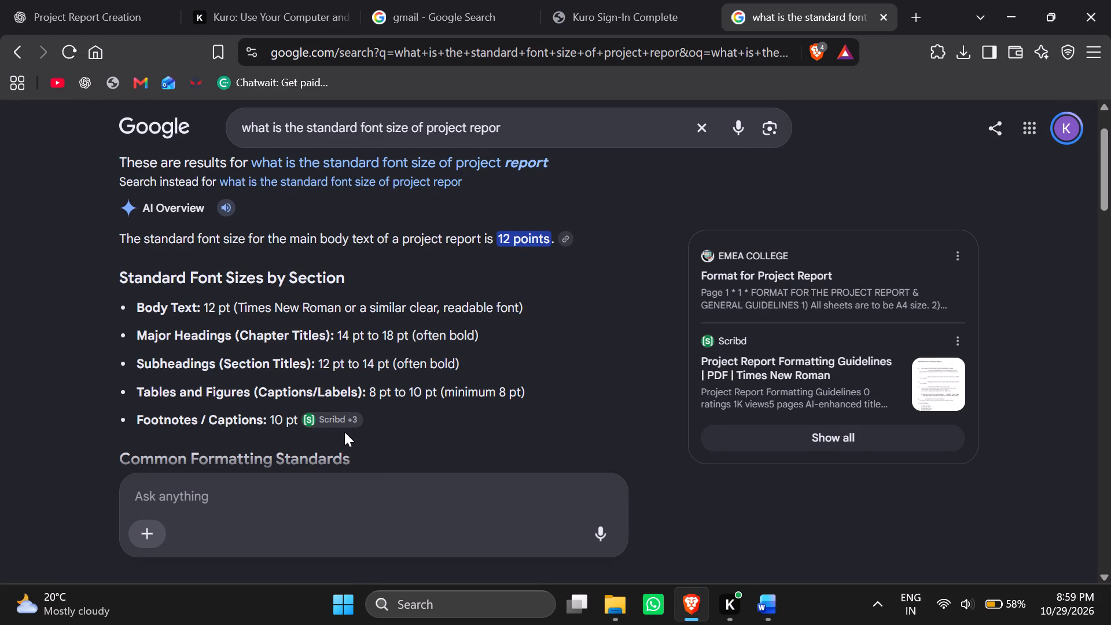
pyautogui.click(763, 604)
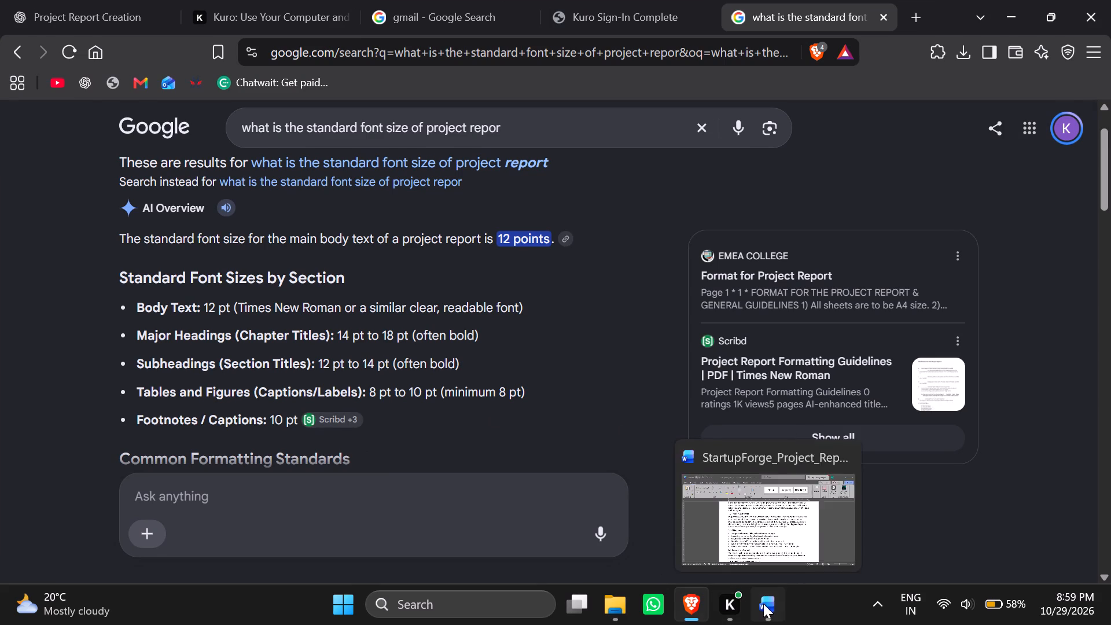
# Set all five Chapter 1 section headings, from 1.1 Introduction to 1.5 Hardware and Software Requirements, to font size 14.
pyautogui.scroll(2, 432, 344)
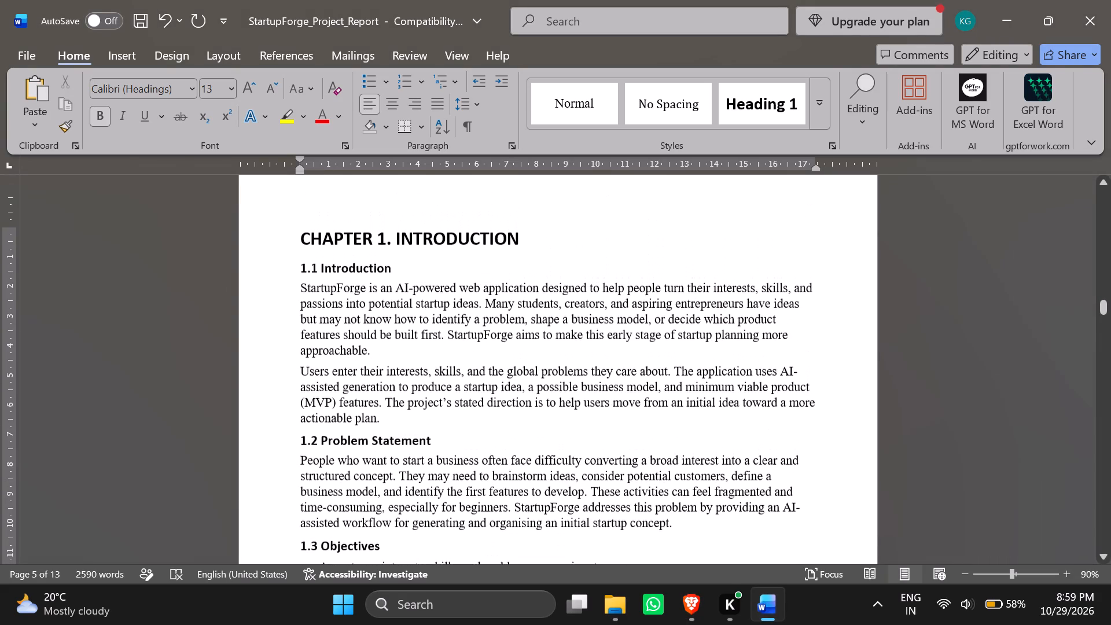
pyautogui.moveTo(299, 271); pyautogui.dragTo(388, 267)
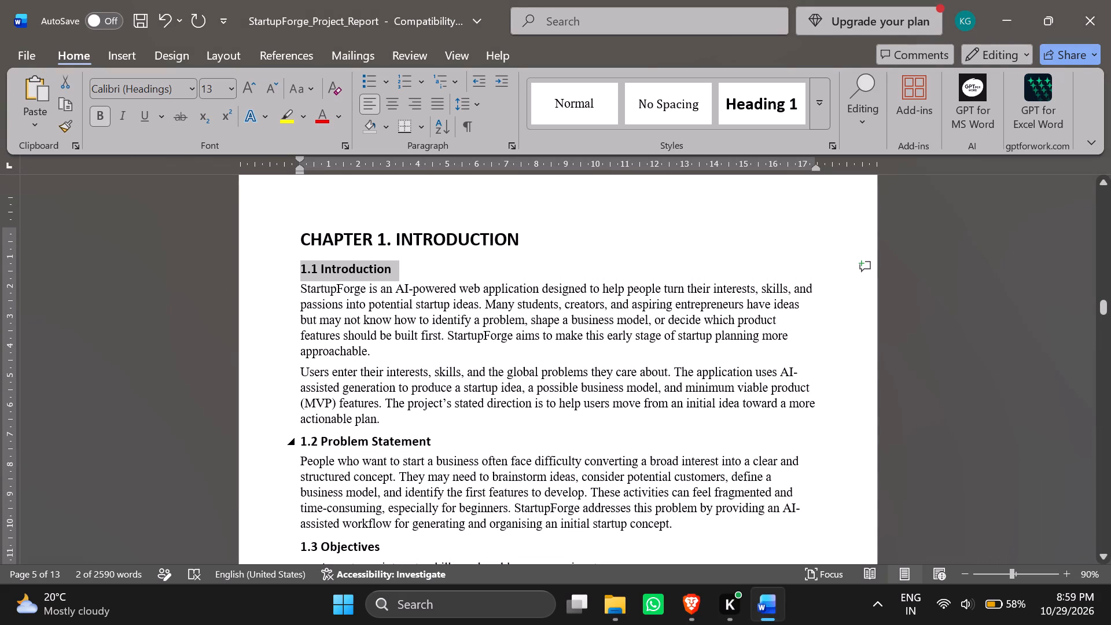
pyautogui.keyDown('ctrl'); pyautogui.moveTo(303, 446); pyautogui.dragTo(419, 443); pyautogui.keyUp('ctrl')
pyautogui.keyDown('ctrl'); pyautogui.scroll(-1, 419, 443); pyautogui.keyUp('ctrl')
pyautogui.keyDown('ctrl'); pyautogui.scroll(1, 419, 443); pyautogui.keyUp('ctrl')
pyautogui.scroll(-1, 419, 443)
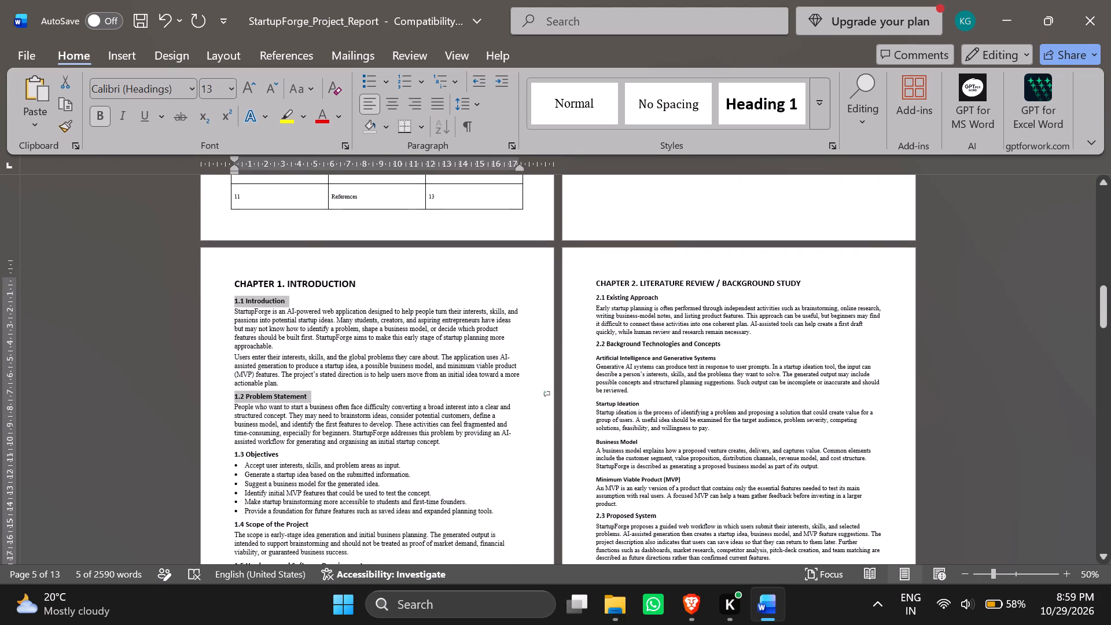
pyautogui.keyDown('ctrl'); pyautogui.scroll(3, 419, 443); pyautogui.keyUp('ctrl')
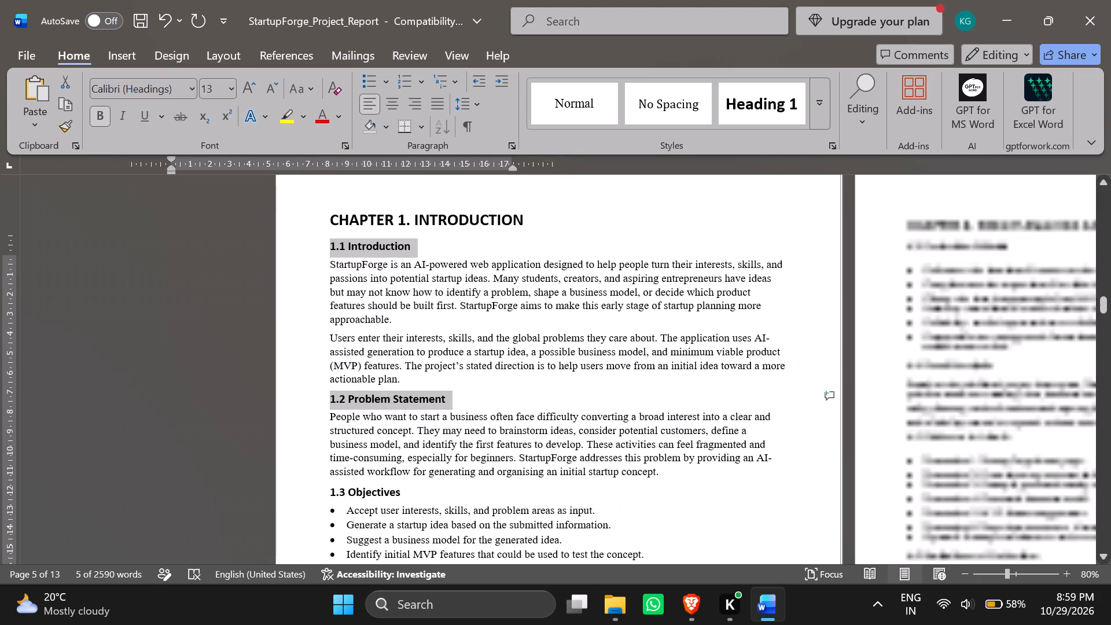
pyautogui.scroll(-3, 419, 443)
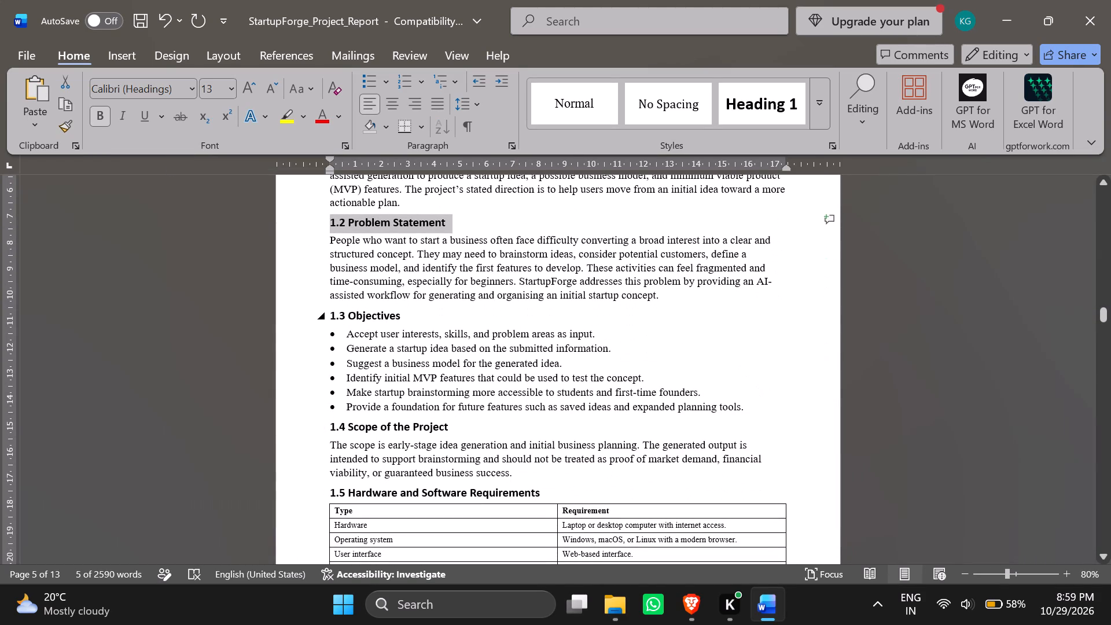
pyautogui.keyDown('ctrl'); pyautogui.moveTo(329, 312); pyautogui.dragTo(384, 319); pyautogui.keyUp('ctrl')
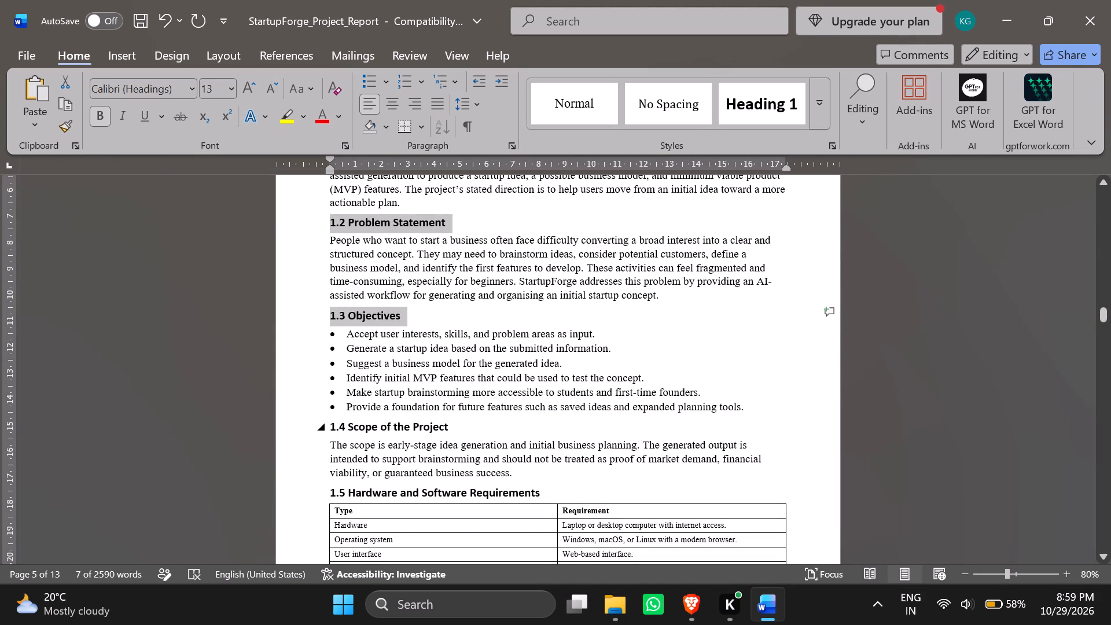
pyautogui.keyDown('ctrl'); pyautogui.moveTo(330, 428); pyautogui.dragTo(429, 424); pyautogui.keyUp('ctrl')
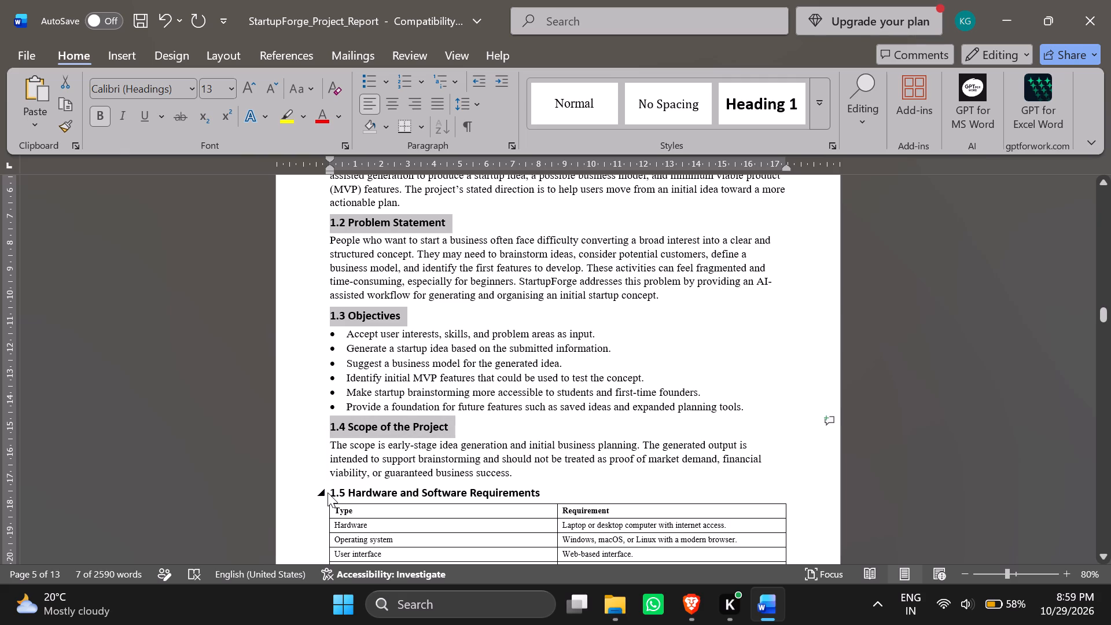
pyautogui.keyDown('ctrl'); pyautogui.moveTo(327, 492); pyautogui.dragTo(382, 490); pyautogui.keyUp('ctrl')
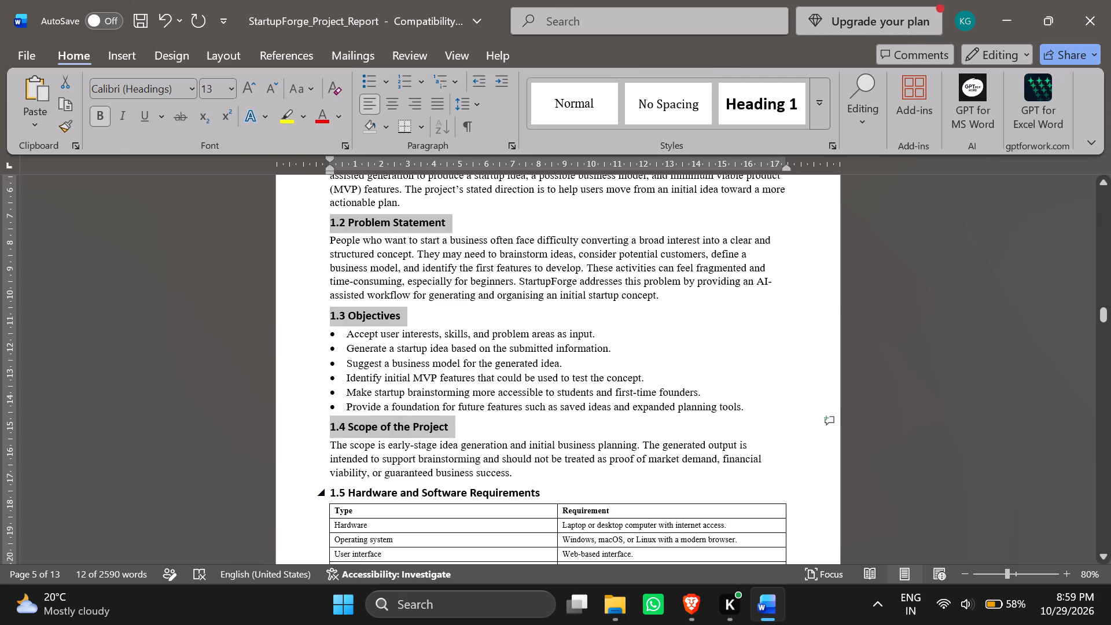
pyautogui.keyDown('ctrl'); pyautogui.moveTo(333, 491); pyautogui.dragTo(485, 484); pyautogui.keyUp('ctrl')
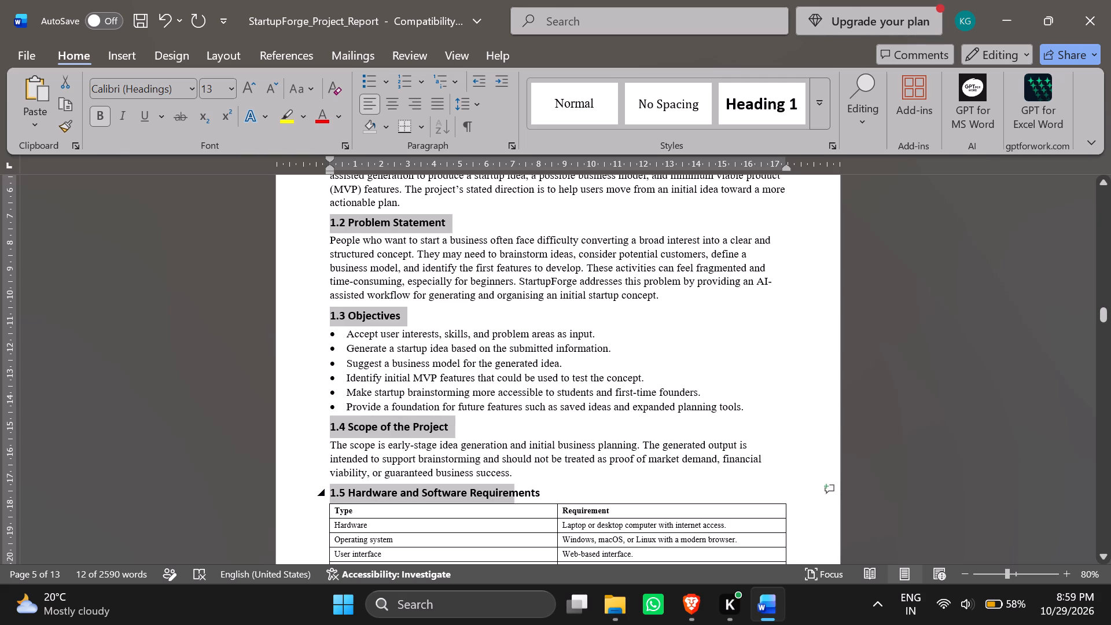
pyautogui.keyDown('ctrl'); pyautogui.moveTo(485, 484); pyautogui.dragTo(542, 495); pyautogui.keyUp('ctrl')
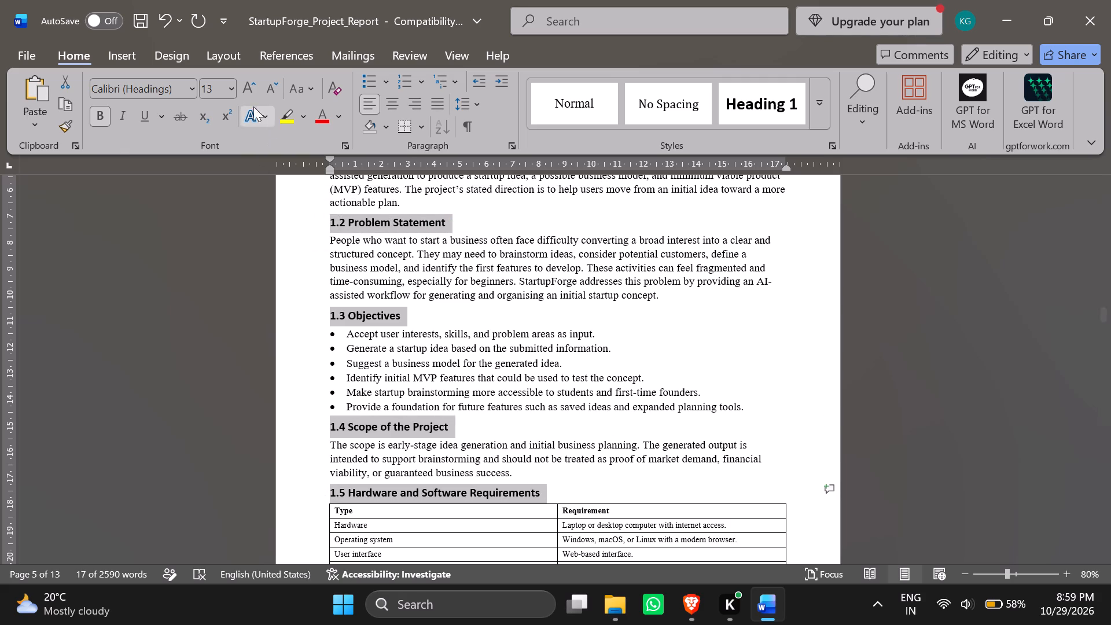
pyautogui.click(235, 91)
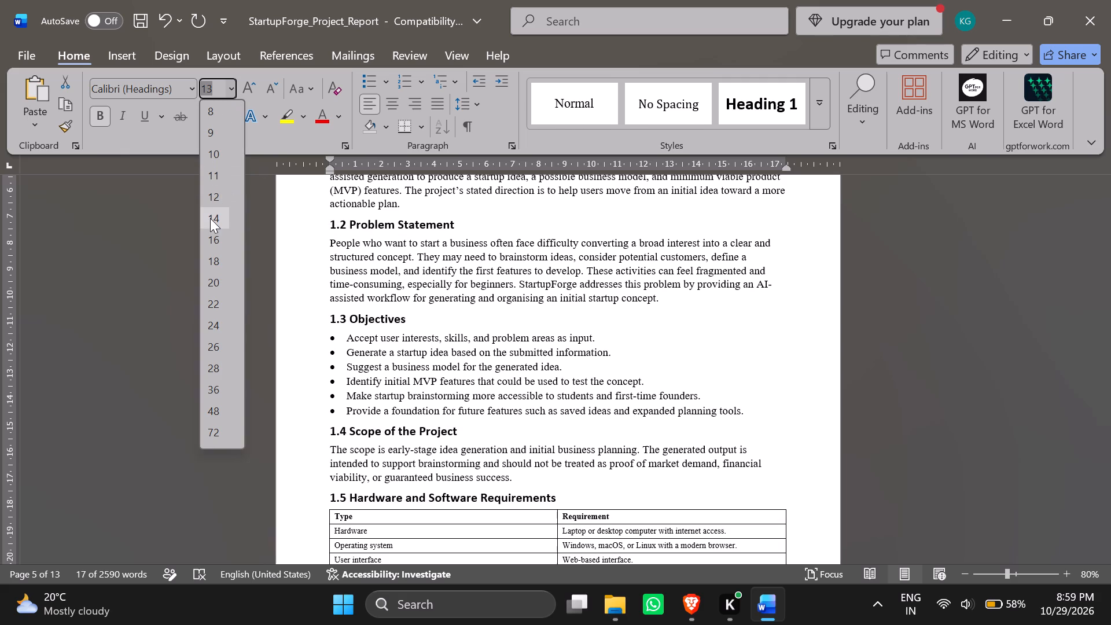
pyautogui.click(210, 218)
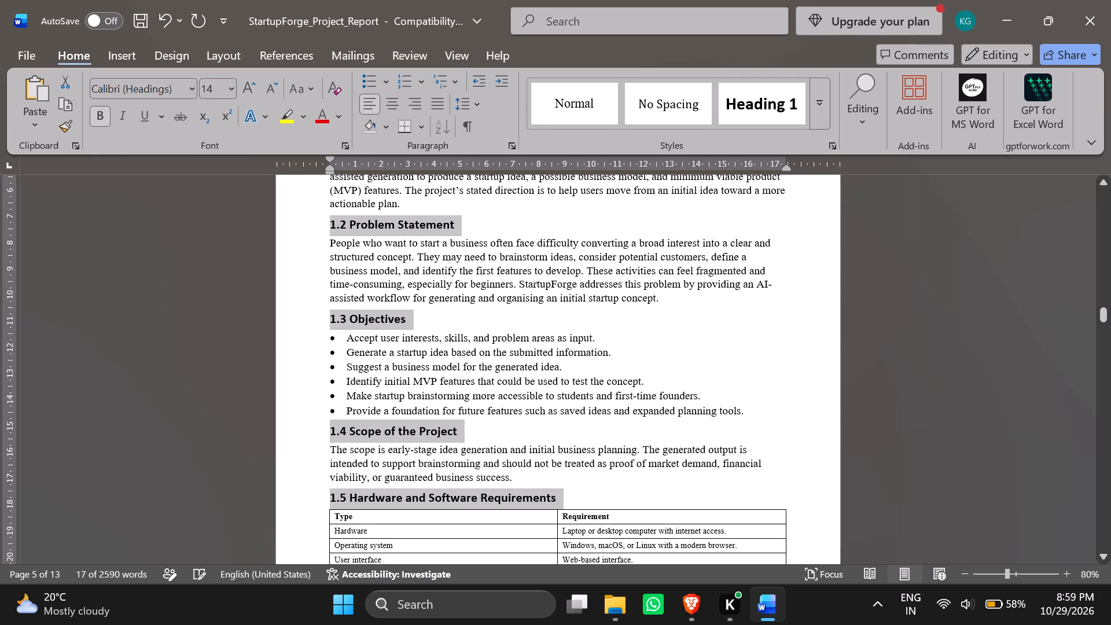
pyautogui.click(919, 289)
pyautogui.scroll(-2, 919, 289)
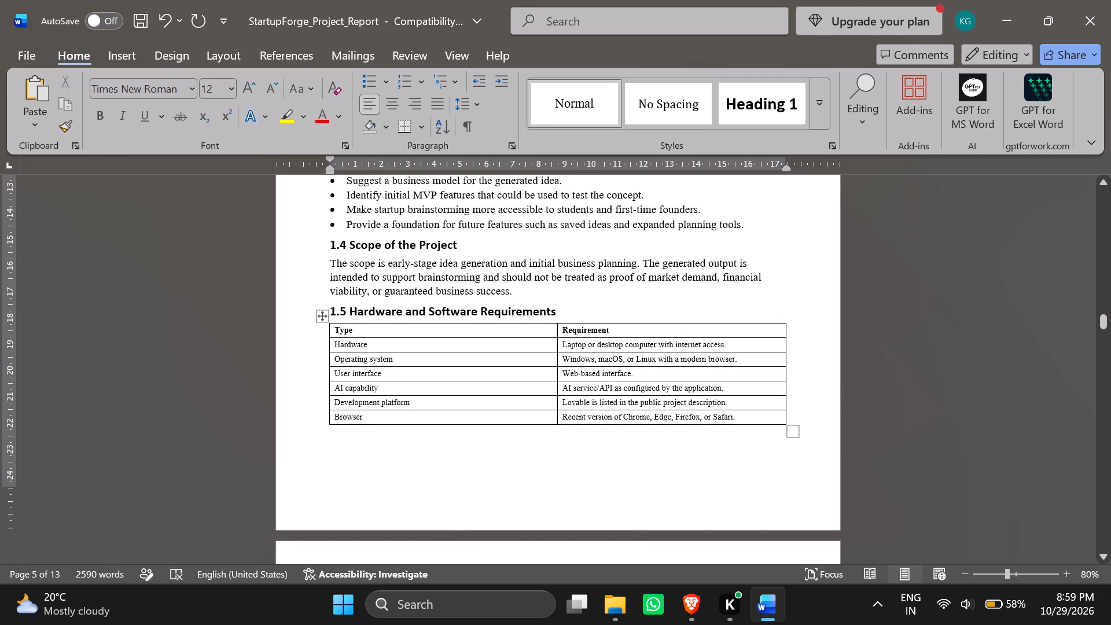
# Compare the Chapter 2 title with the Chapter 1 title and check the font size used for CHAPTER 1. INTRODUCTION.
pyautogui.scroll(-2, 473, 421)
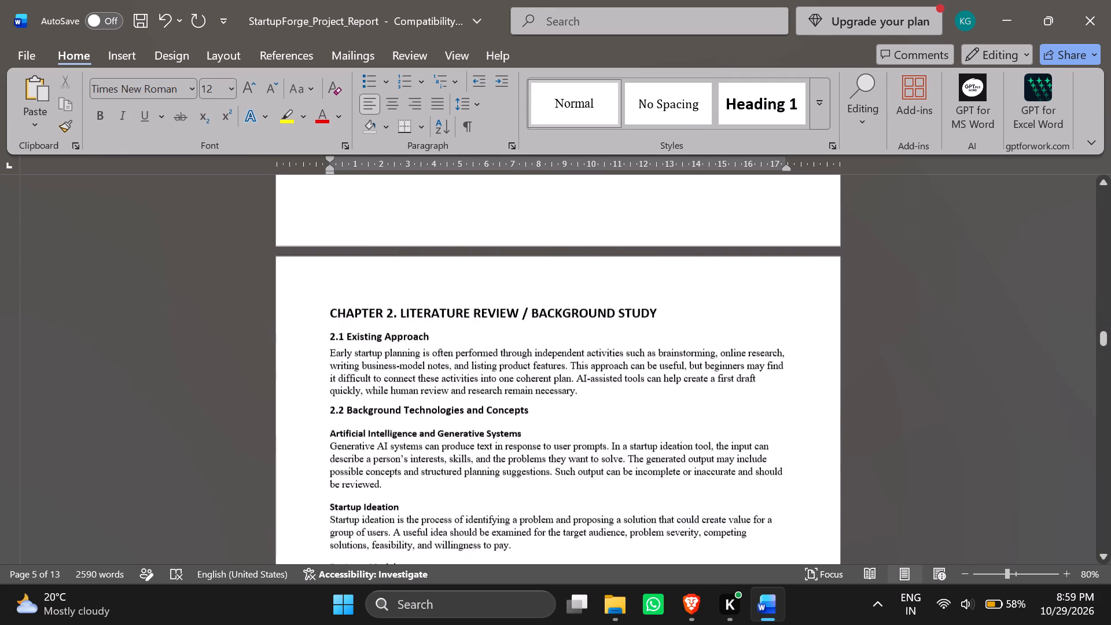
pyautogui.scroll(-1, 473, 421)
pyautogui.scroll(2, 473, 421)
pyautogui.scroll(1, 458, 357)
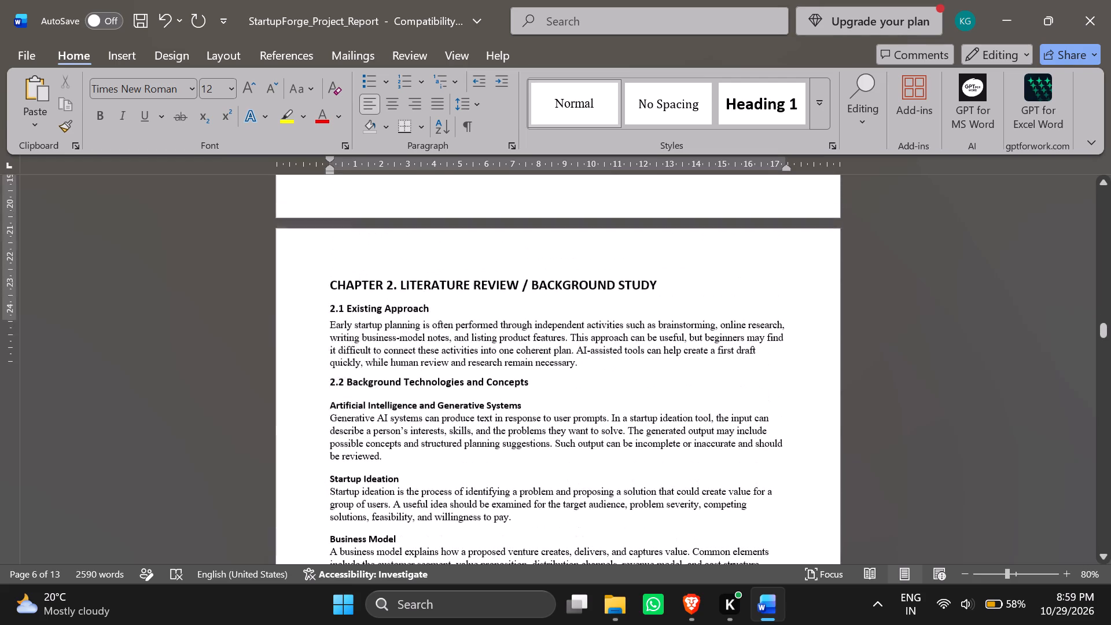
pyautogui.scroll(3, 458, 357)
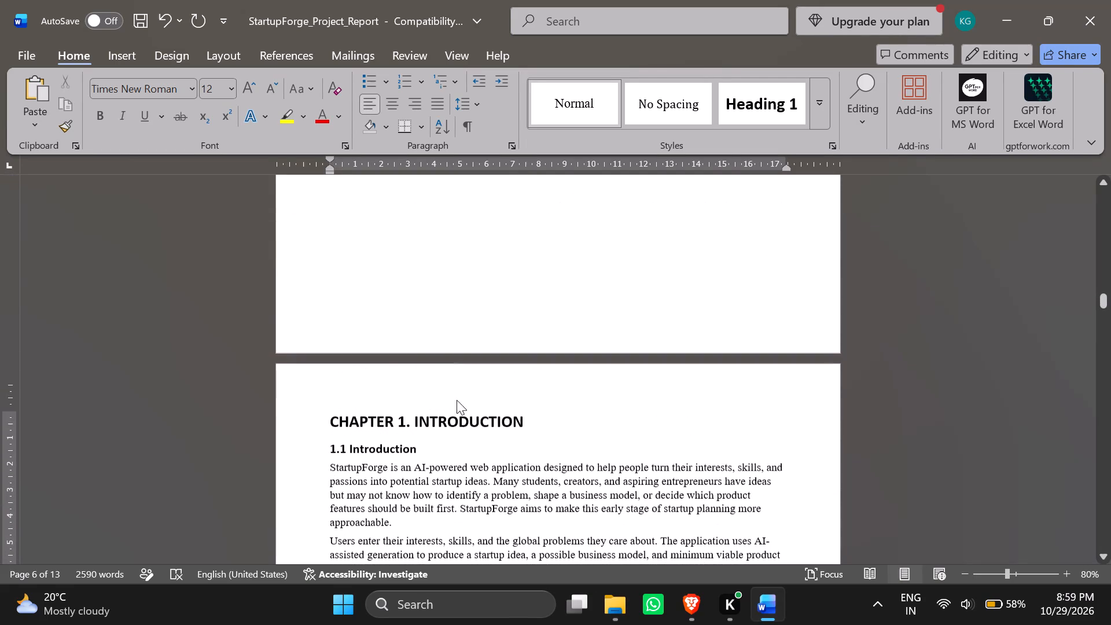
pyautogui.click(457, 416)
# Select the whole chapter title CHAPTER 2. LITERATURE REVIEW / BACKGROUND STUDY for a font size change.
pyautogui.scroll(-3, 457, 416)
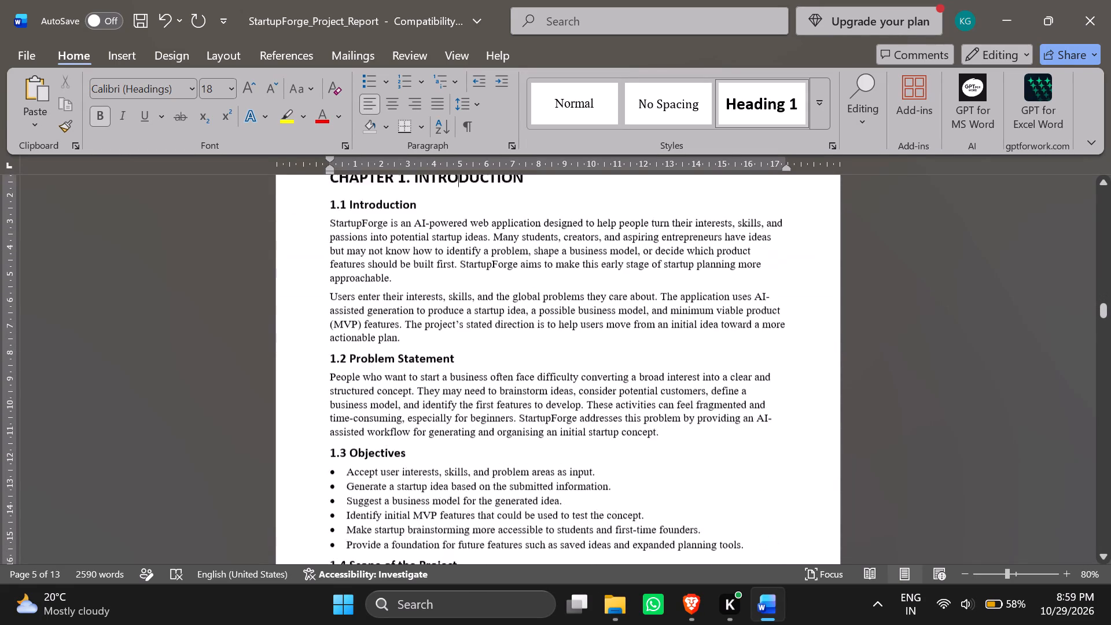
pyautogui.scroll(-3, 457, 416)
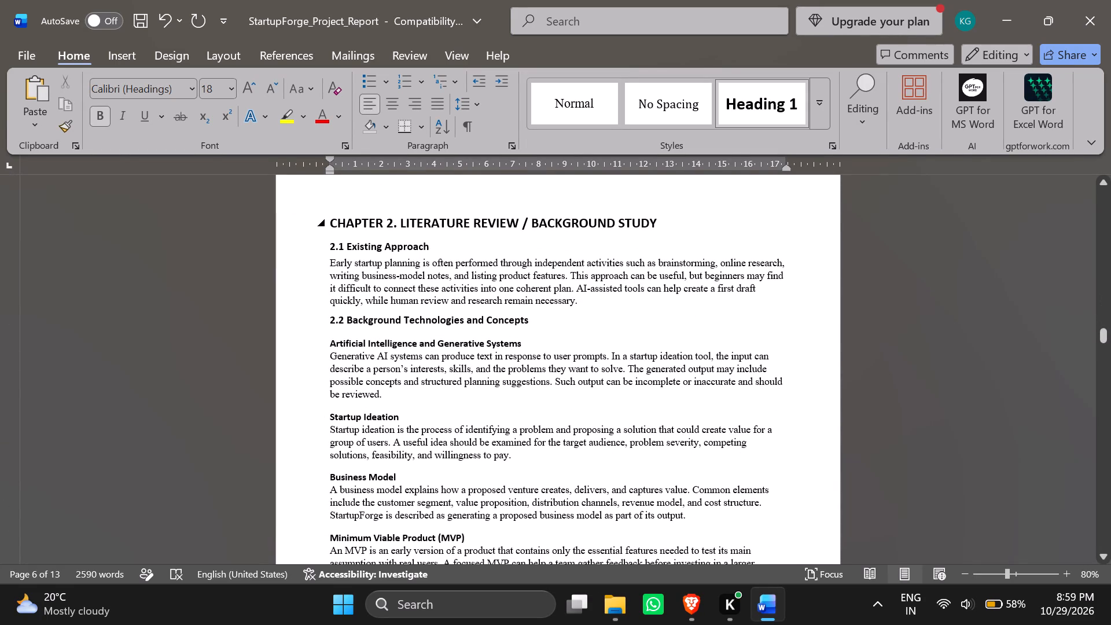
pyautogui.moveTo(332, 225); pyautogui.dragTo(648, 219)
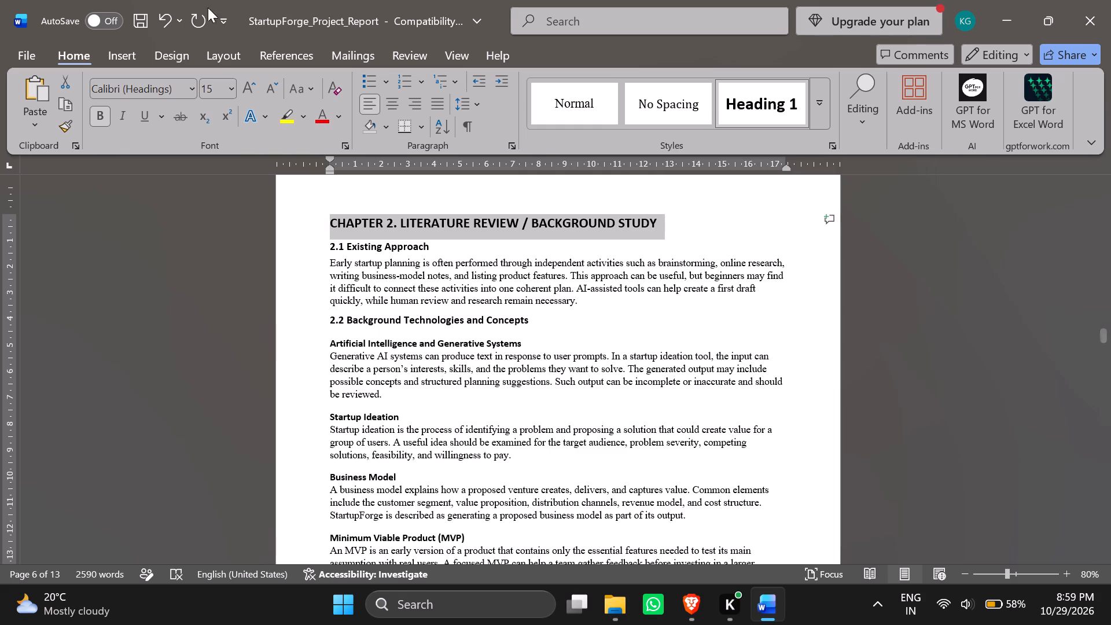
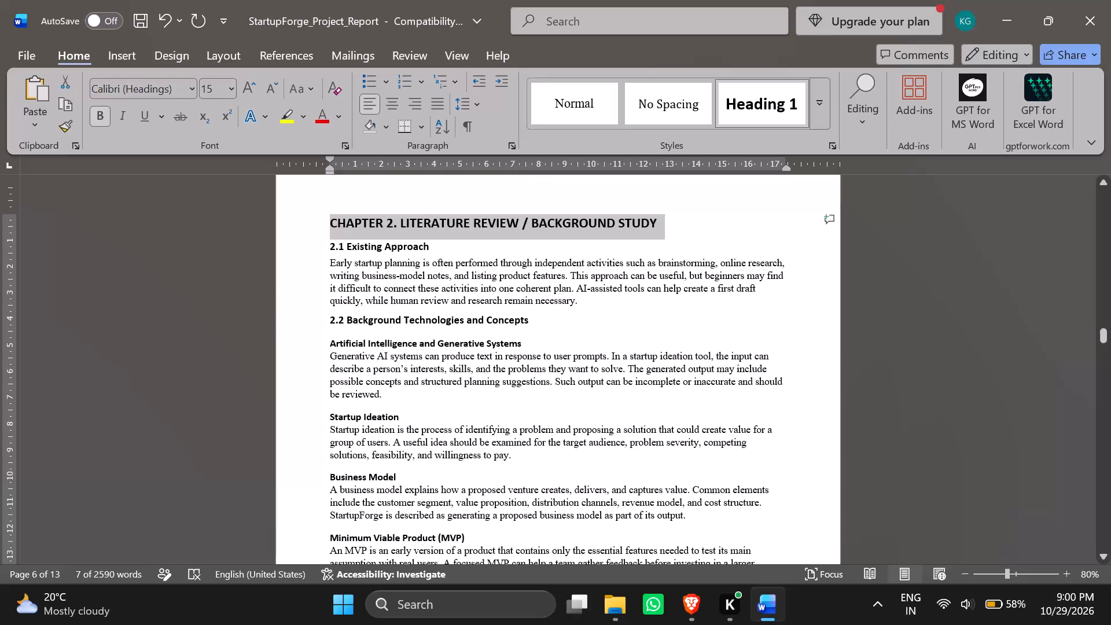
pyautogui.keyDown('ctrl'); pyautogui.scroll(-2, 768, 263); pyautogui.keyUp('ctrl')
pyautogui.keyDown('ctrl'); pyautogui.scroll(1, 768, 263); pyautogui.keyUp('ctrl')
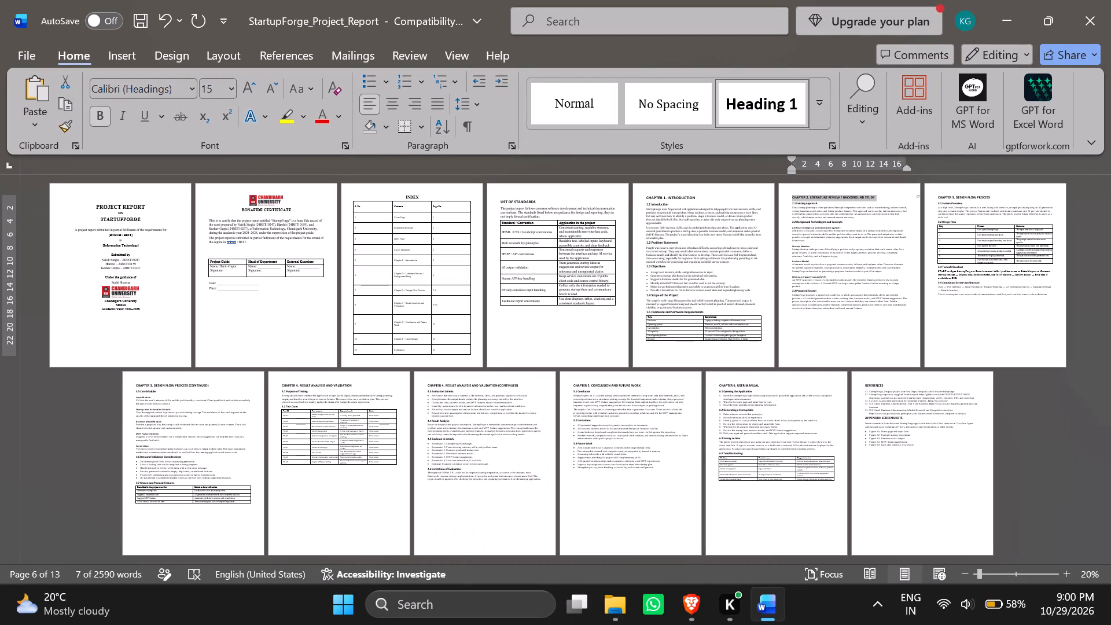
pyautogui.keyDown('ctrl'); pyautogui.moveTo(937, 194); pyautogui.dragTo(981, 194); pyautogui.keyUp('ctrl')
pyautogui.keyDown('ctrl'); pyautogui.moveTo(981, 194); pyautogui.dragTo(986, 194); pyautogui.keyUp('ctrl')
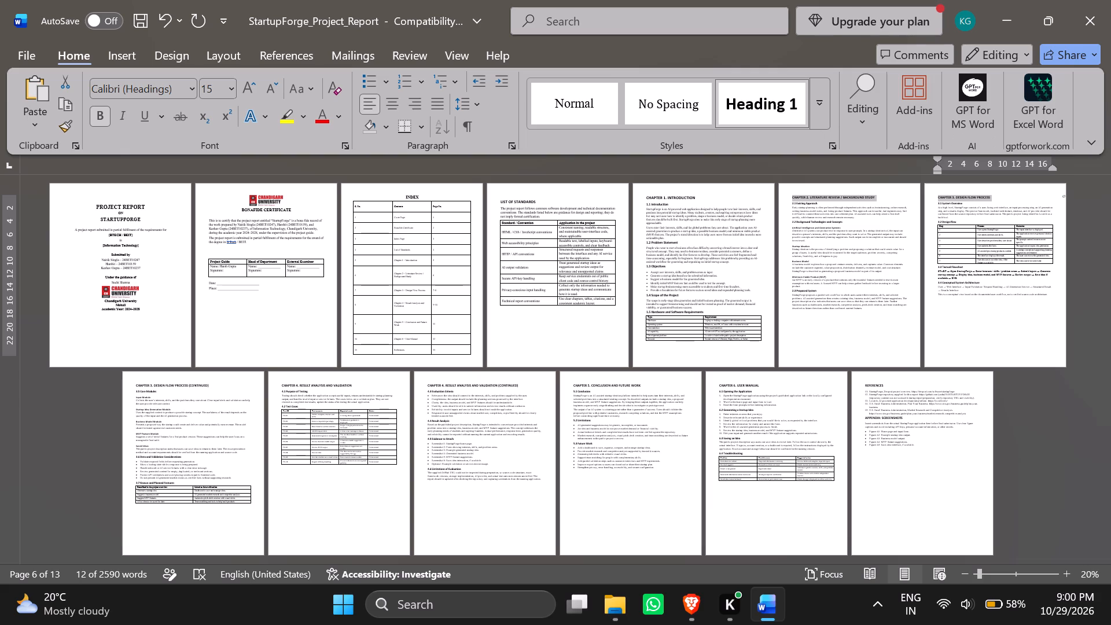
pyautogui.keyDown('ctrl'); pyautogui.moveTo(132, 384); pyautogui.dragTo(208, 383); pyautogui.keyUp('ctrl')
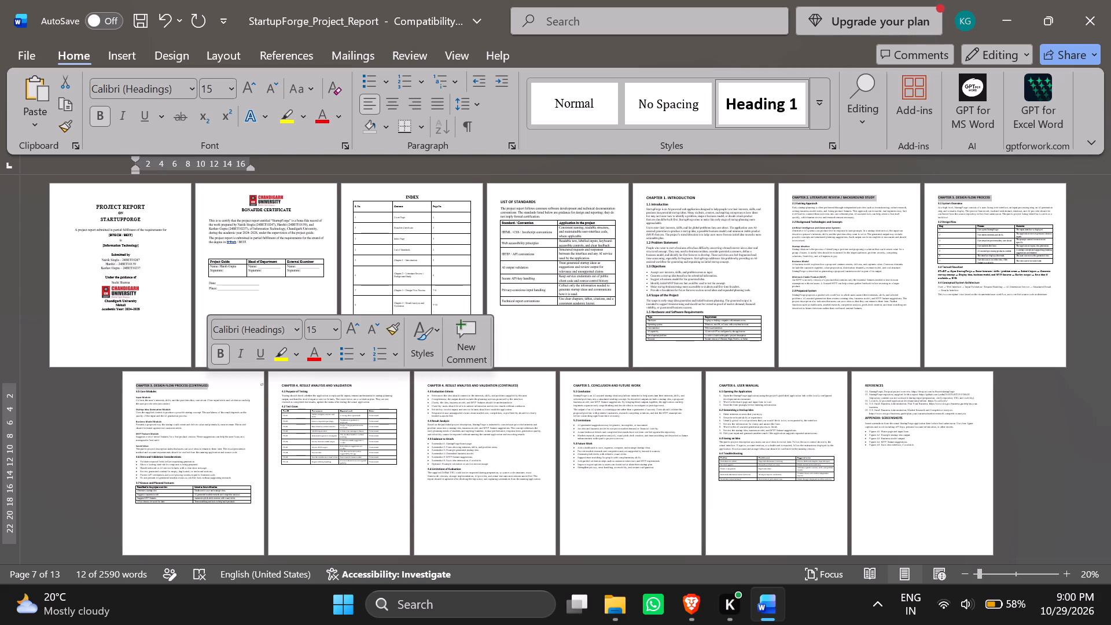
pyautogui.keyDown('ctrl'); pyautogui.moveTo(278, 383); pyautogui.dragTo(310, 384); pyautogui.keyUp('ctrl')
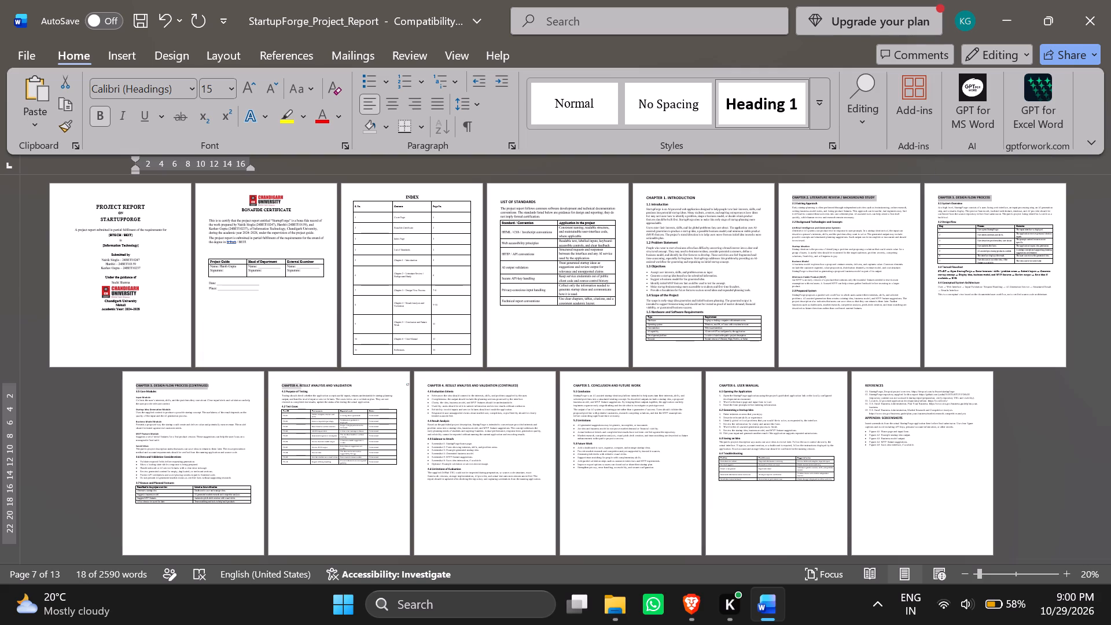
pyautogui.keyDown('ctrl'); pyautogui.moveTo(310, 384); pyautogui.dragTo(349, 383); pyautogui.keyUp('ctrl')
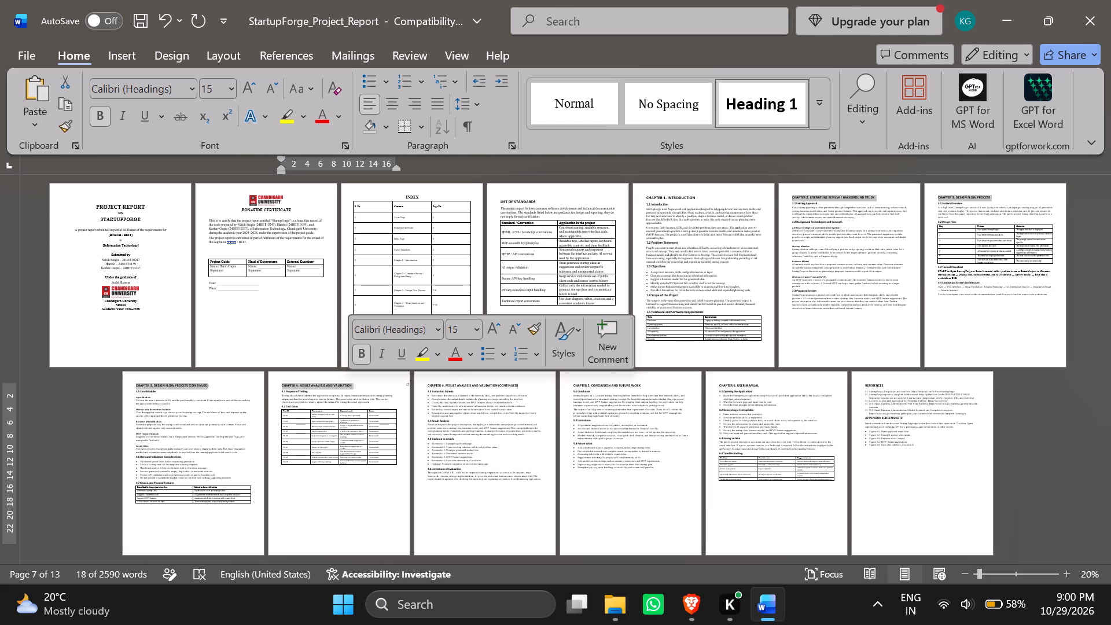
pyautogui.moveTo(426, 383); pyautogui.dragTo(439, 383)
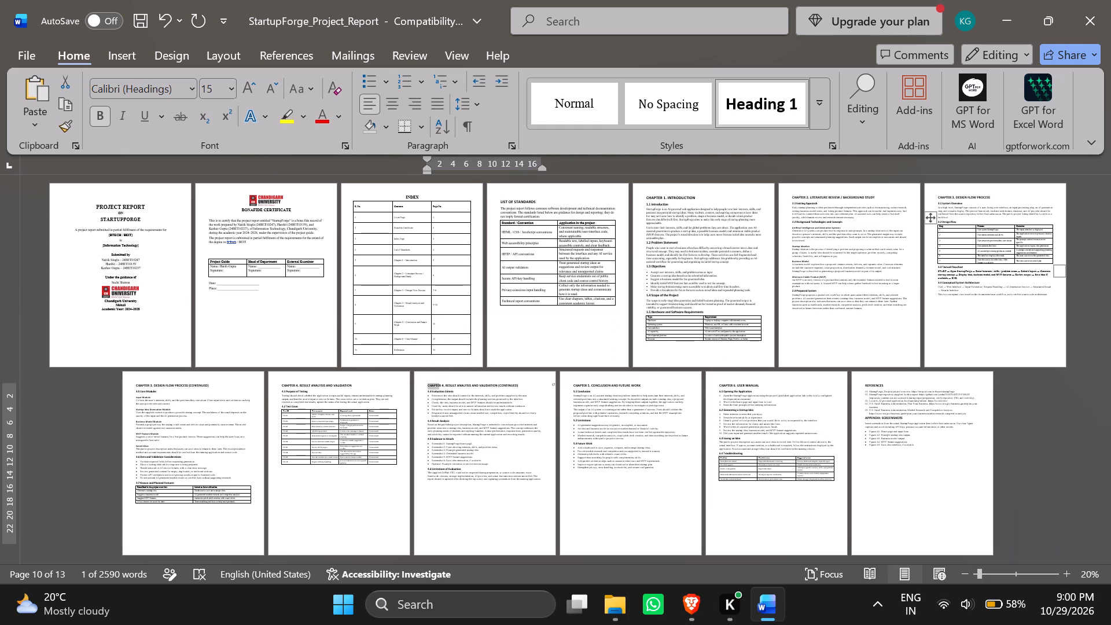
# Set all chapter titles from Chapter 2 to Chapter 6, including the continued ones, and the REFERENCES heading to font size 18.
pyautogui.keyDown('ctrl'); pyautogui.moveTo(793, 194); pyautogui.dragTo(874, 194); pyautogui.keyUp('ctrl')
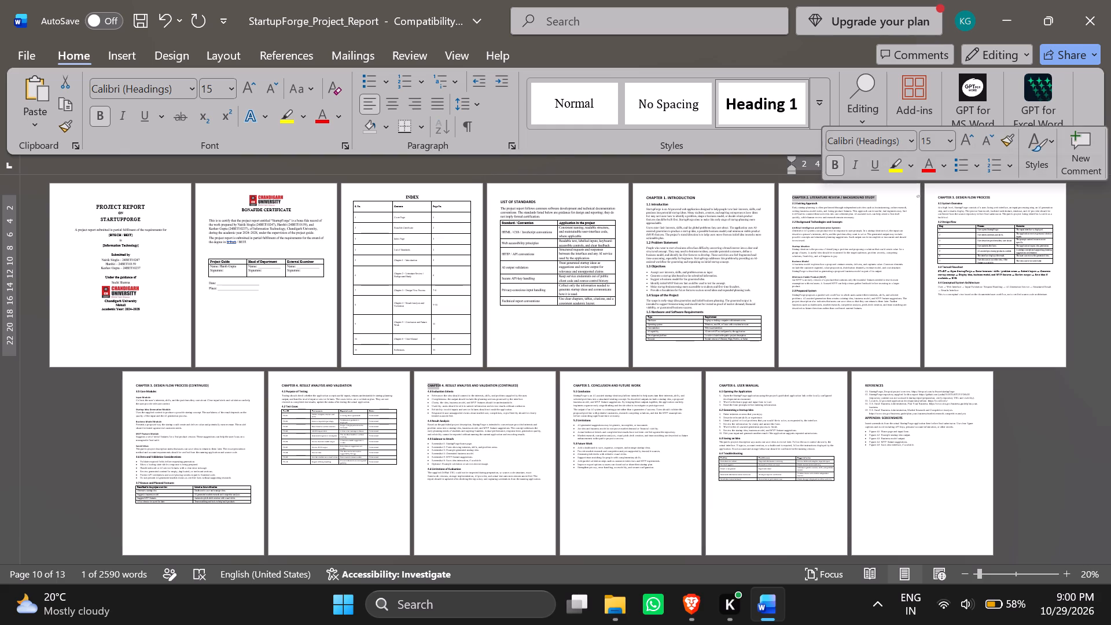
pyautogui.keyDown('ctrl'); pyautogui.moveTo(936, 196); pyautogui.dragTo(991, 196); pyautogui.keyUp('ctrl')
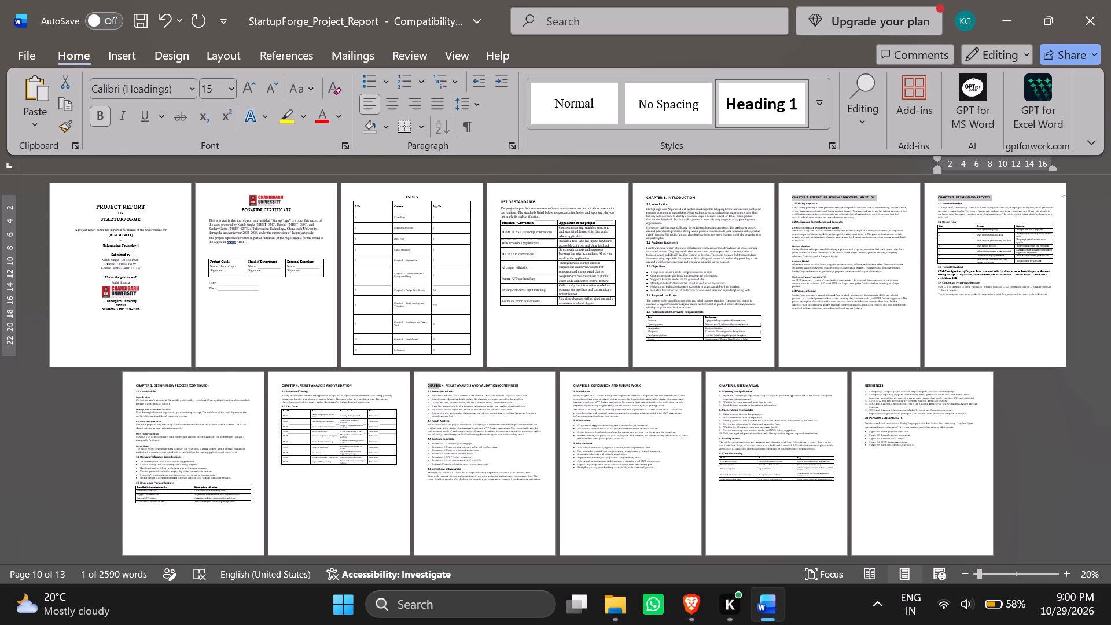
pyautogui.keyDown('ctrl'); pyautogui.moveTo(135, 384); pyautogui.dragTo(208, 379); pyautogui.keyUp('ctrl')
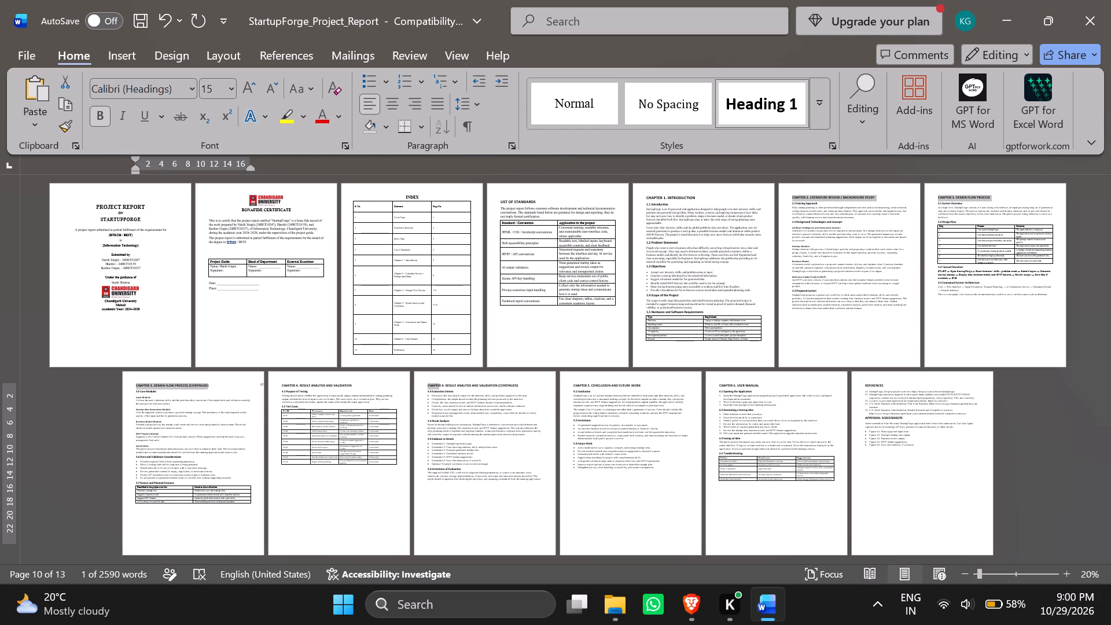
pyautogui.keyDown('ctrl'); pyautogui.moveTo(279, 384); pyautogui.dragTo(336, 385); pyautogui.keyUp('ctrl')
pyautogui.keyDown('ctrl'); pyautogui.moveTo(336, 385); pyautogui.dragTo(351, 384); pyautogui.keyUp('ctrl')
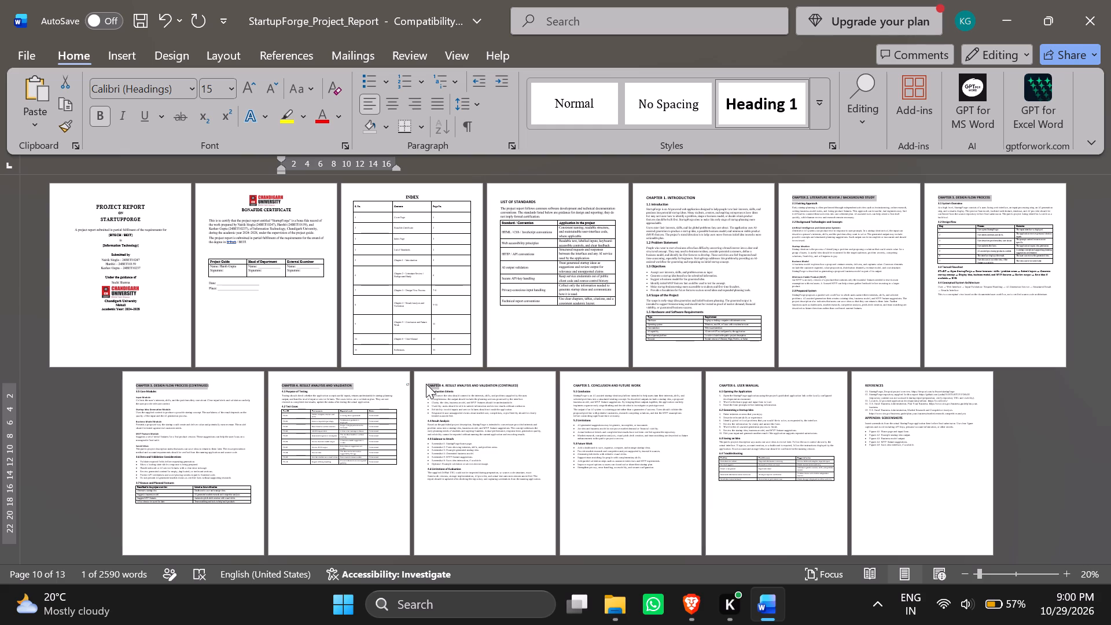
pyautogui.keyDown('ctrl'); pyautogui.click(430, 383); pyautogui.keyUp('ctrl')
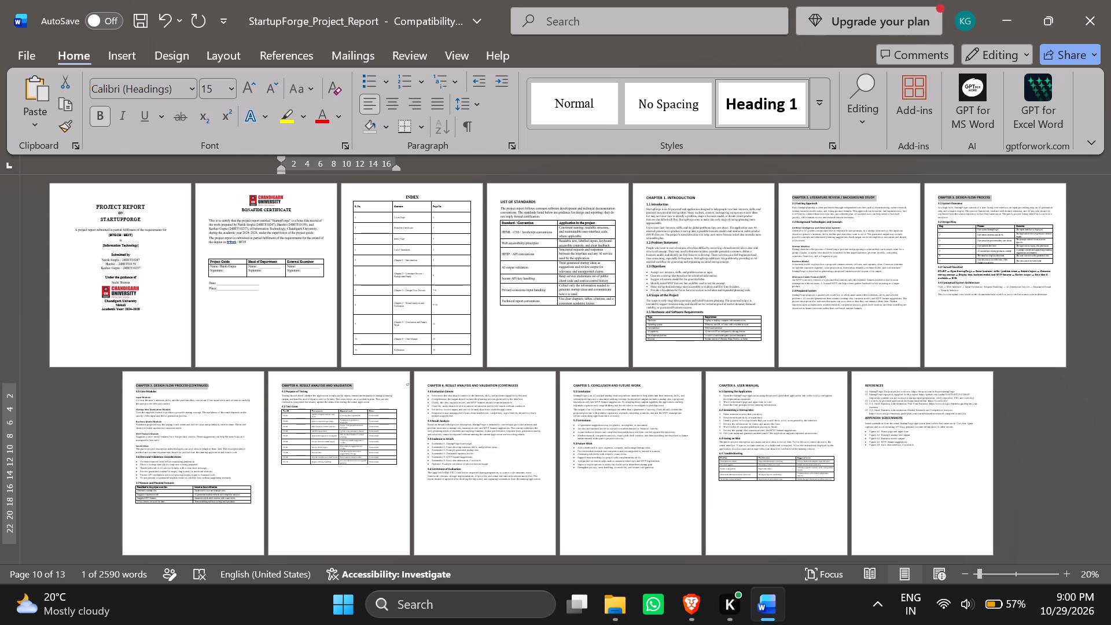
pyautogui.keyDown('ctrl'); pyautogui.click(446, 383); pyautogui.keyUp('ctrl')
pyautogui.keyDown('ctrl'); pyautogui.moveTo(428, 384); pyautogui.dragTo(520, 384); pyautogui.keyUp('ctrl')
pyautogui.keyDown('ctrl'); pyautogui.moveTo(572, 386); pyautogui.dragTo(637, 387); pyautogui.keyUp('ctrl')
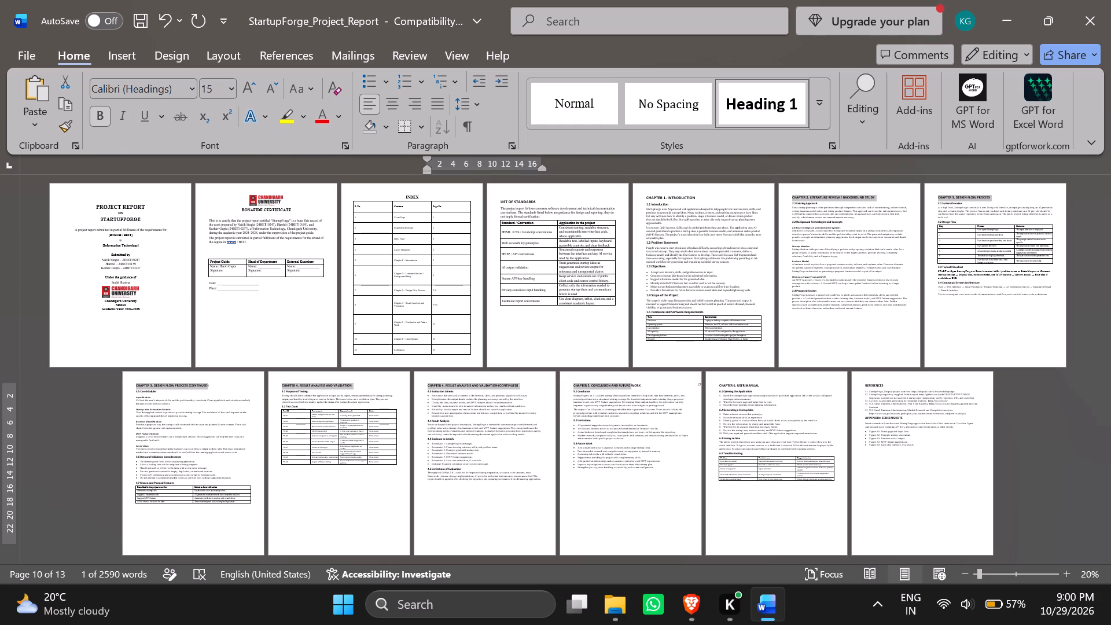
pyautogui.keyDown('ctrl'); pyautogui.moveTo(637, 387); pyautogui.dragTo(642, 387); pyautogui.keyUp('ctrl')
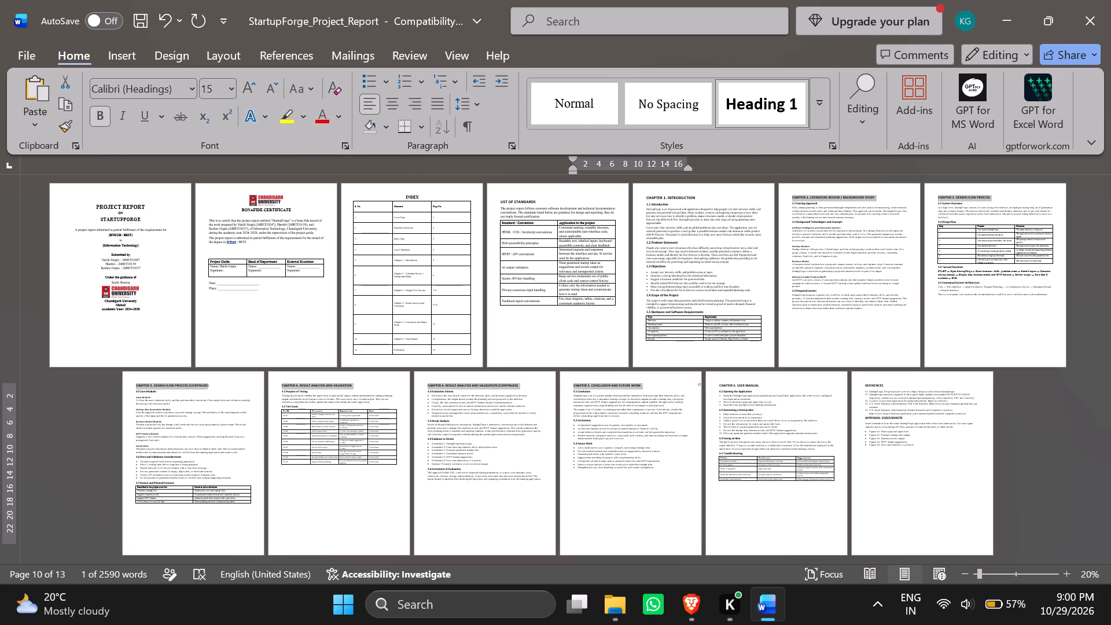
pyautogui.keyDown('ctrl'); pyautogui.moveTo(719, 383); pyautogui.dragTo(752, 386); pyautogui.keyUp('ctrl')
pyautogui.keyDown('ctrl'); pyautogui.moveTo(752, 386); pyautogui.dragTo(762, 386); pyautogui.keyUp('ctrl')
pyautogui.keyDown('ctrl'); pyautogui.moveTo(863, 384); pyautogui.dragTo(866, 384); pyautogui.keyUp('ctrl')
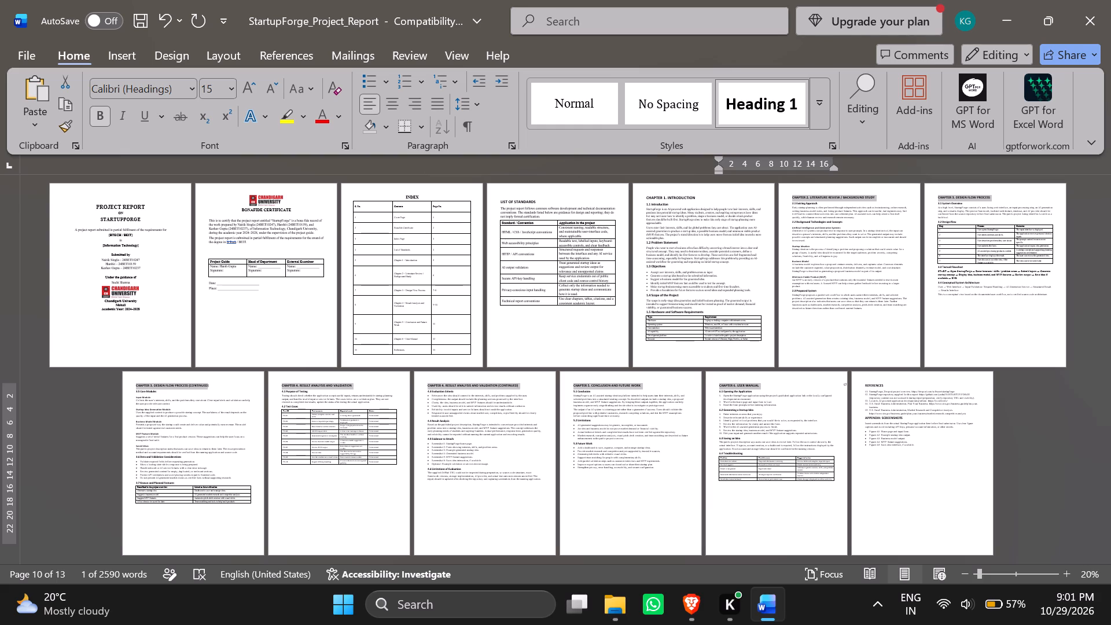
pyautogui.keyDown('ctrl'); pyautogui.moveTo(866, 384); pyautogui.dragTo(885, 384); pyautogui.keyUp('ctrl')
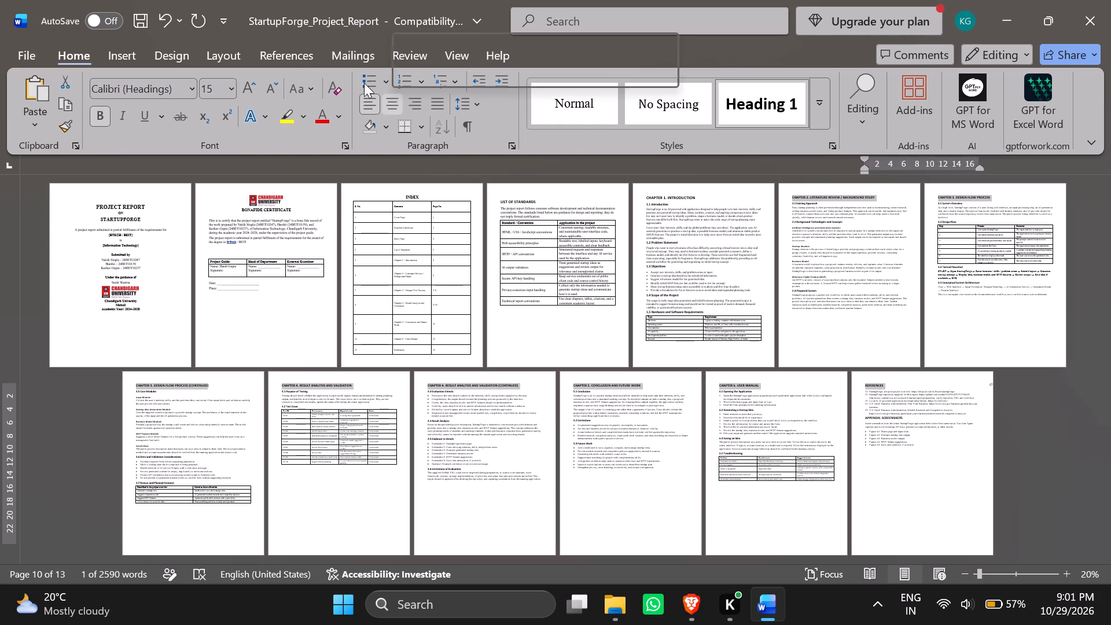
pyautogui.click(233, 86)
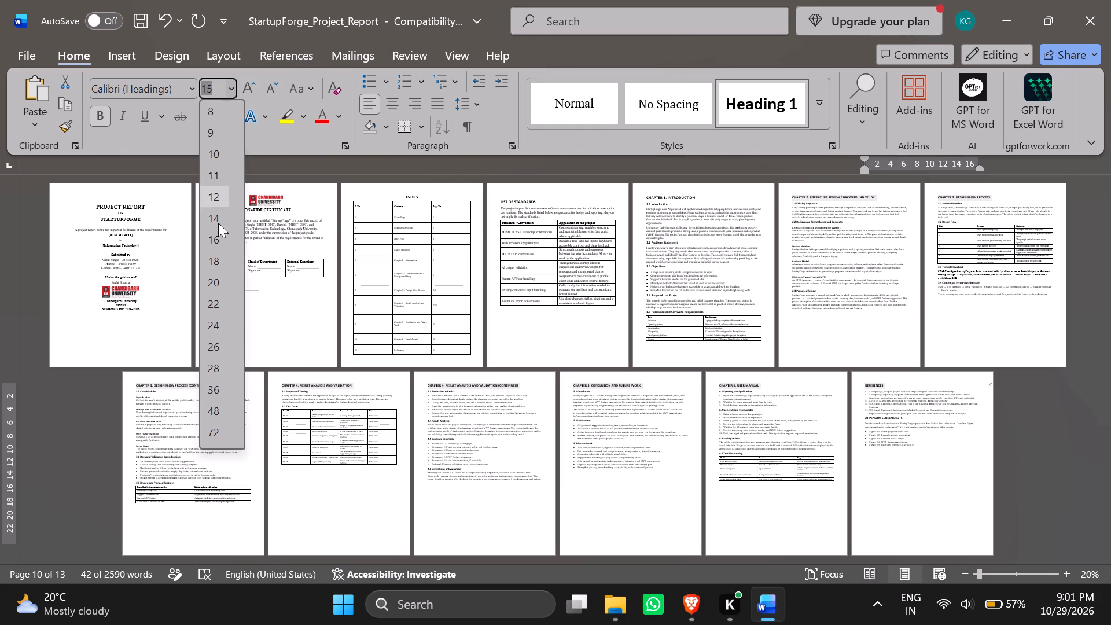
pyautogui.click(218, 256)
pyautogui.scroll(-1, 54, 407)
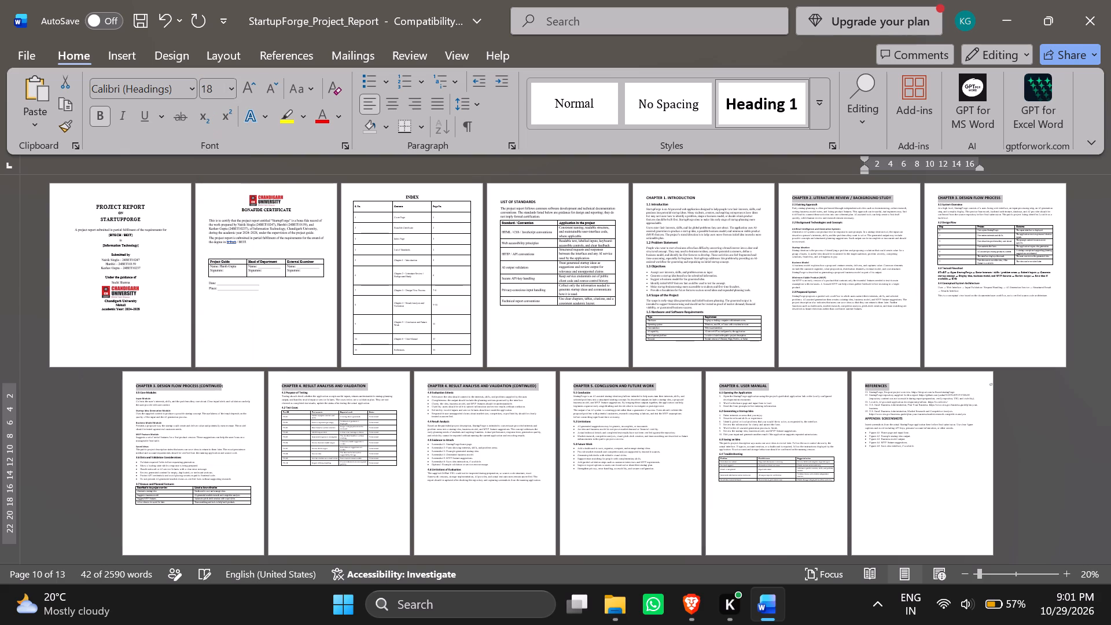
pyautogui.click(1041, 443)
# Review the chapter titles and front pages of the report, and check the font size of the LIST OF STANDARDS title.
pyautogui.scroll(-1, 1041, 443)
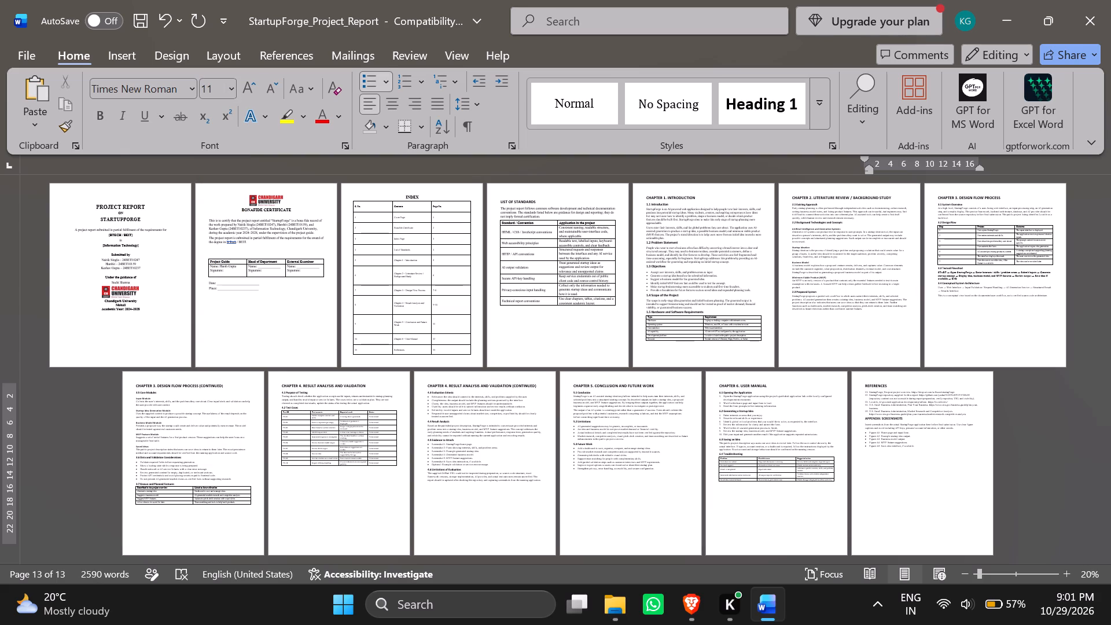
pyautogui.keyDown('ctrl'); pyautogui.scroll(4, 853, 251); pyautogui.keyUp('ctrl')
pyautogui.scroll(3, 853, 251)
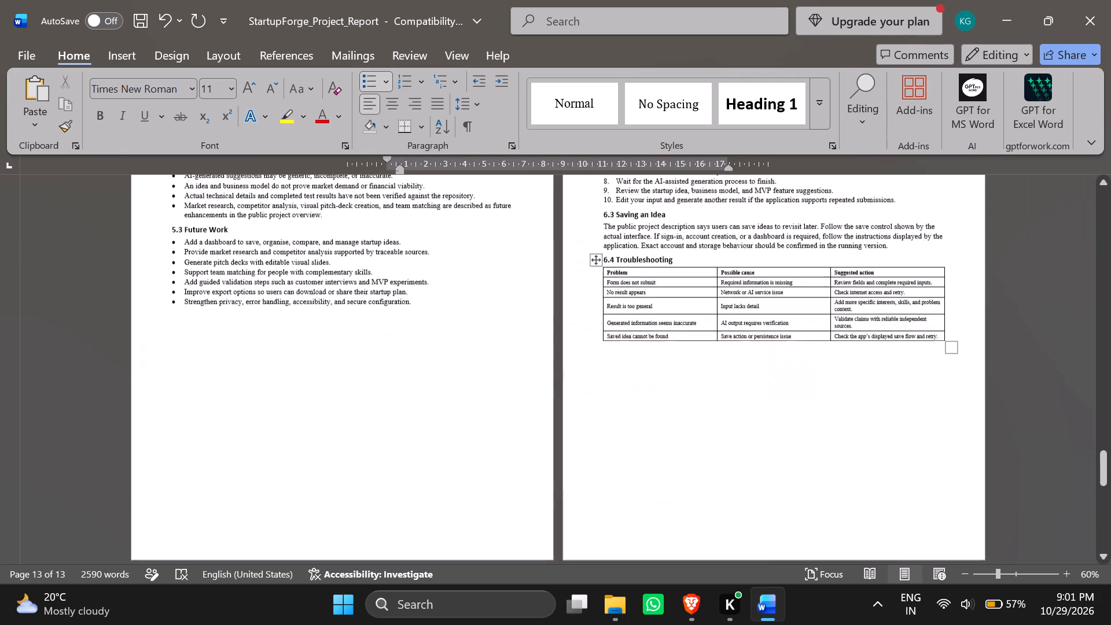
pyautogui.keyDown('ctrl'); pyautogui.scroll(2, 853, 251); pyautogui.keyUp('ctrl')
pyautogui.scroll(4, 853, 251)
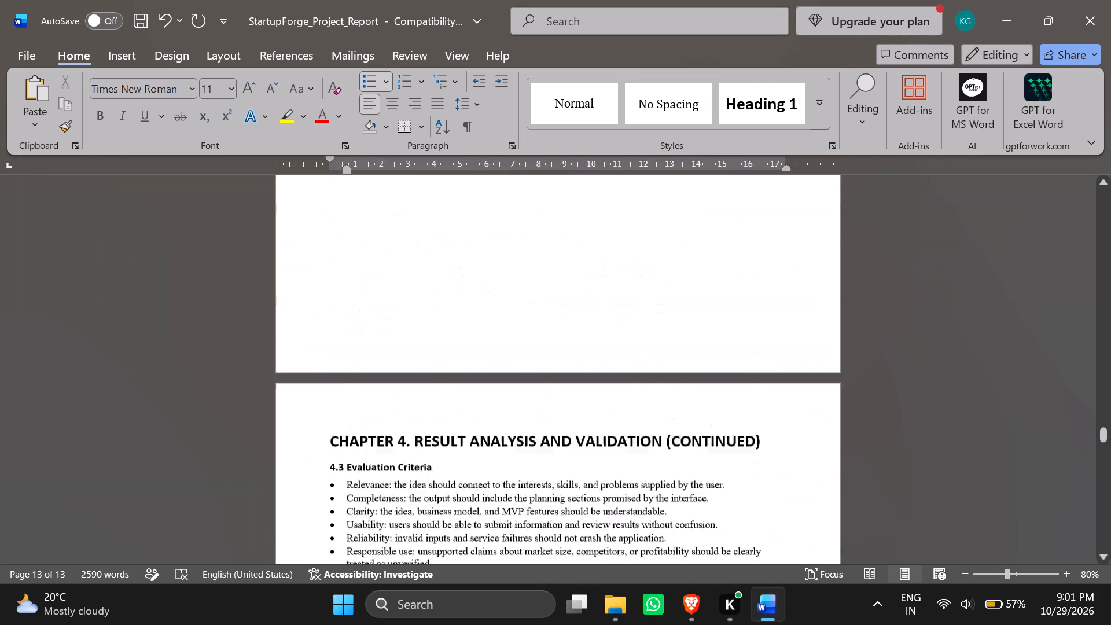
pyautogui.scroll(11, 853, 251)
pyautogui.scroll(-3, 853, 251)
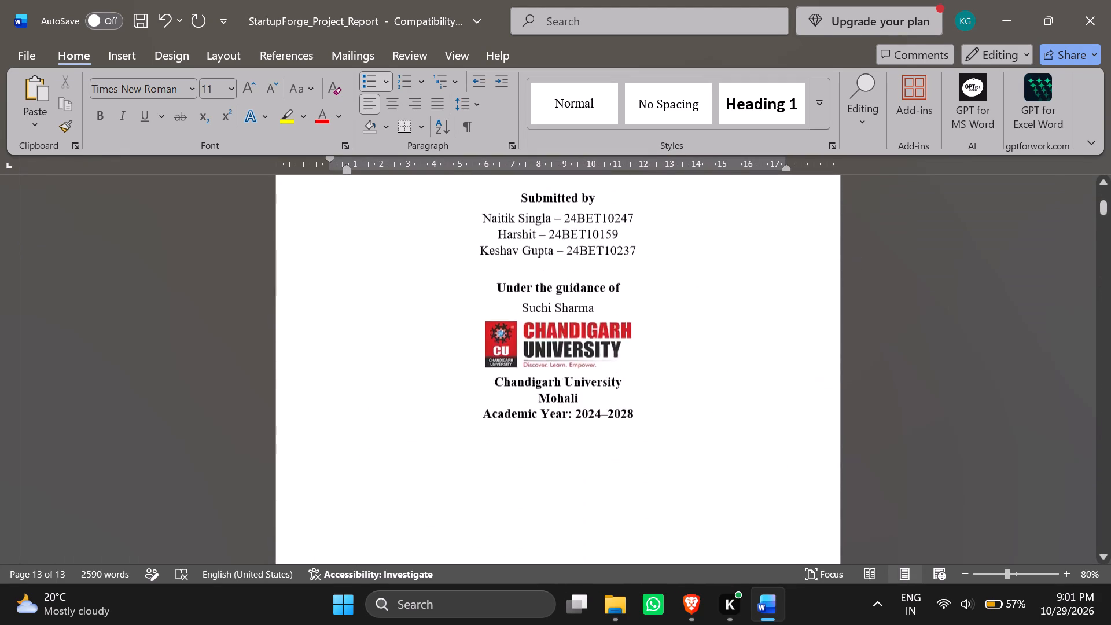
pyautogui.scroll(-7, 853, 251)
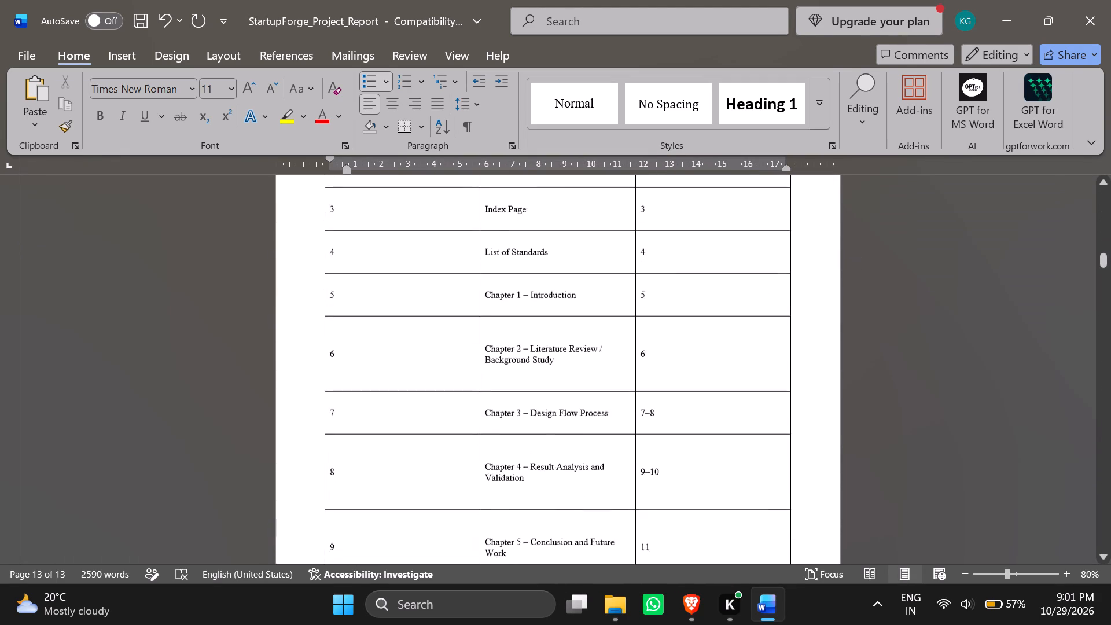
pyautogui.scroll(-4, 853, 251)
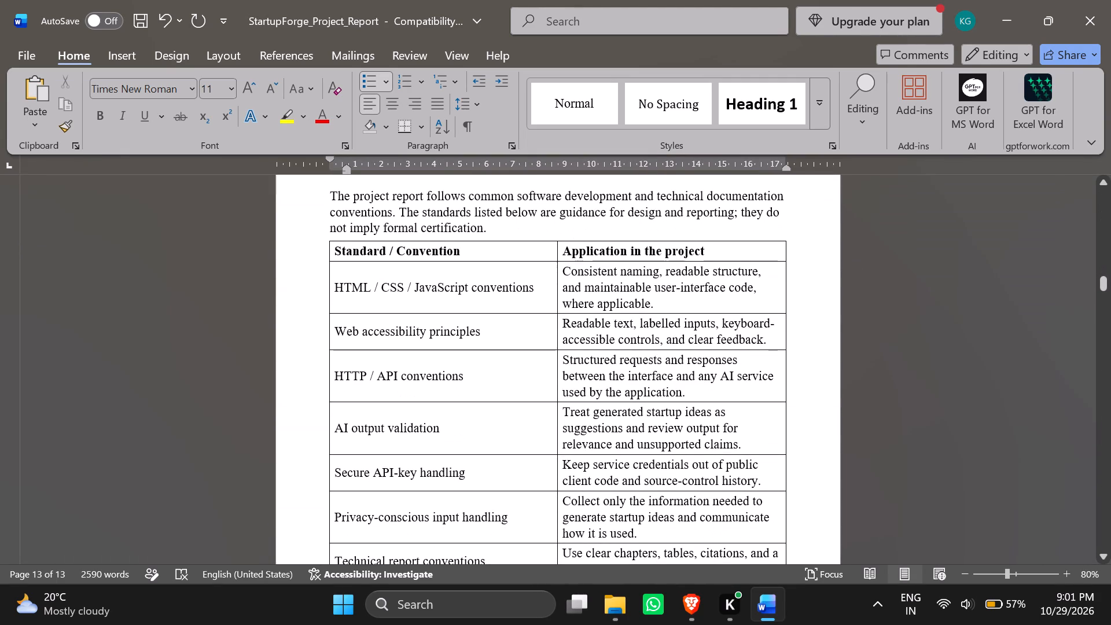
pyautogui.scroll(1, 853, 251)
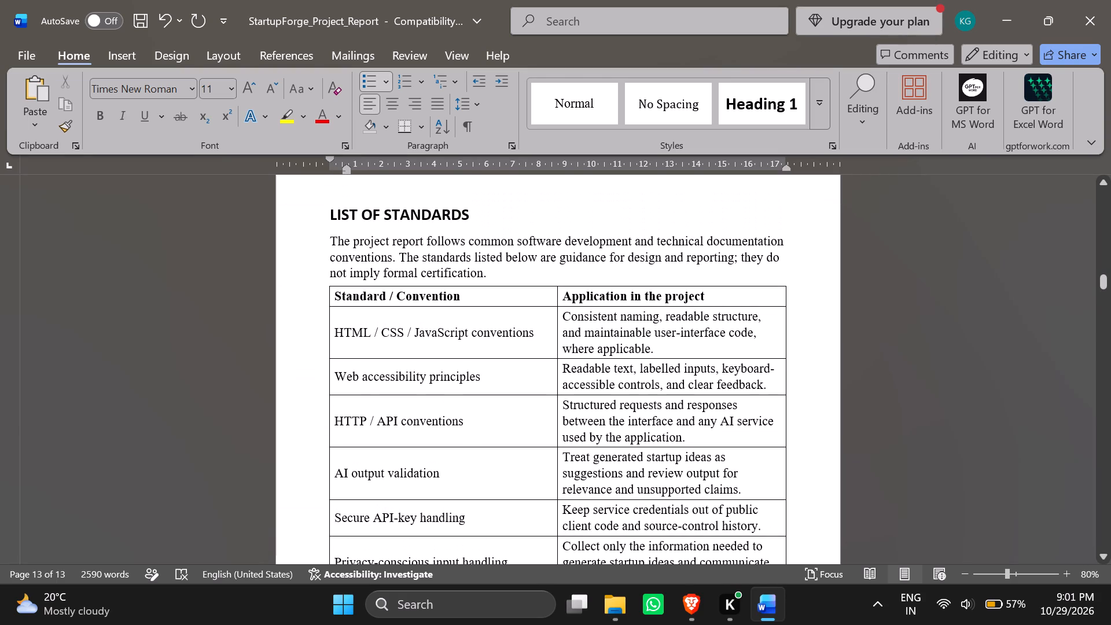
pyautogui.scroll(6, 482, 242)
pyautogui.scroll(-4, 482, 242)
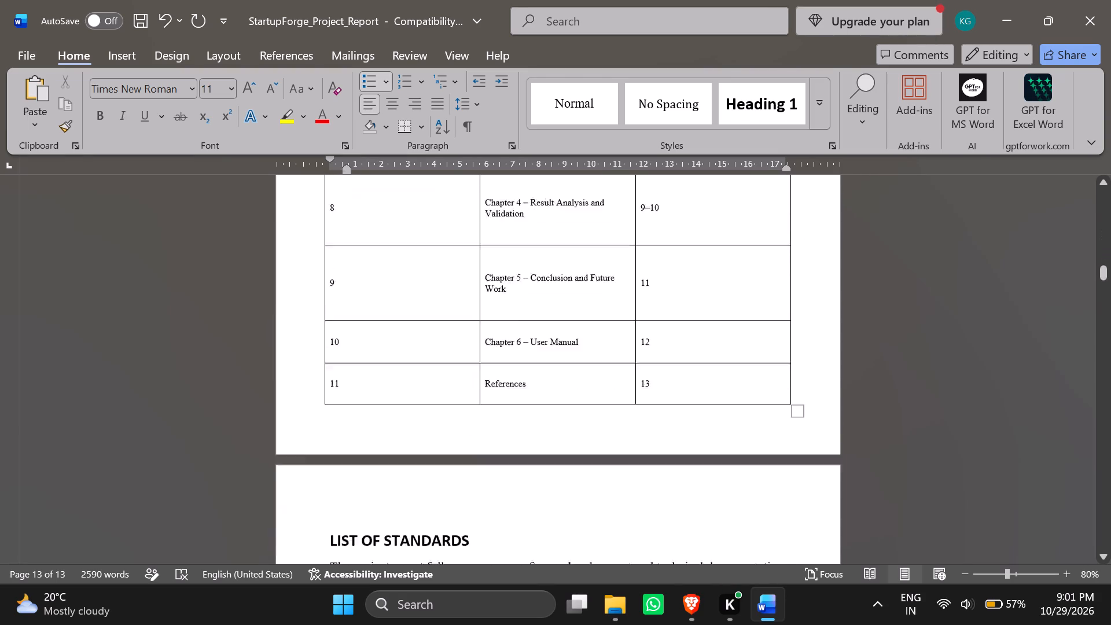
pyautogui.scroll(-4, 482, 242)
pyautogui.click(416, 321)
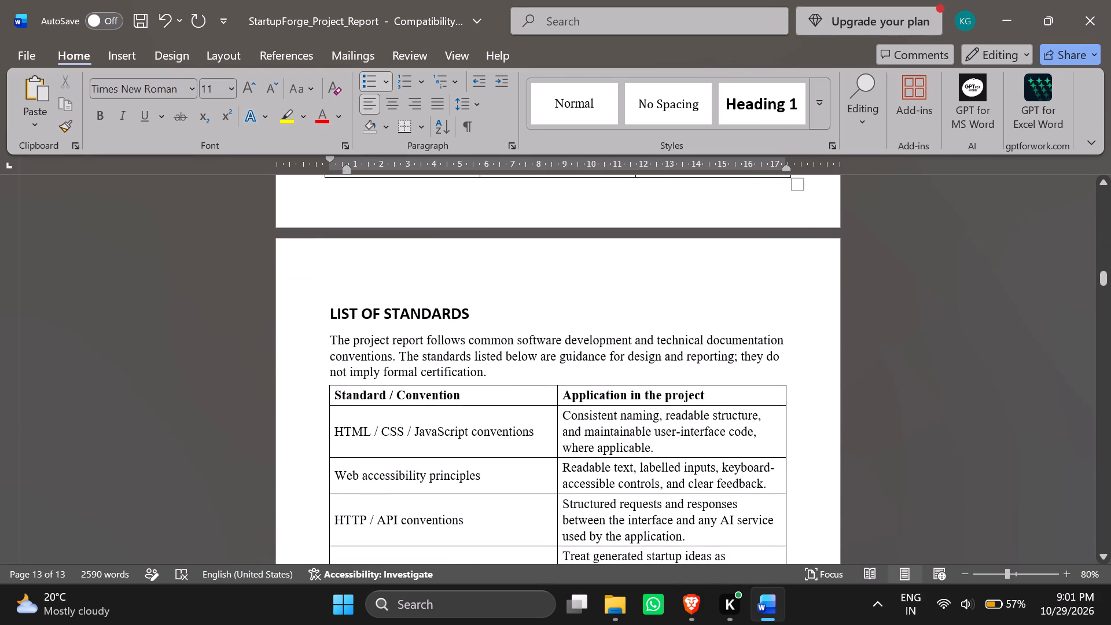
# Set the introductory paragraph under LIST OF STANDARDS, above the standards table, to font size 12.
pyautogui.scroll(-1, 416, 321)
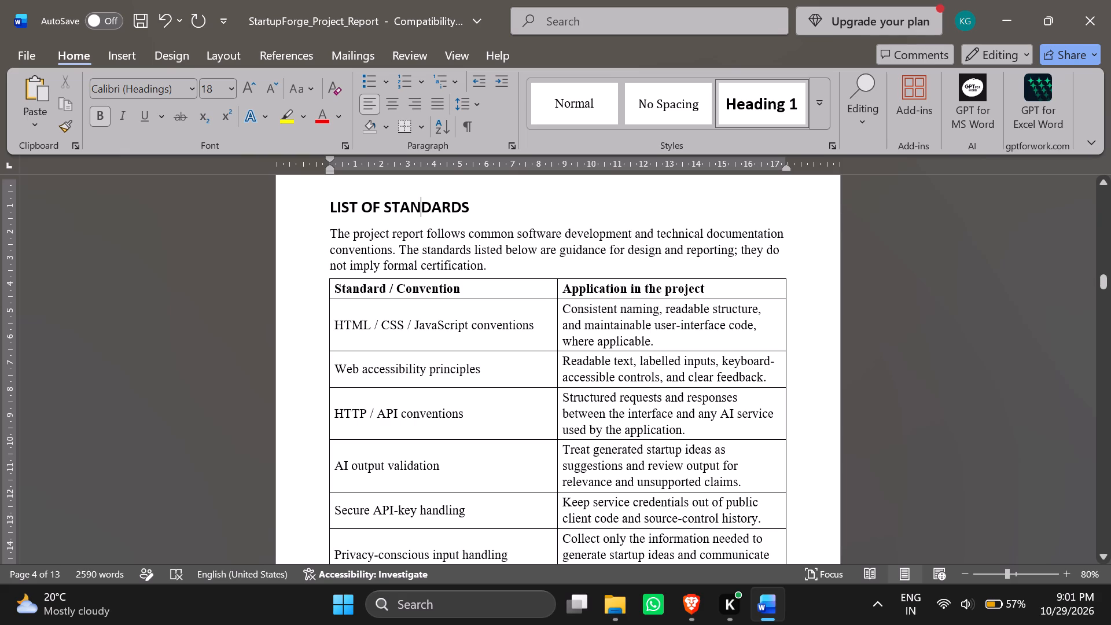
pyautogui.moveTo(331, 231); pyautogui.dragTo(507, 262)
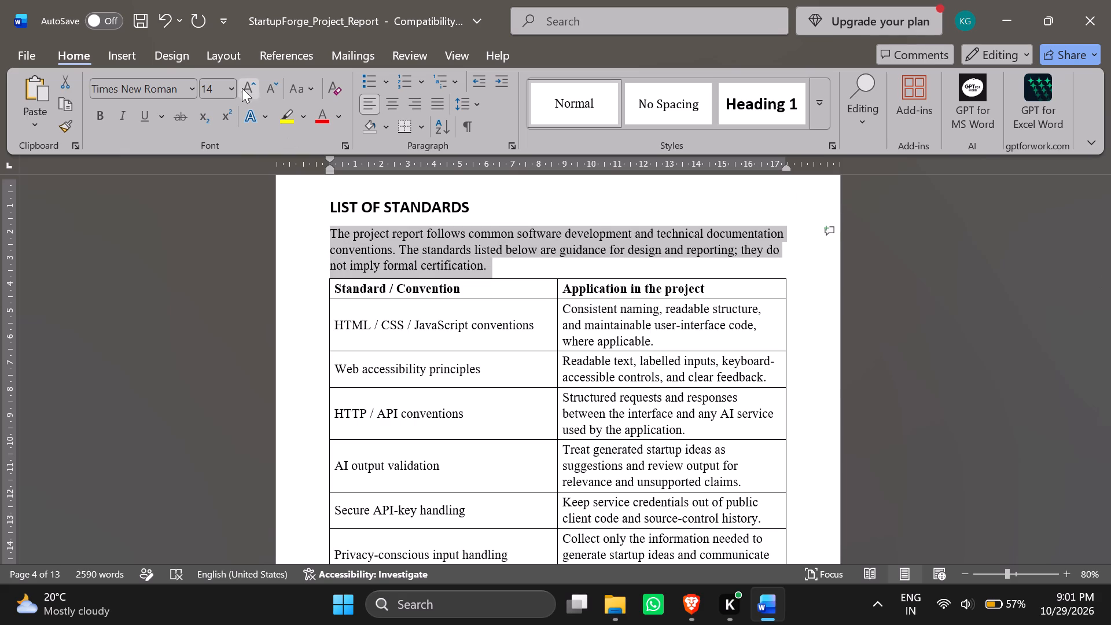
pyautogui.click(233, 87)
pyautogui.click(214, 198)
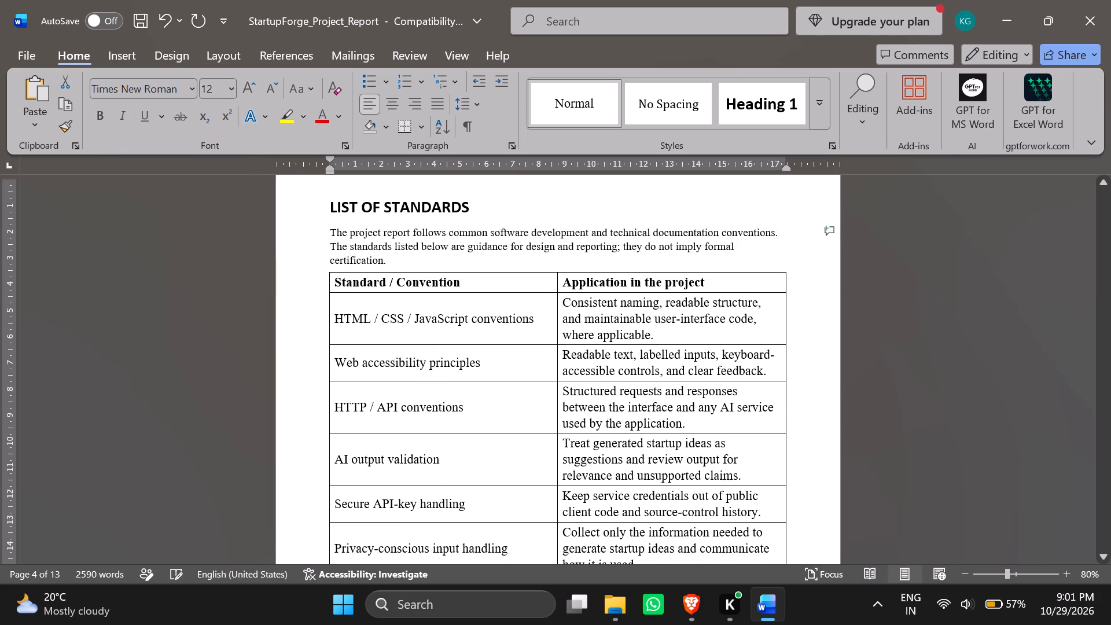
pyautogui.hscroll(1, 425, 278)
pyautogui.scroll(1, 425, 278)
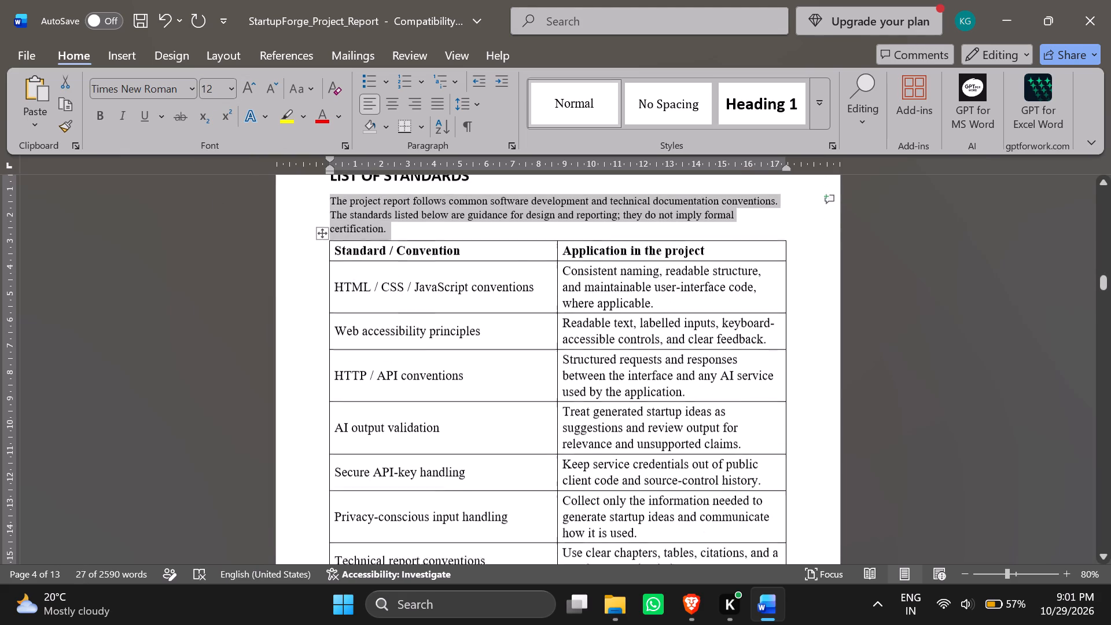
# Undo the last font size change on the introductory paragraph under LIST OF STANDARDS.
pyautogui.click(895, 285)
pyautogui.scroll(-1, 895, 285)
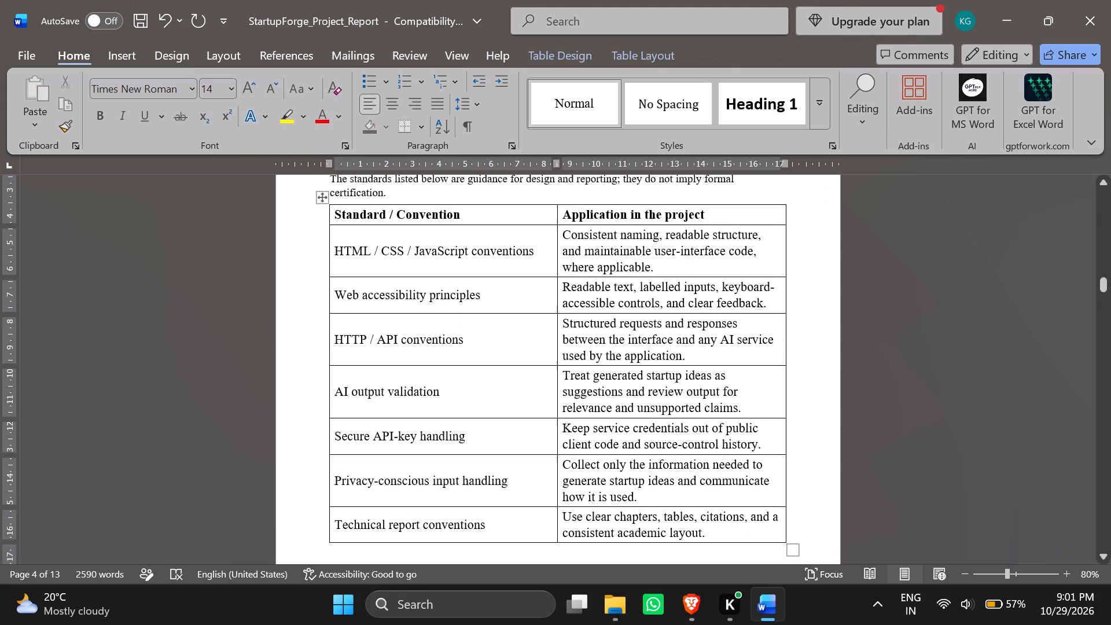
pyautogui.hotkey('ctrl', 'z')
# Check the font sizes of the headings and body text in Chapter 1 and of the Chapter 2 title.
pyautogui.scroll(-4, 545, 289)
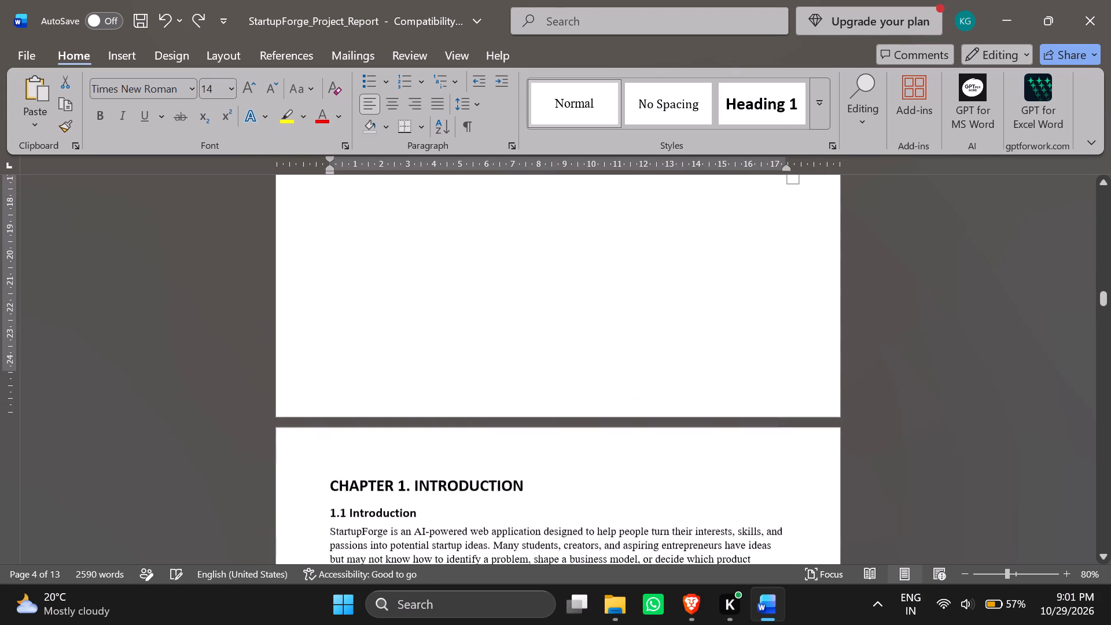
pyautogui.scroll(-3, 545, 289)
pyautogui.click(463, 252)
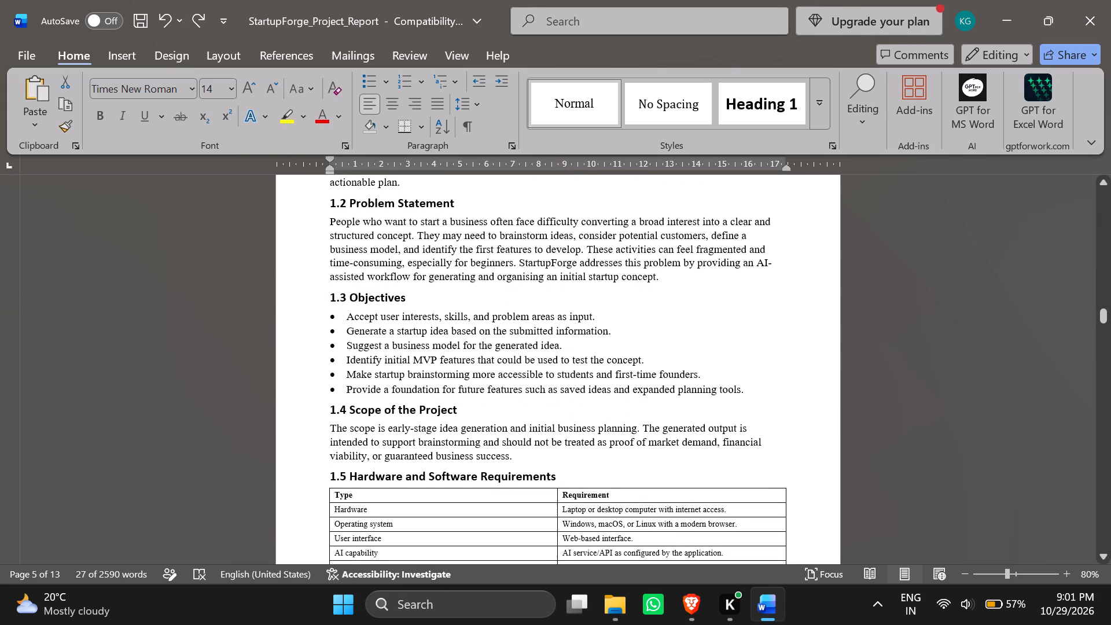
pyautogui.click(380, 293)
pyautogui.scroll(1, 380, 293)
pyautogui.click(417, 216)
pyautogui.scroll(-2, 417, 216)
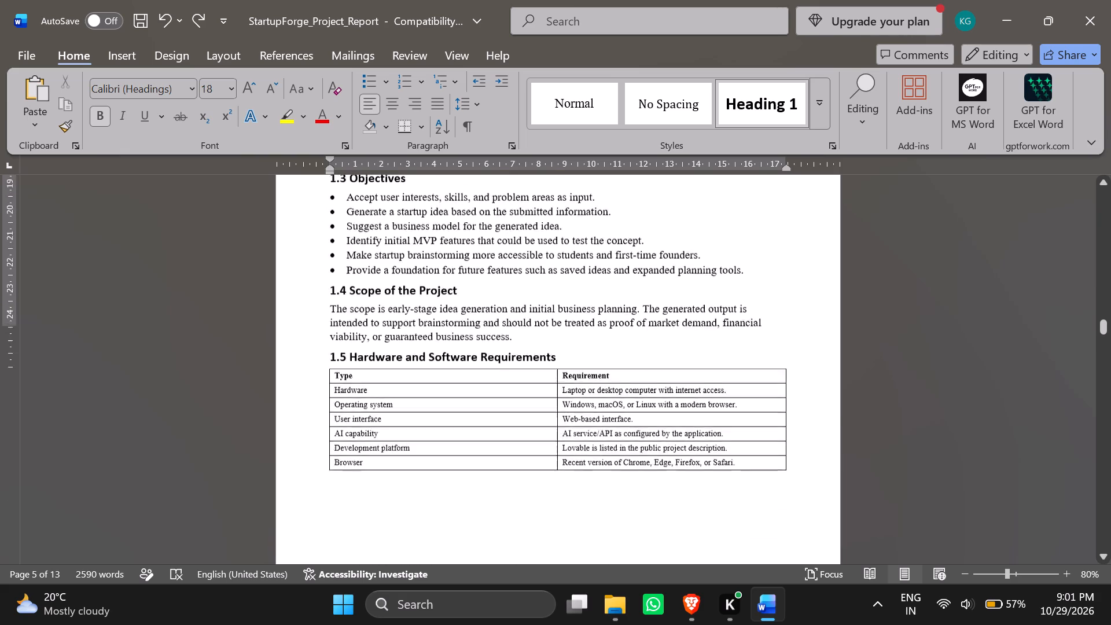
pyautogui.scroll(-2, 417, 216)
pyautogui.click(447, 247)
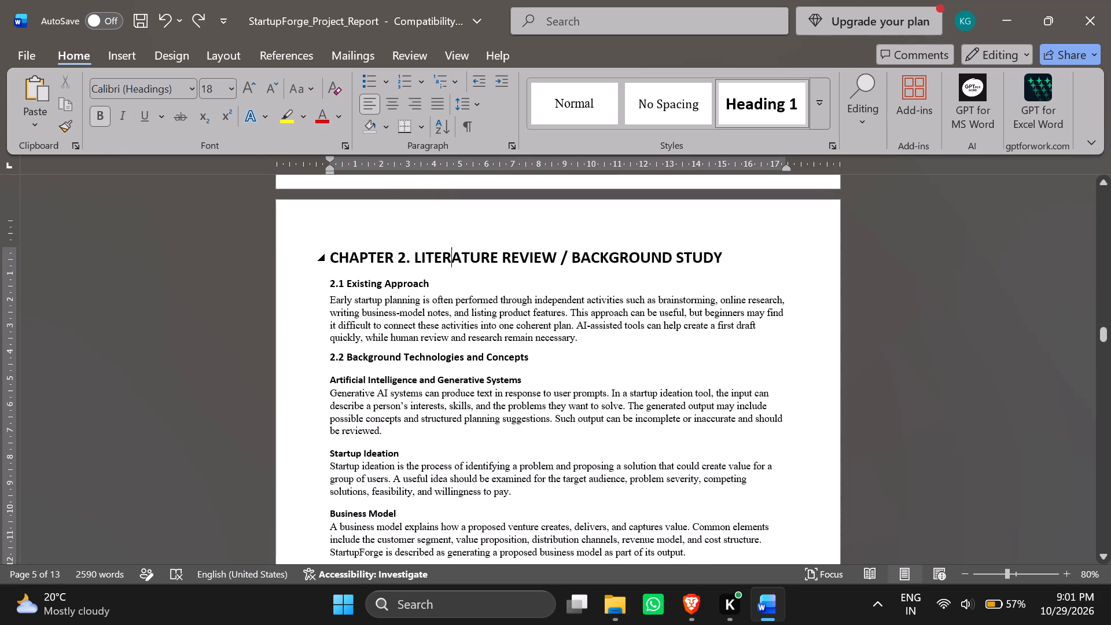
# Set the Chapter 2 section headings 2.1 Existing Approach, 2.2 Background Technologies and Concepts, and 2.3 Proposed System to font size 13.
pyautogui.scroll(-1, 447, 247)
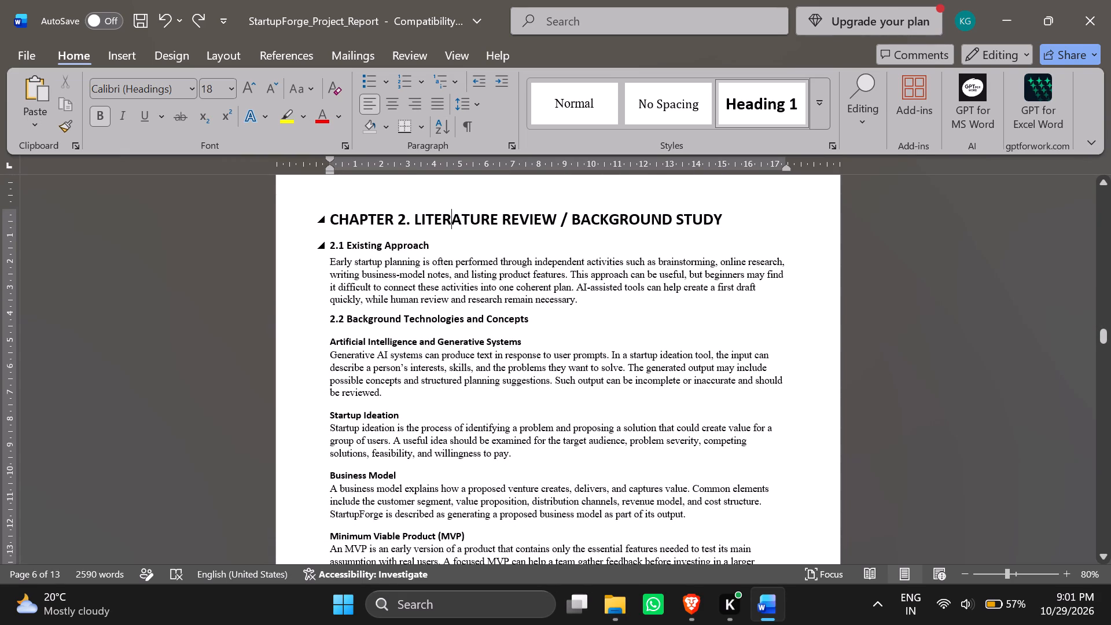
pyautogui.moveTo(332, 245); pyautogui.dragTo(373, 242)
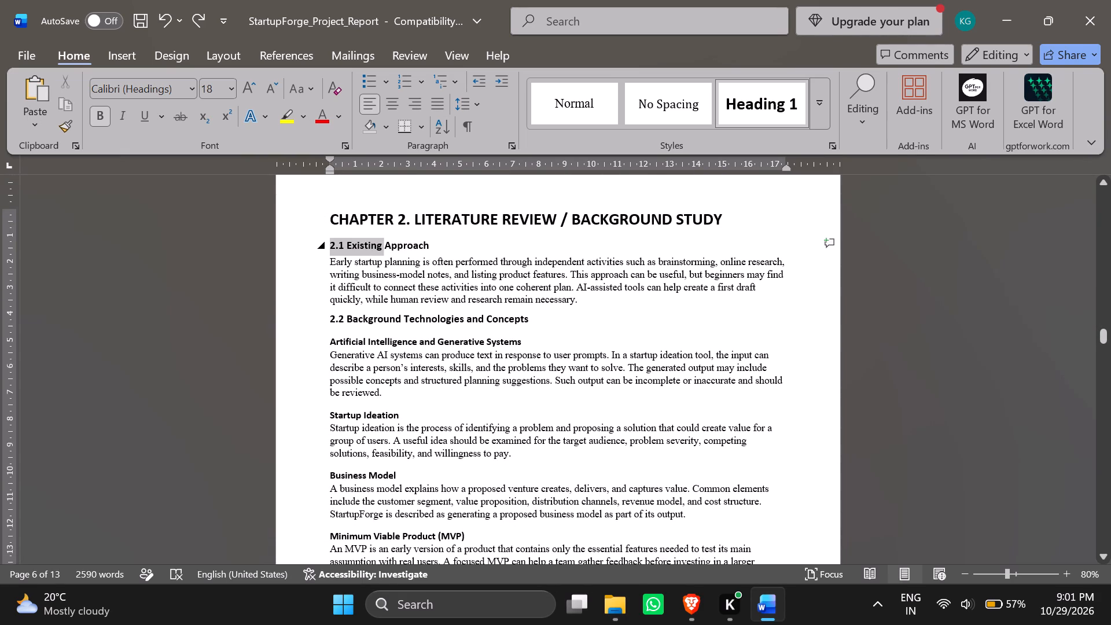
pyautogui.moveTo(373, 242); pyautogui.dragTo(412, 244)
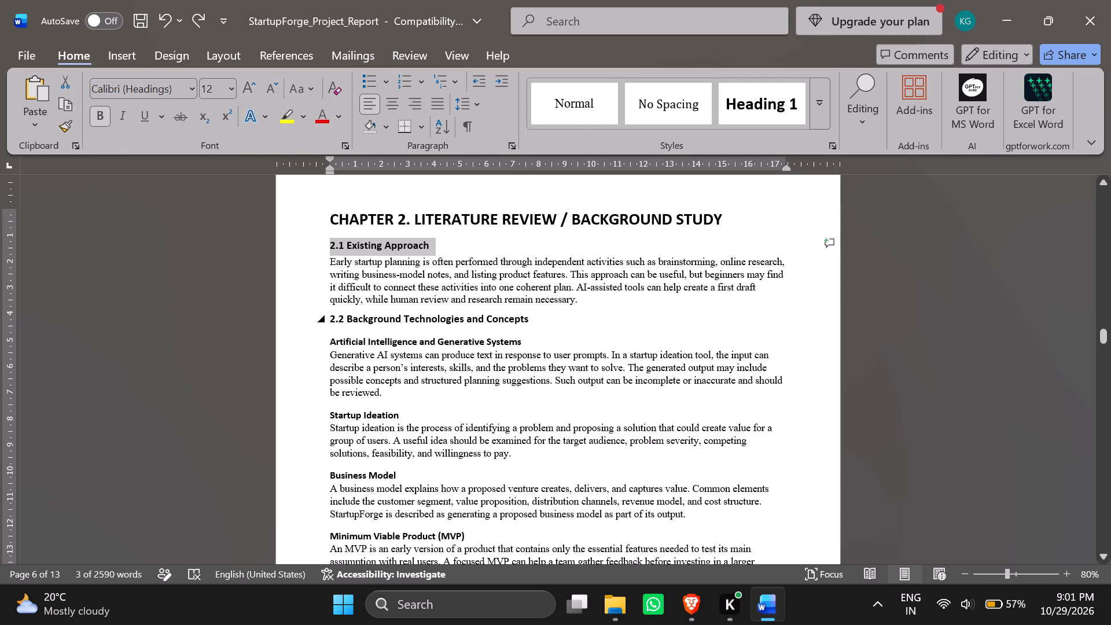
pyautogui.keyDown('ctrl'); pyautogui.moveTo(329, 319); pyautogui.dragTo(525, 313); pyautogui.keyUp('ctrl')
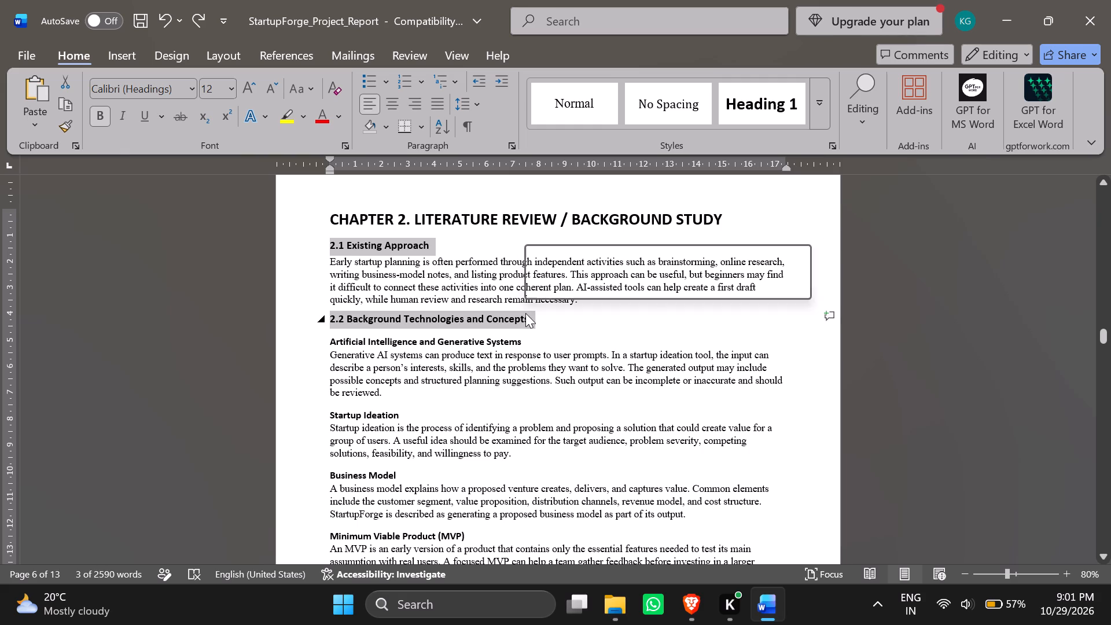
pyautogui.scroll(-1, 362, 410)
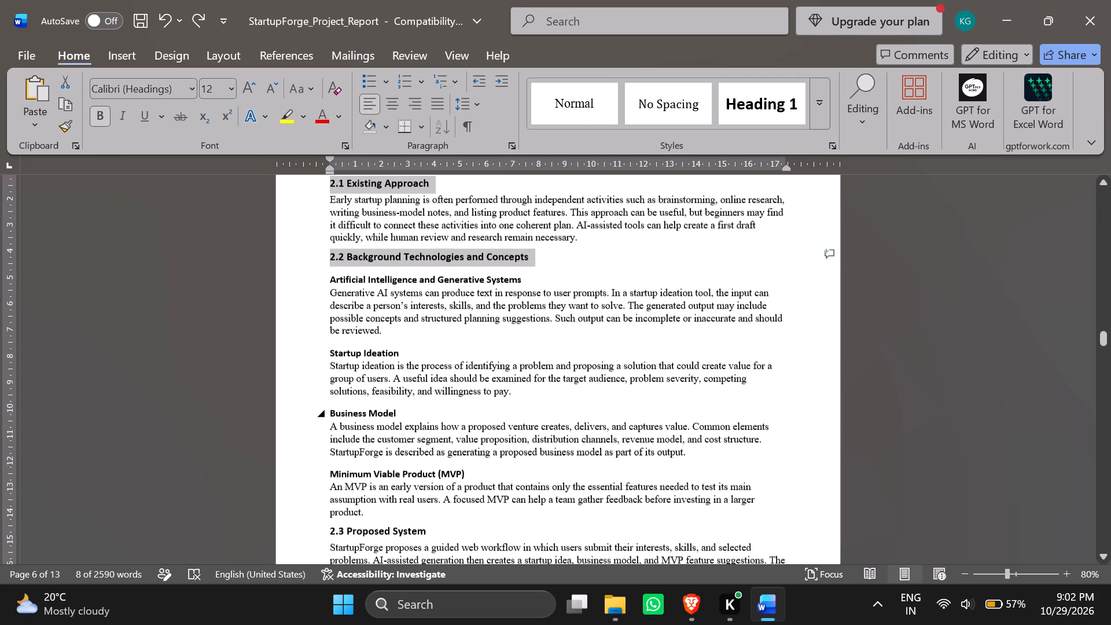
pyautogui.scroll(-1, 362, 410)
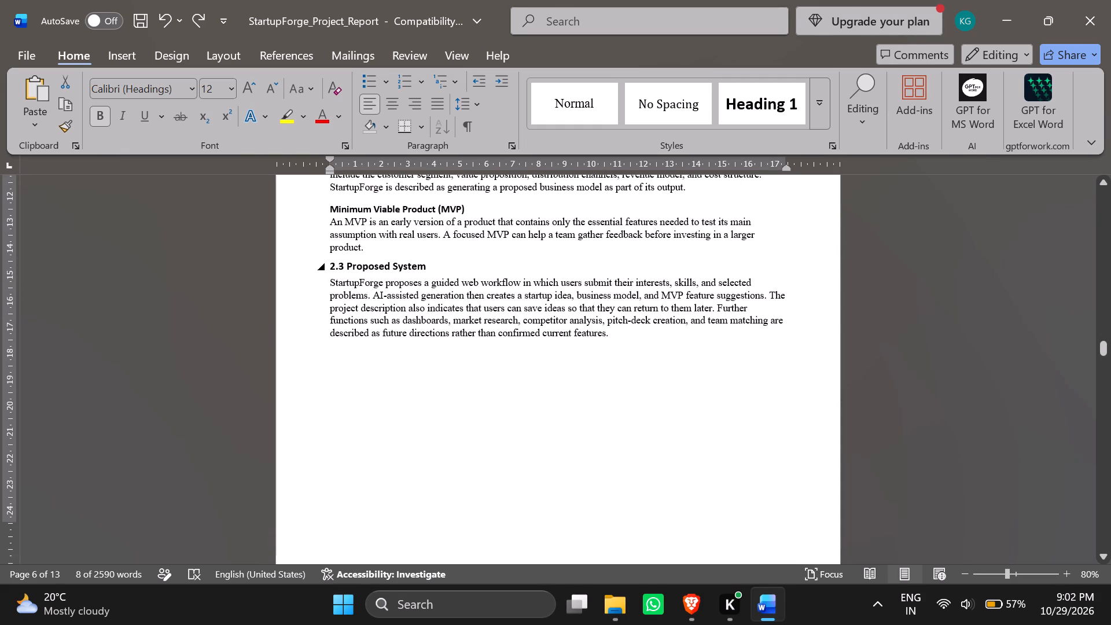
pyautogui.keyDown('ctrl'); pyautogui.moveTo(329, 265); pyautogui.dragTo(415, 266); pyautogui.keyUp('ctrl')
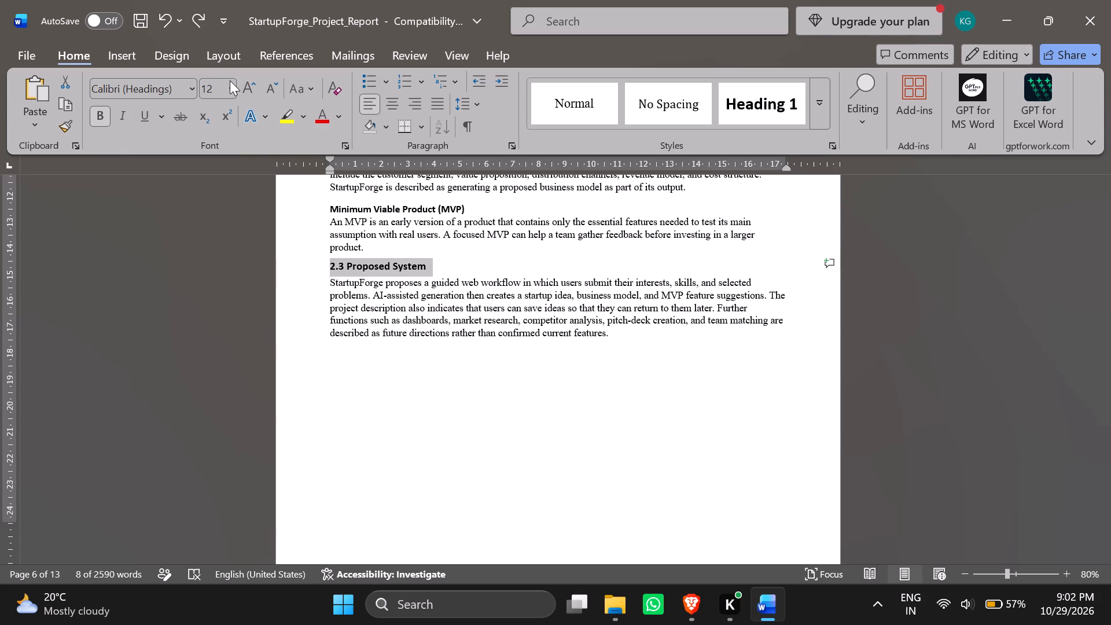
pyautogui.click(230, 81)
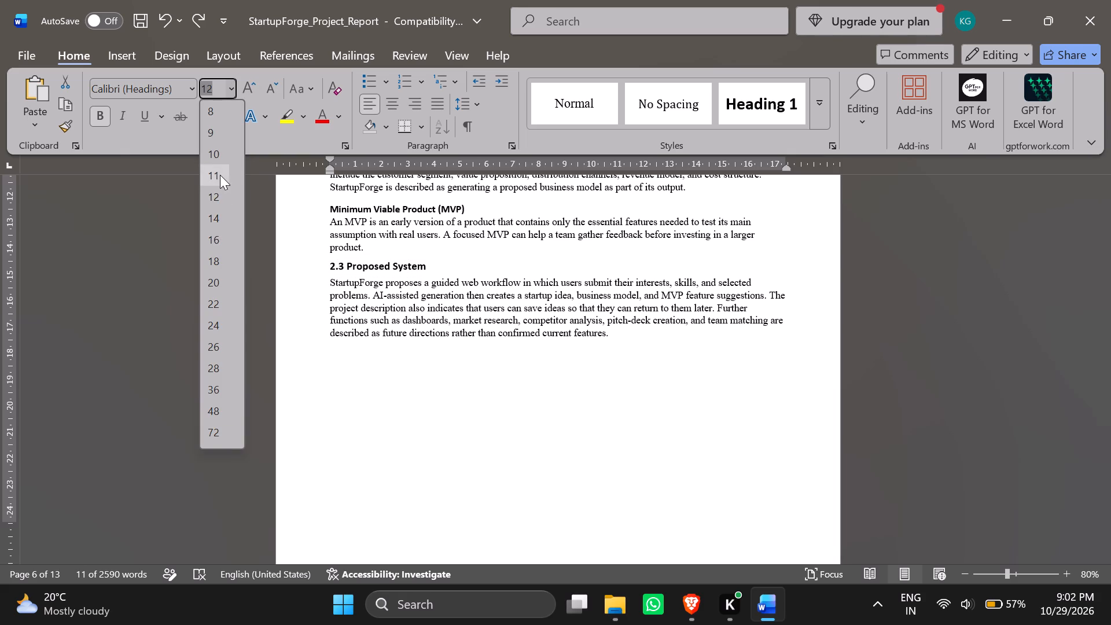
pyautogui.write('13')
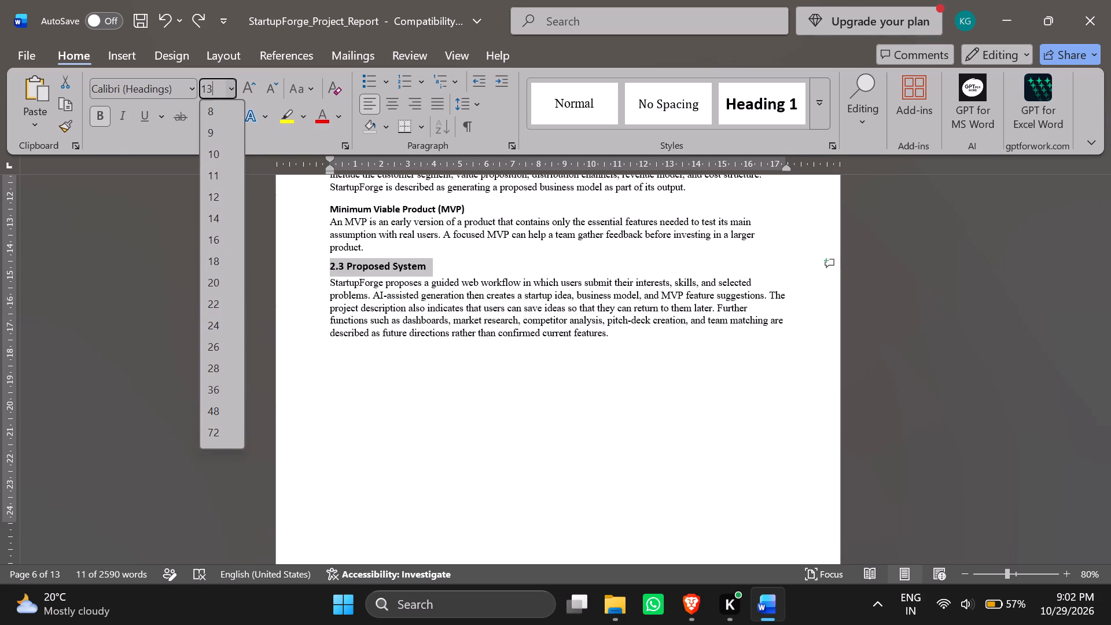
pyautogui.press('Return')
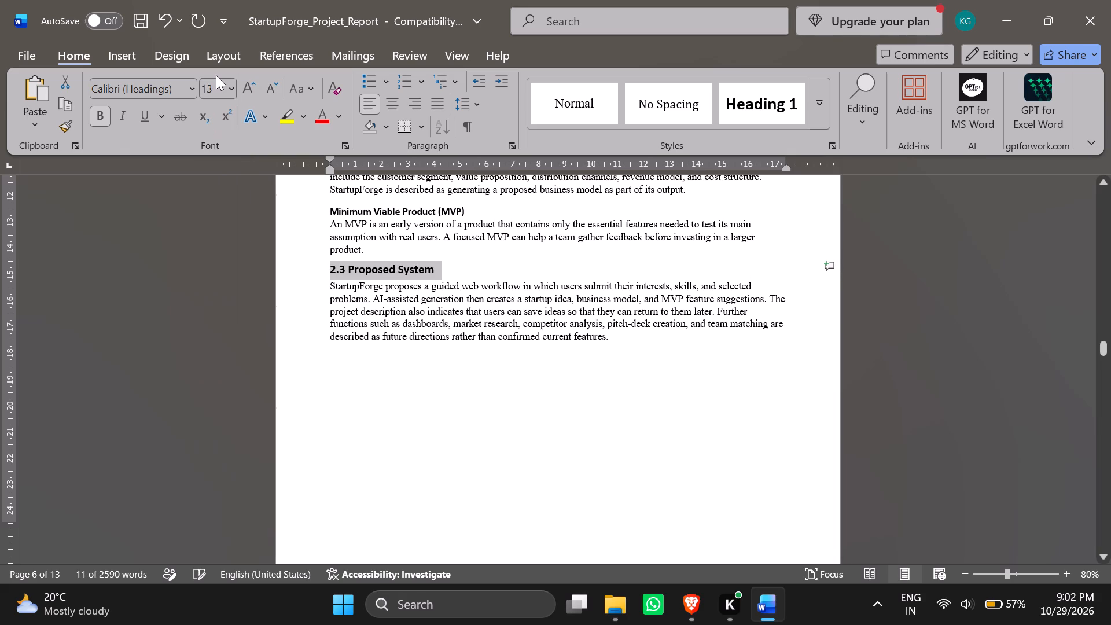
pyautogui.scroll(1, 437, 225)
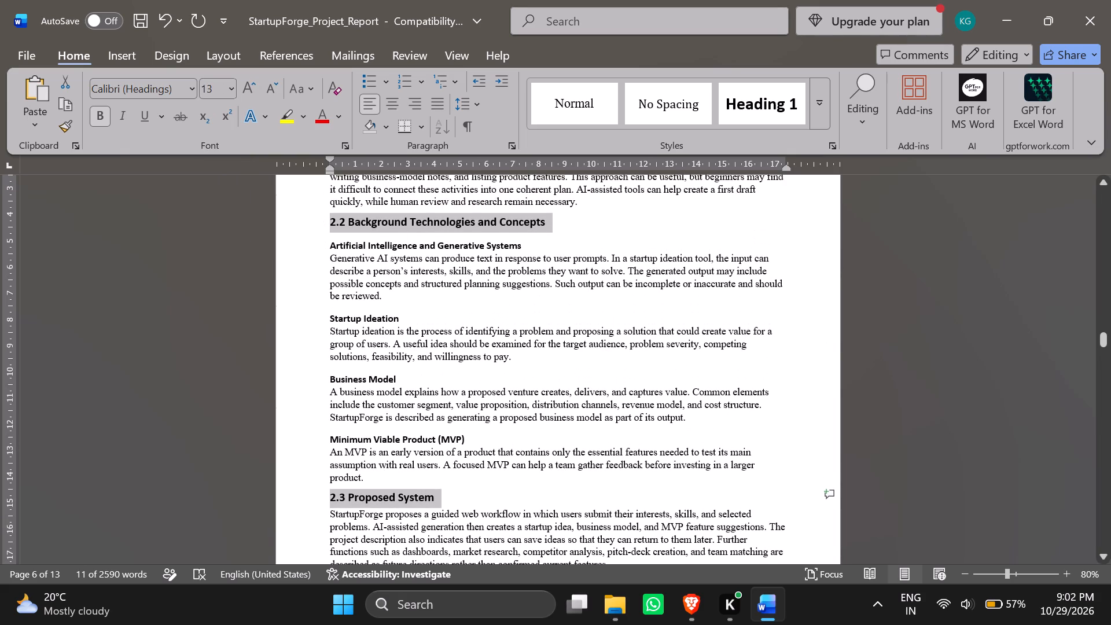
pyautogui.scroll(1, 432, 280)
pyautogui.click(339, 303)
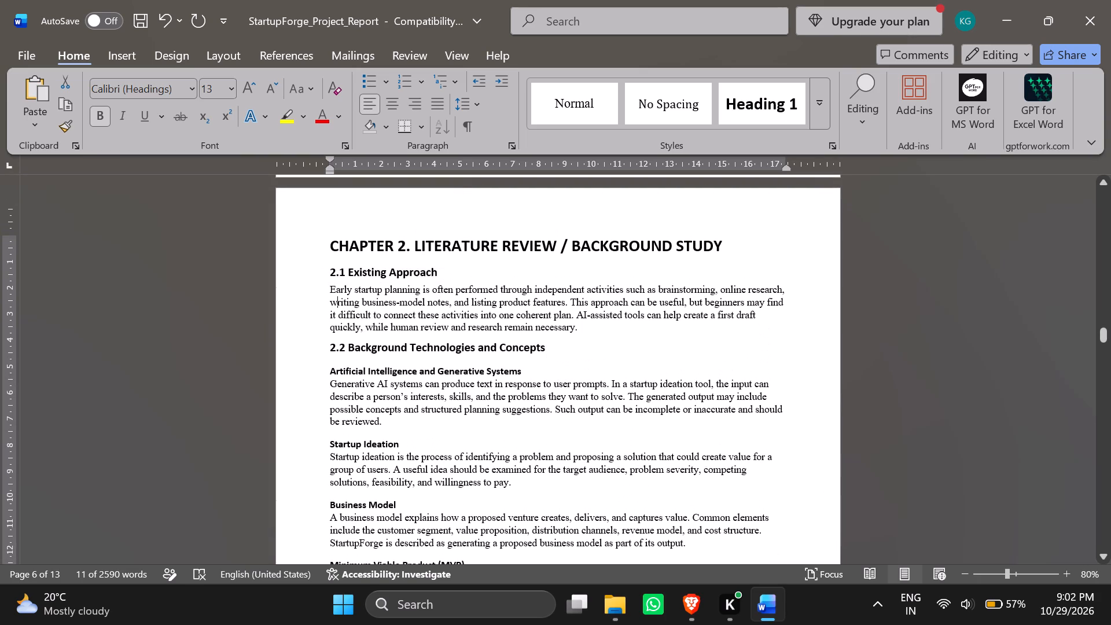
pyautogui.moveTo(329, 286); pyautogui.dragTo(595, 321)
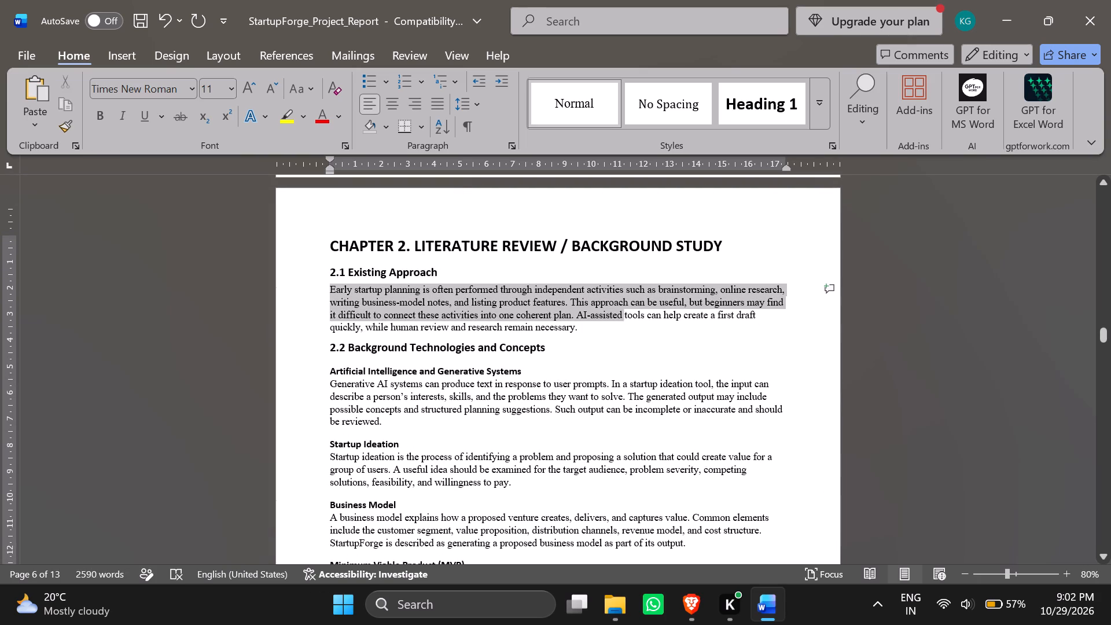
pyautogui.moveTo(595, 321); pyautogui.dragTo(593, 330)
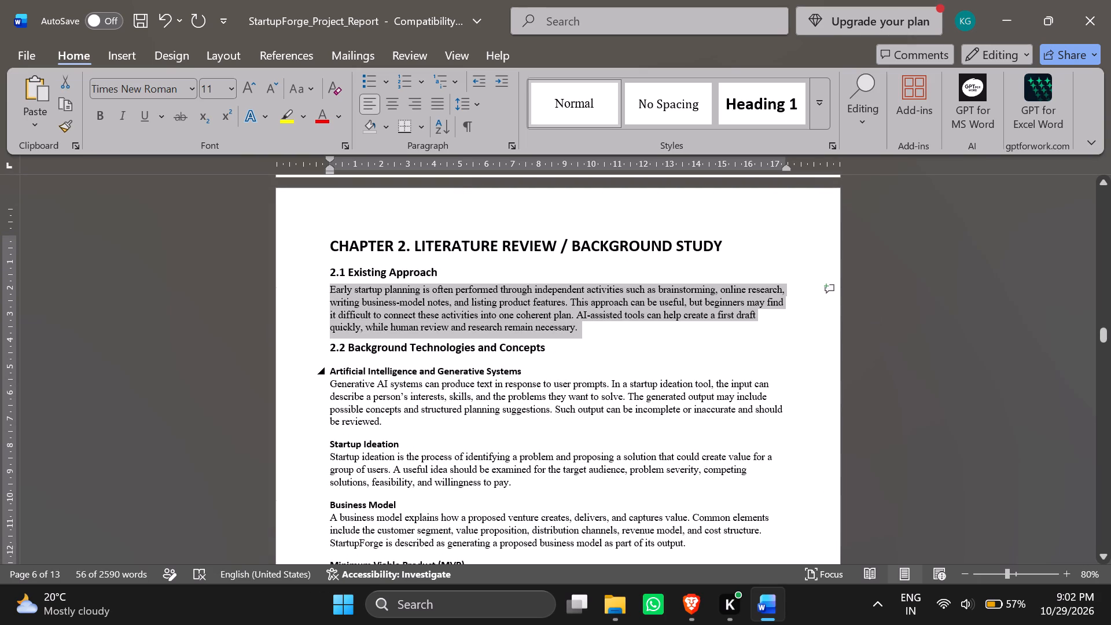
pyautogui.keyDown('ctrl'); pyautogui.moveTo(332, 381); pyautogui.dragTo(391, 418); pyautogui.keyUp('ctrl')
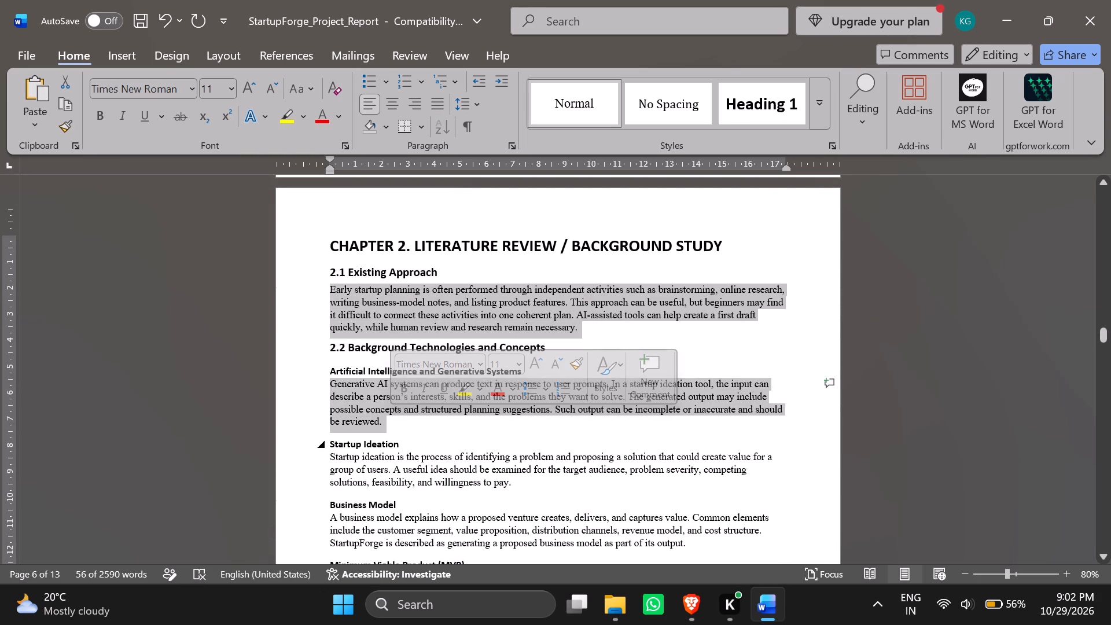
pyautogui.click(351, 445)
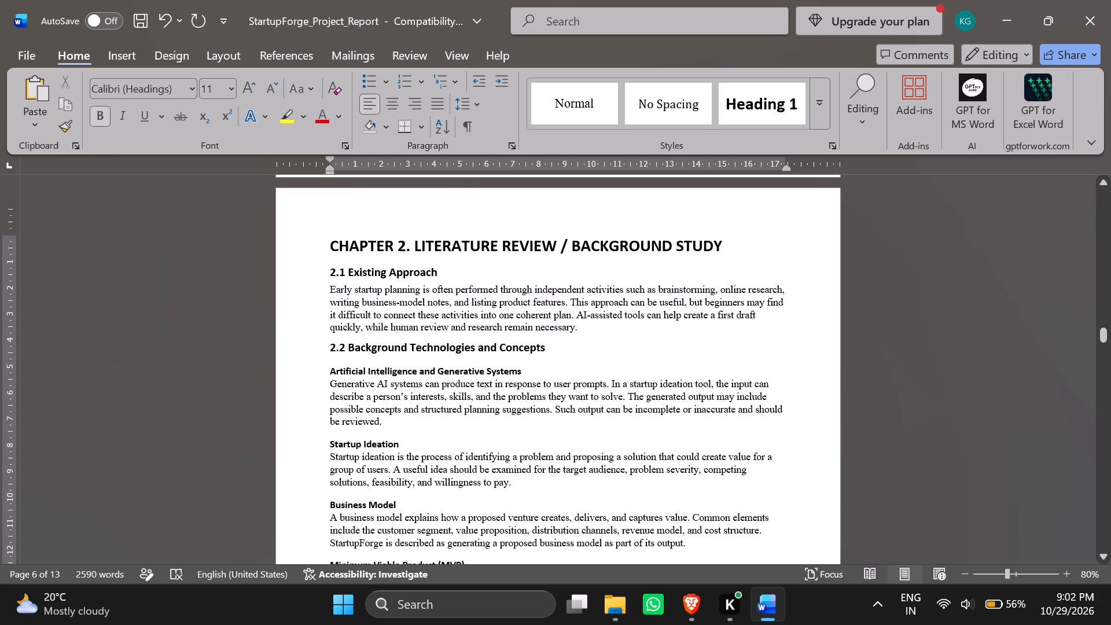
# Set all Chapter 2 body paragraphs and the unnumbered subheadings under 2.2, from Artificial Intelligence to Minimum Viable Product, to font size 12.
pyautogui.keyDown('ctrl'); pyautogui.moveTo(329, 289); pyautogui.dragTo(554, 324); pyautogui.keyUp('ctrl')
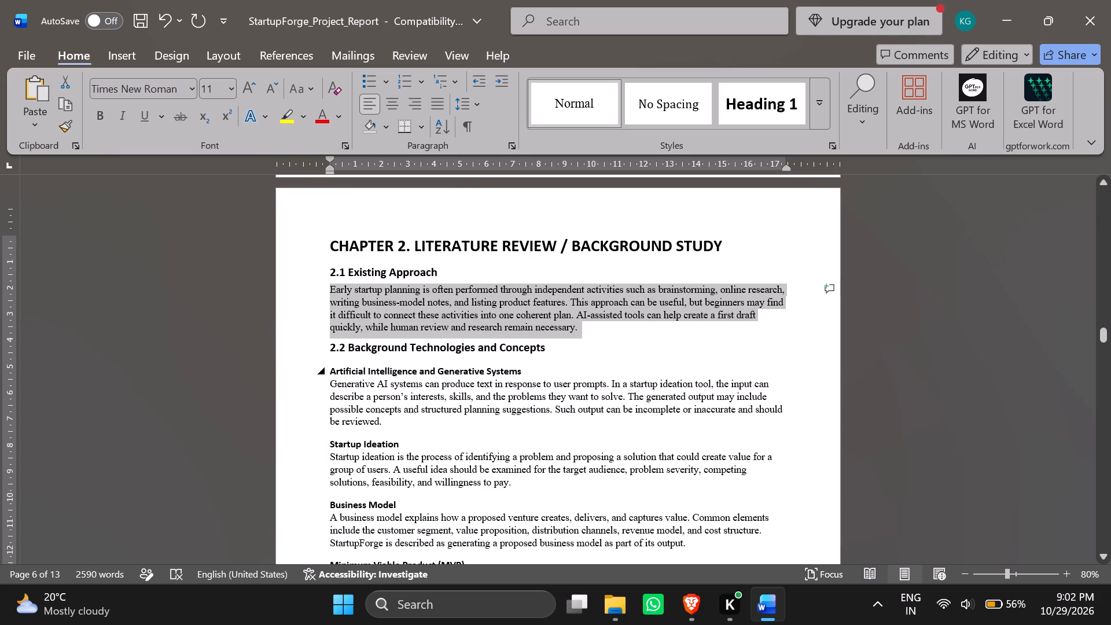
pyautogui.keyDown('ctrl'); pyautogui.moveTo(330, 372); pyautogui.dragTo(691, 548); pyautogui.keyUp('ctrl')
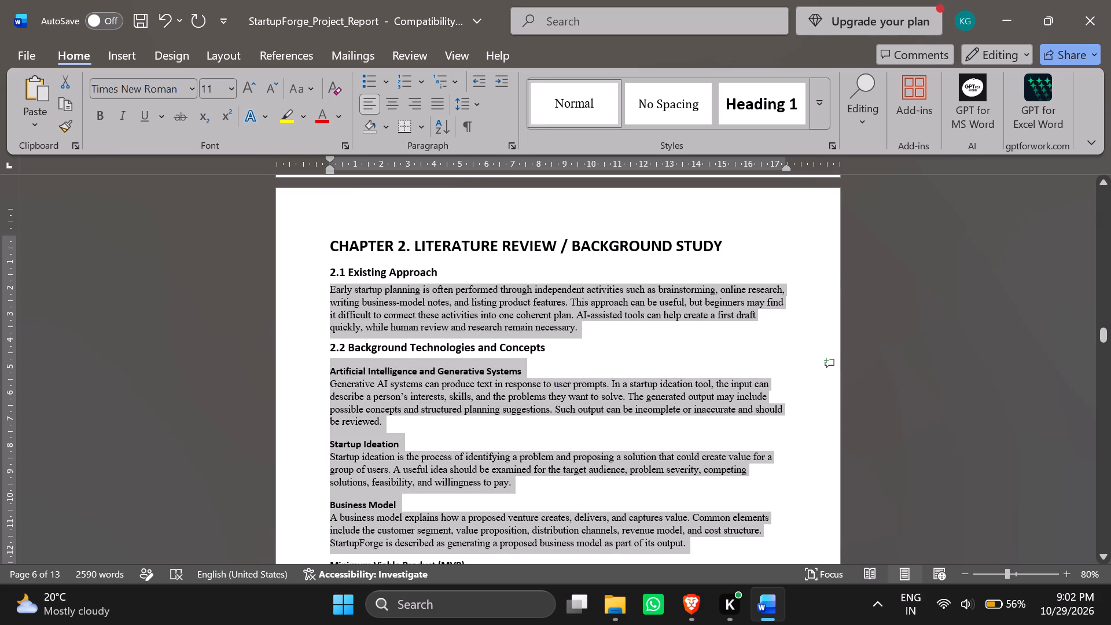
pyautogui.scroll(-2, 691, 548)
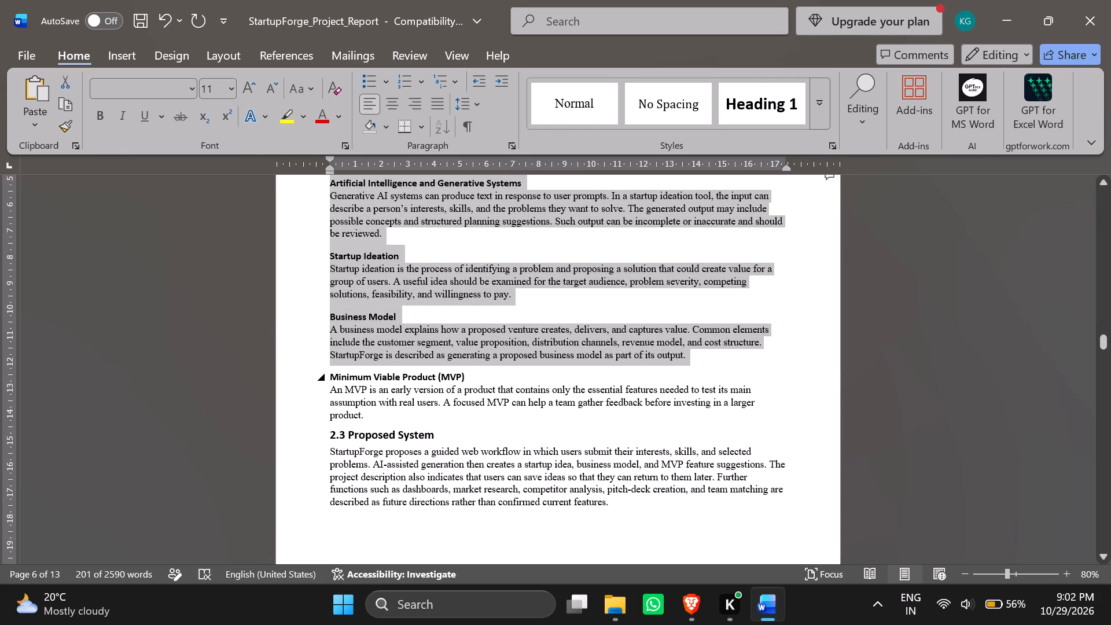
pyautogui.keyDown('ctrl'); pyautogui.moveTo(330, 376); pyautogui.dragTo(366, 411); pyautogui.keyUp('ctrl')
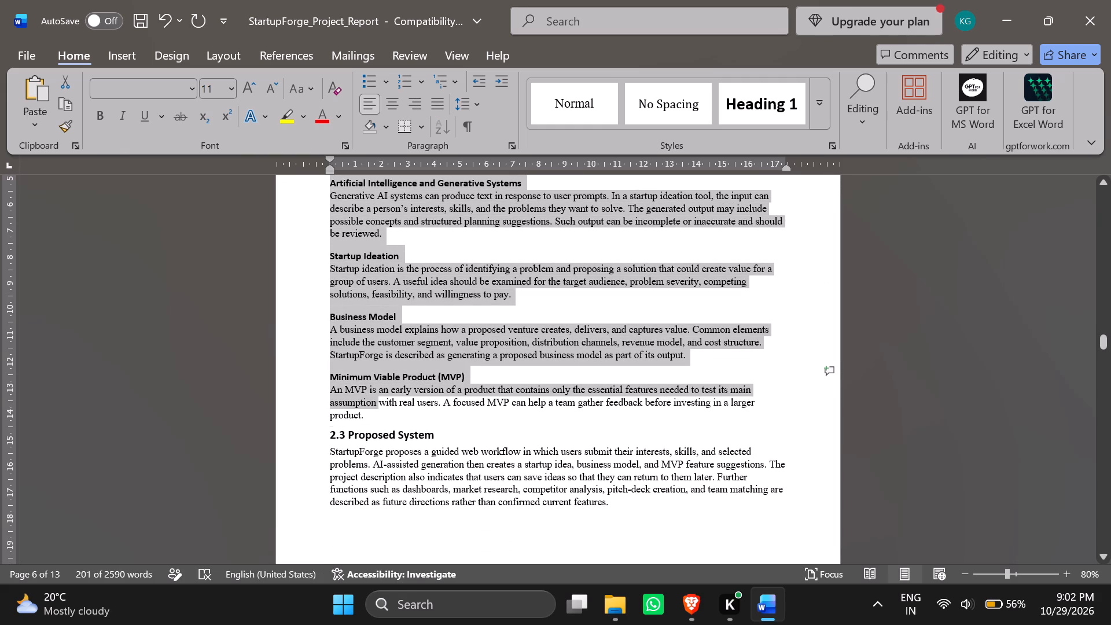
pyautogui.keyDown('ctrl'); pyautogui.moveTo(366, 411); pyautogui.dragTo(369, 418); pyautogui.keyUp('ctrl')
pyautogui.keyDown('ctrl'); pyautogui.moveTo(333, 449); pyautogui.dragTo(528, 508); pyautogui.keyUp('ctrl')
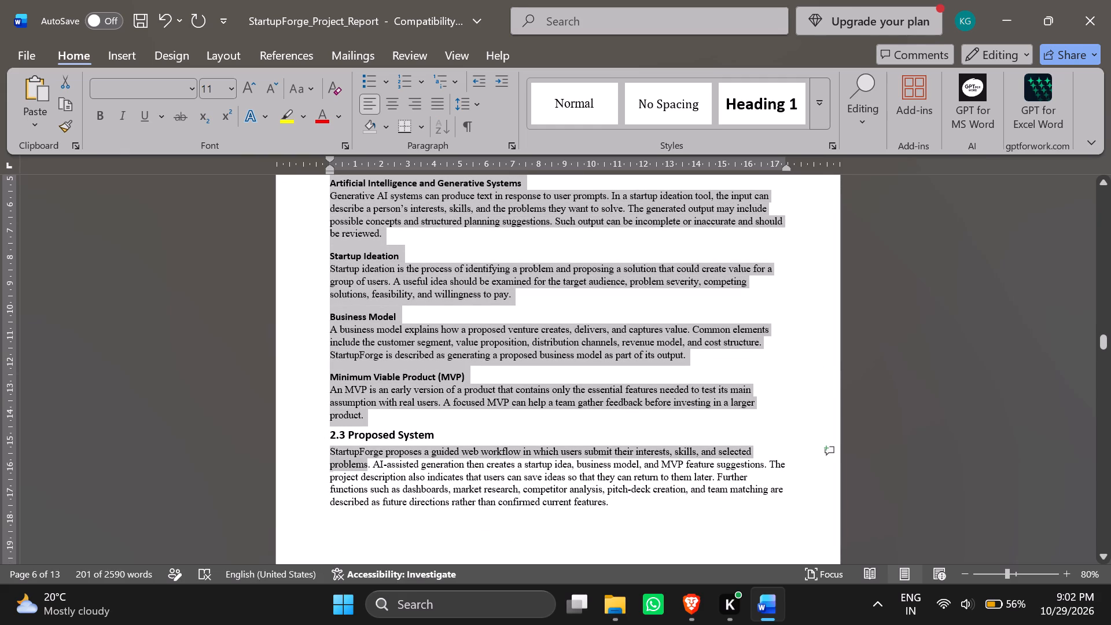
pyautogui.keyDown('ctrl'); pyautogui.moveTo(528, 508); pyautogui.dragTo(621, 509); pyautogui.keyUp('ctrl')
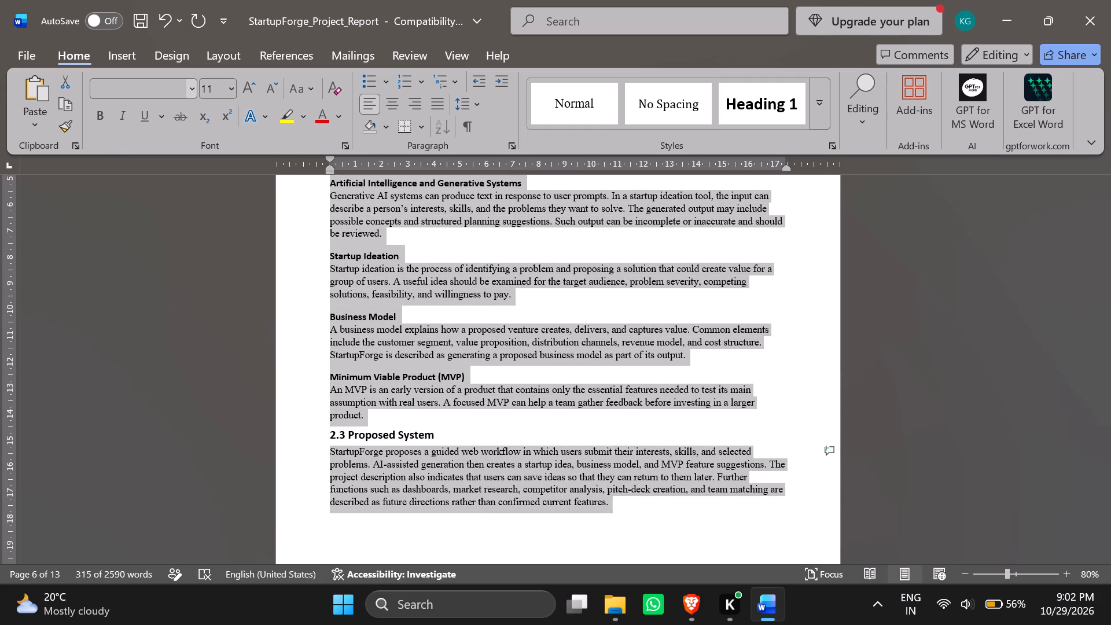
pyautogui.doubleClick(221, 94)
pyautogui.press('BackSpace')
pyautogui.press('2')
pyautogui.press('Return')
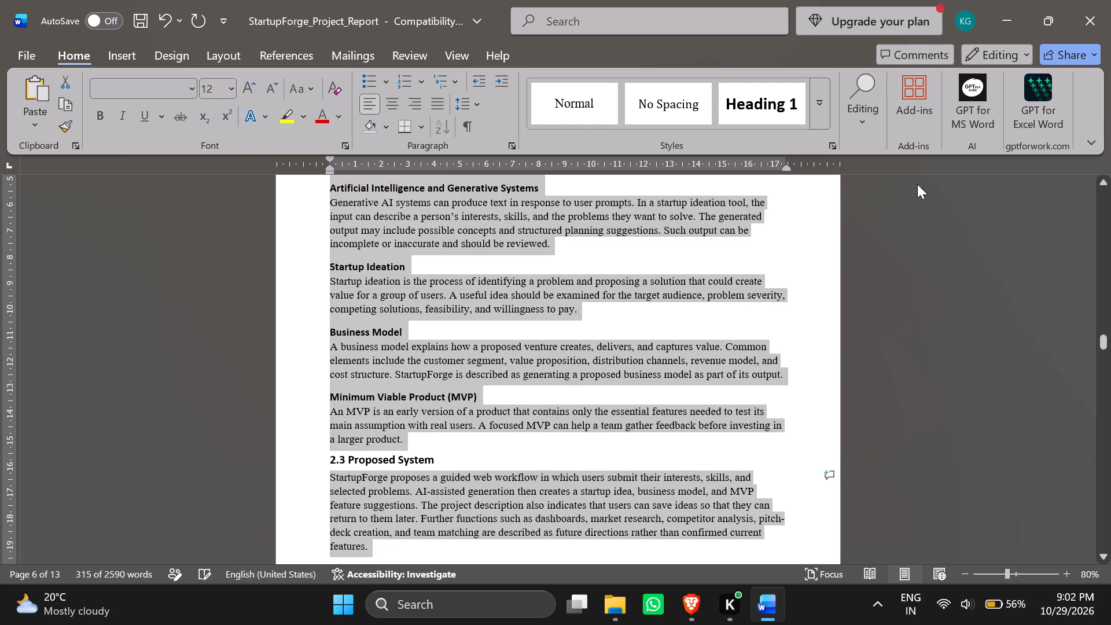
pyautogui.click(922, 293)
# Set the Chapter 3 section headings 3.1 System Overview, 3.2 Design Flow, 3.3 Textual Flowchart and 3.4 Conceptual System Architecture to font size 13.
pyautogui.scroll(-3, 922, 293)
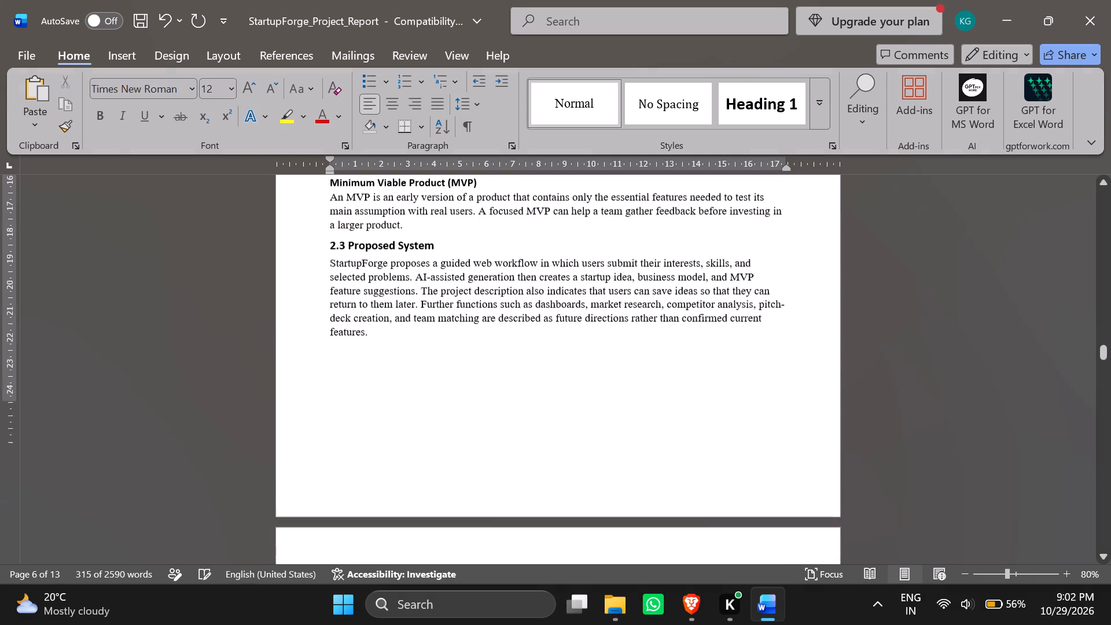
pyautogui.scroll(-2, 922, 293)
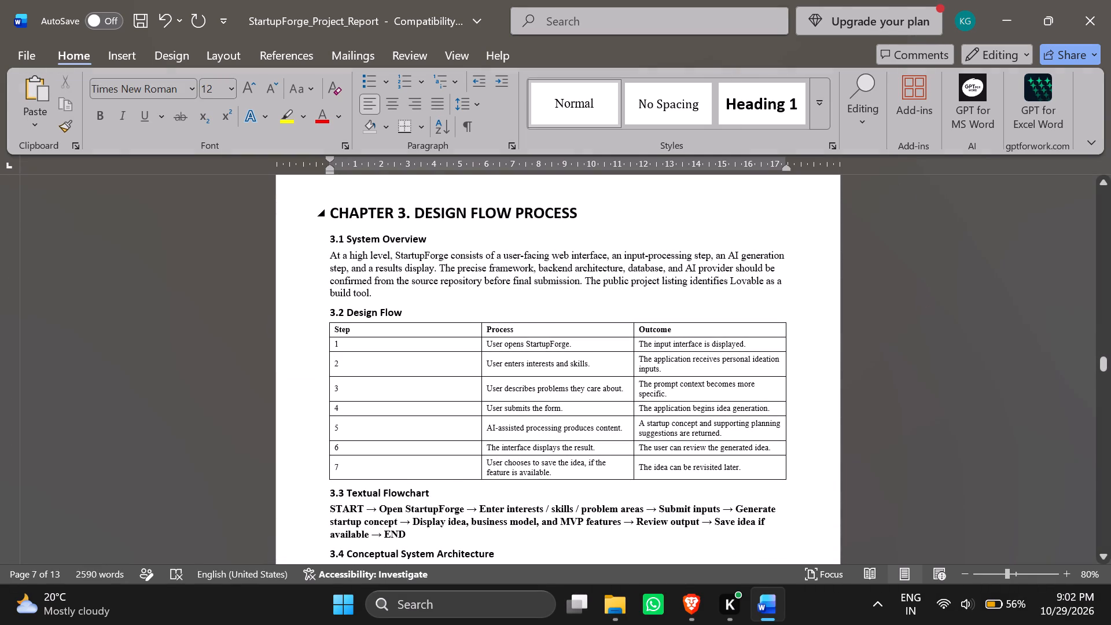
pyautogui.moveTo(329, 236); pyautogui.dragTo(418, 233)
pyautogui.keyDown('ctrl'); pyautogui.moveTo(329, 310); pyautogui.dragTo(329, 309); pyautogui.keyUp('ctrl')
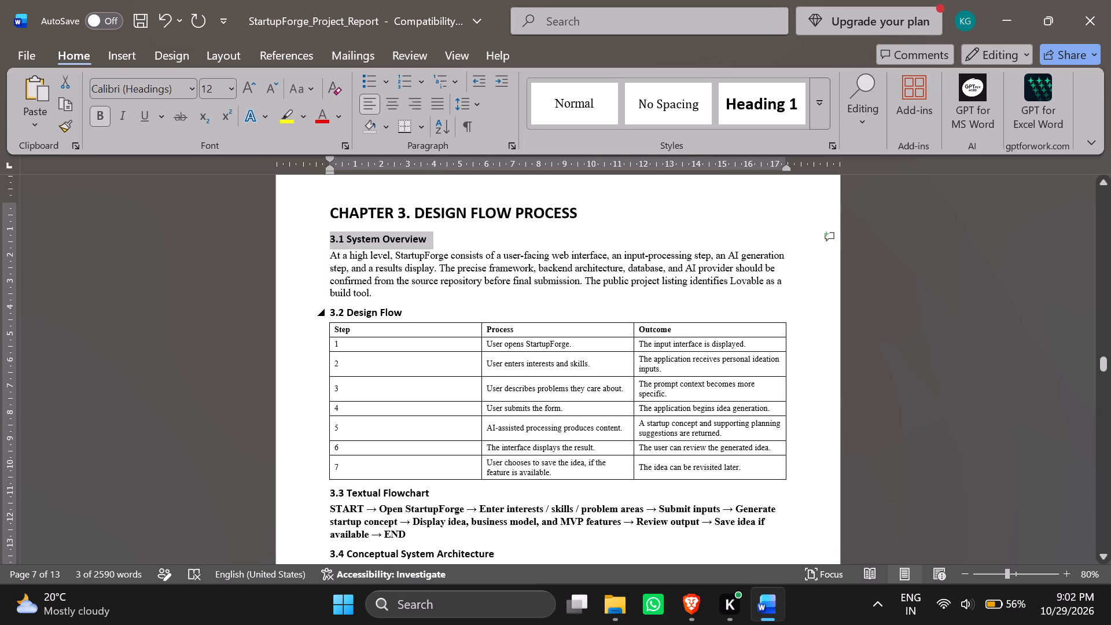
pyautogui.keyDown('ctrl'); pyautogui.moveTo(329, 309); pyautogui.dragTo(395, 308); pyautogui.keyUp('ctrl')
pyautogui.keyDown('ctrl'); pyautogui.scroll(-1, 395, 308); pyautogui.keyUp('ctrl')
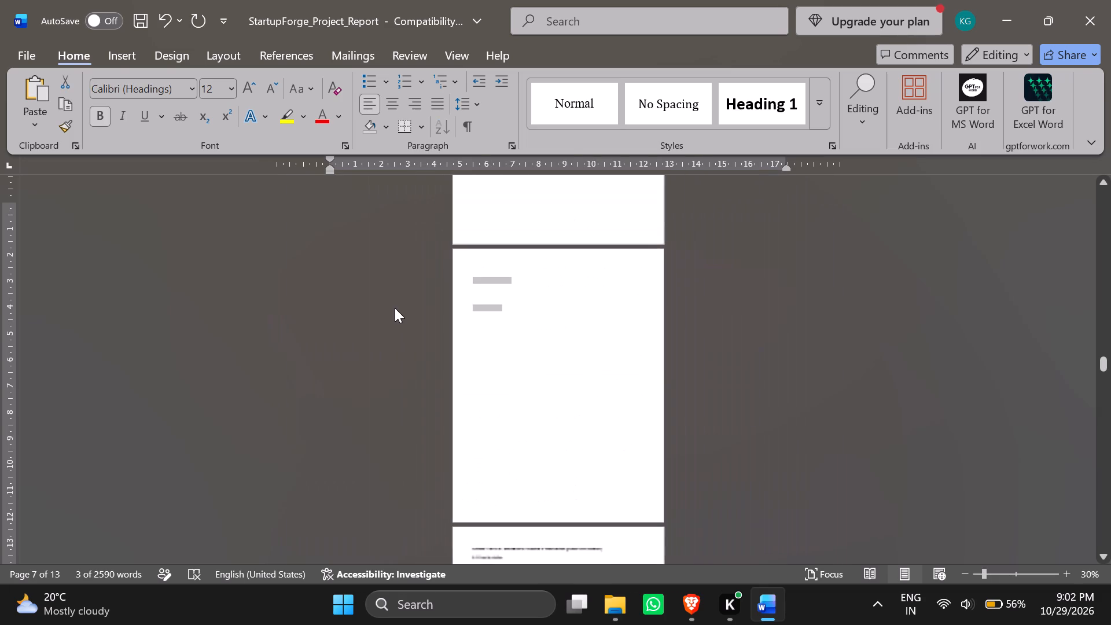
pyautogui.keyDown('ctrl'); pyautogui.scroll(-1, 395, 308); pyautogui.keyUp('ctrl')
pyautogui.keyDown('ctrl'); pyautogui.scroll(2, 395, 308); pyautogui.keyUp('ctrl')
pyautogui.keyDown('ctrl'); pyautogui.click(395, 308); pyautogui.keyUp('ctrl')
pyautogui.keyDown('ctrl'); pyautogui.scroll(1, 395, 308); pyautogui.keyUp('ctrl')
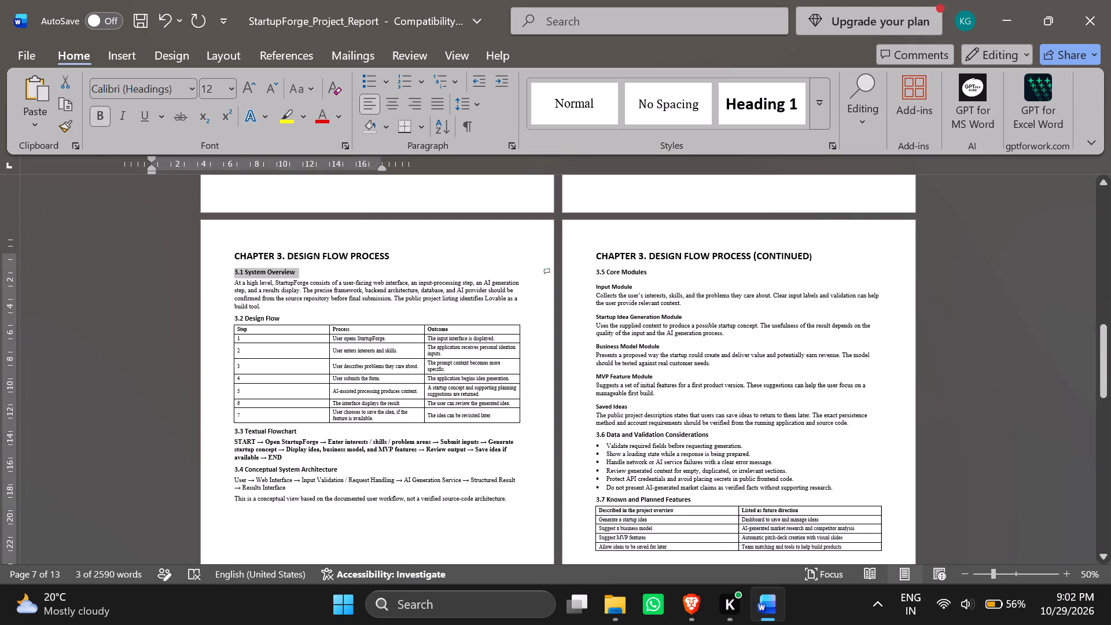
pyautogui.keyDown('ctrl'); pyautogui.scroll(1, 395, 308); pyautogui.keyUp('ctrl')
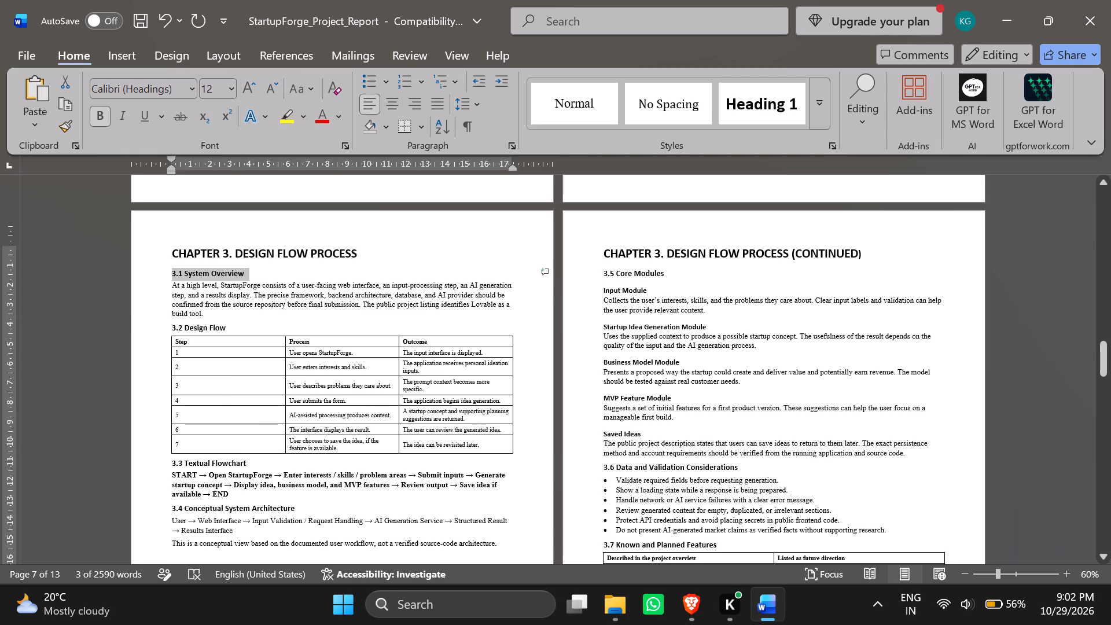
pyautogui.keyDown('ctrl'); pyautogui.scroll(2, 395, 308); pyautogui.keyUp('ctrl')
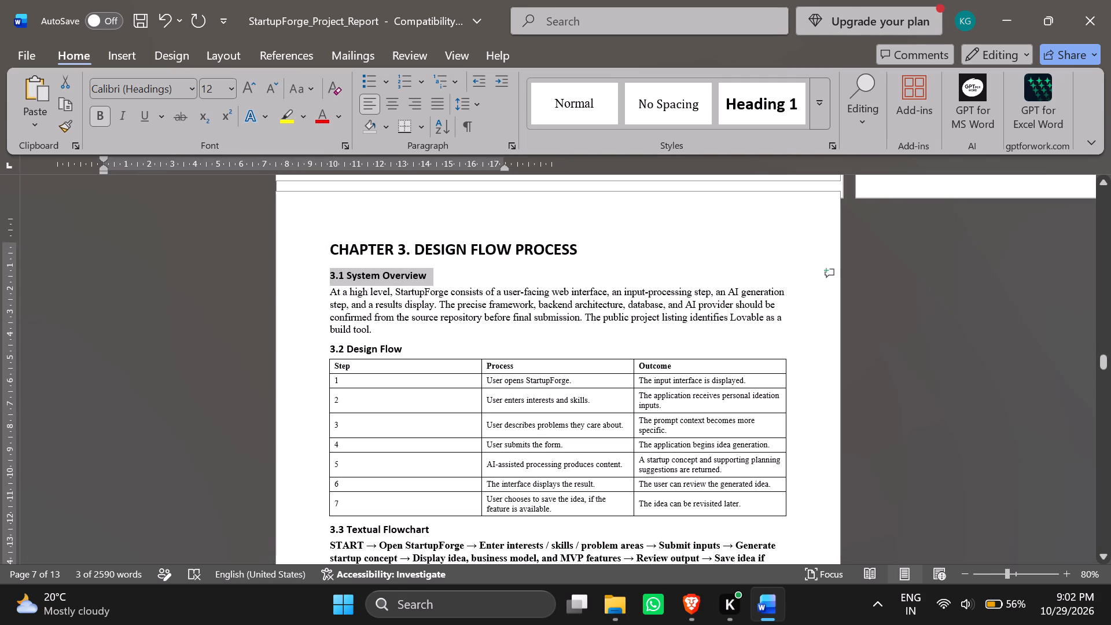
pyautogui.scroll(-1, 395, 308)
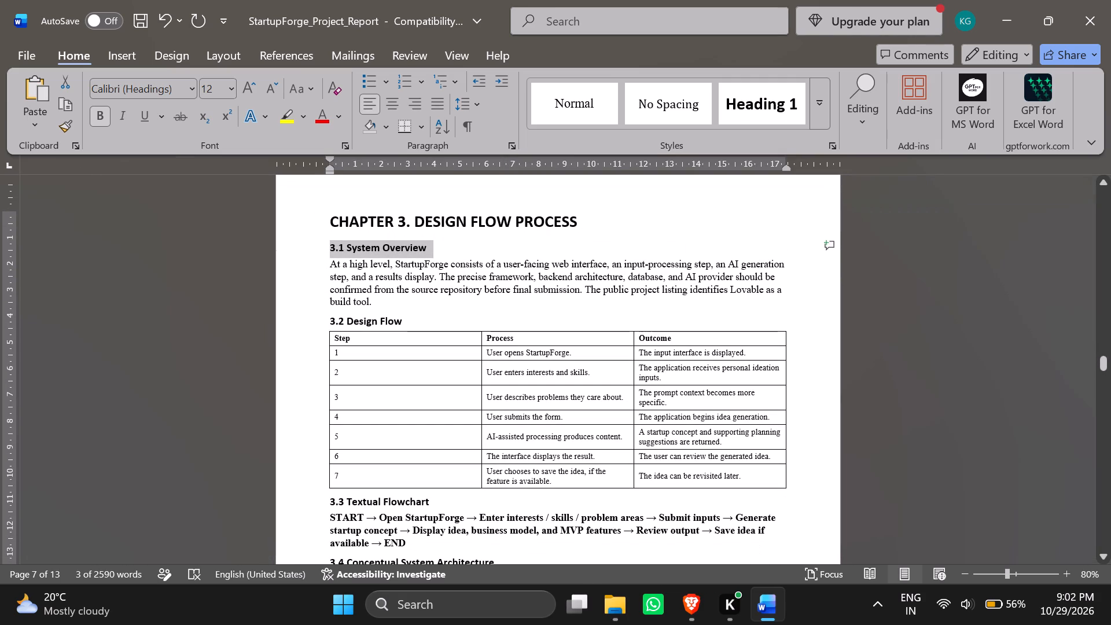
pyautogui.keyDown('ctrl'); pyautogui.moveTo(331, 321); pyautogui.dragTo(393, 315); pyautogui.keyUp('ctrl')
pyautogui.scroll(-2, 393, 315)
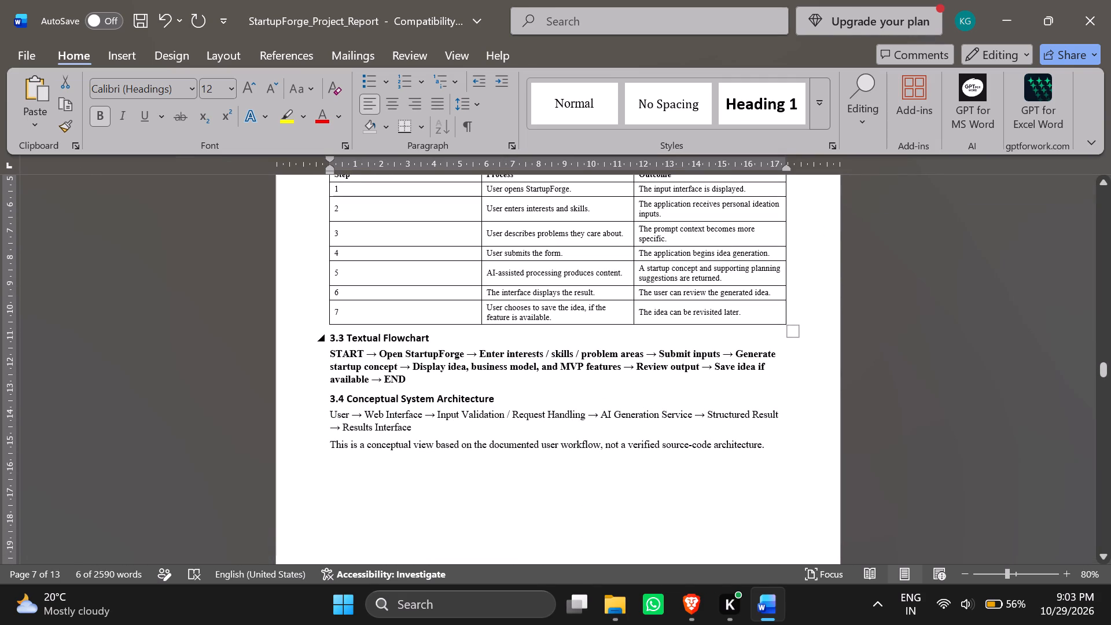
pyautogui.keyDown('ctrl'); pyautogui.moveTo(329, 335); pyautogui.dragTo(422, 337); pyautogui.keyUp('ctrl')
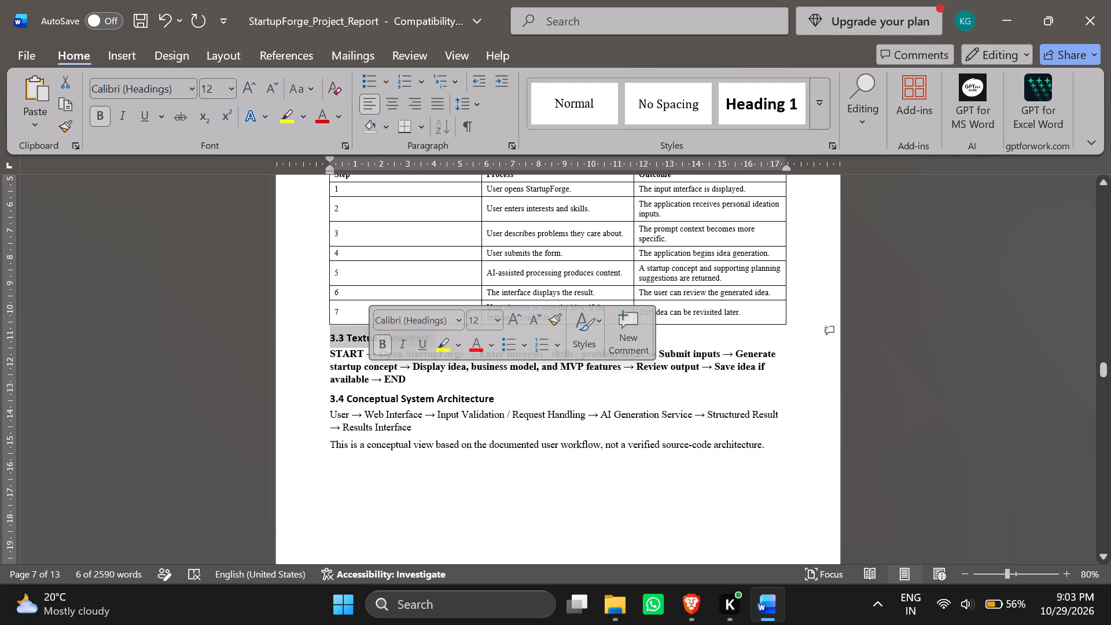
pyautogui.keyDown('ctrl'); pyautogui.moveTo(332, 397); pyautogui.dragTo(474, 397); pyautogui.keyUp('ctrl')
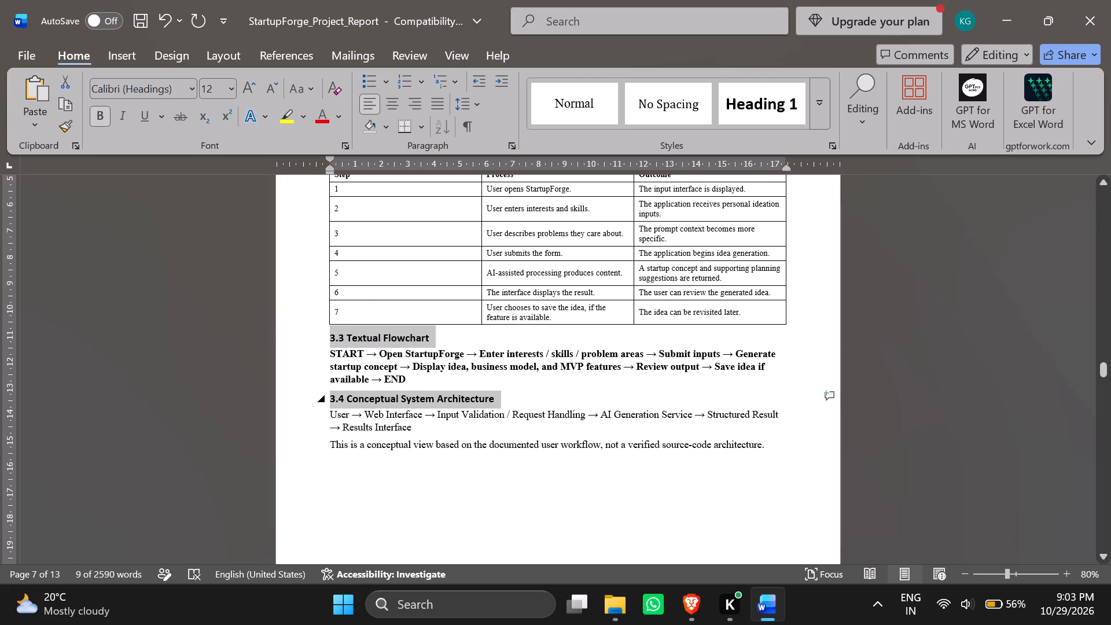
pyautogui.keyDown('ctrl'); pyautogui.moveTo(474, 397); pyautogui.dragTo(485, 397); pyautogui.keyUp('ctrl')
pyautogui.click(230, 90)
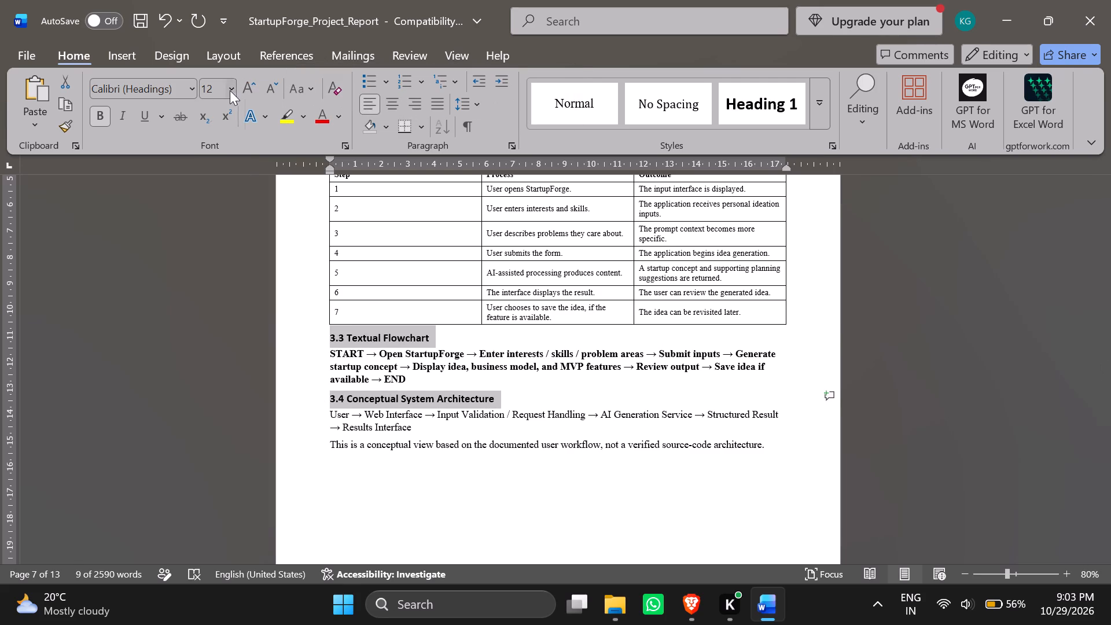
pyautogui.write('13')
pyautogui.press('Return')
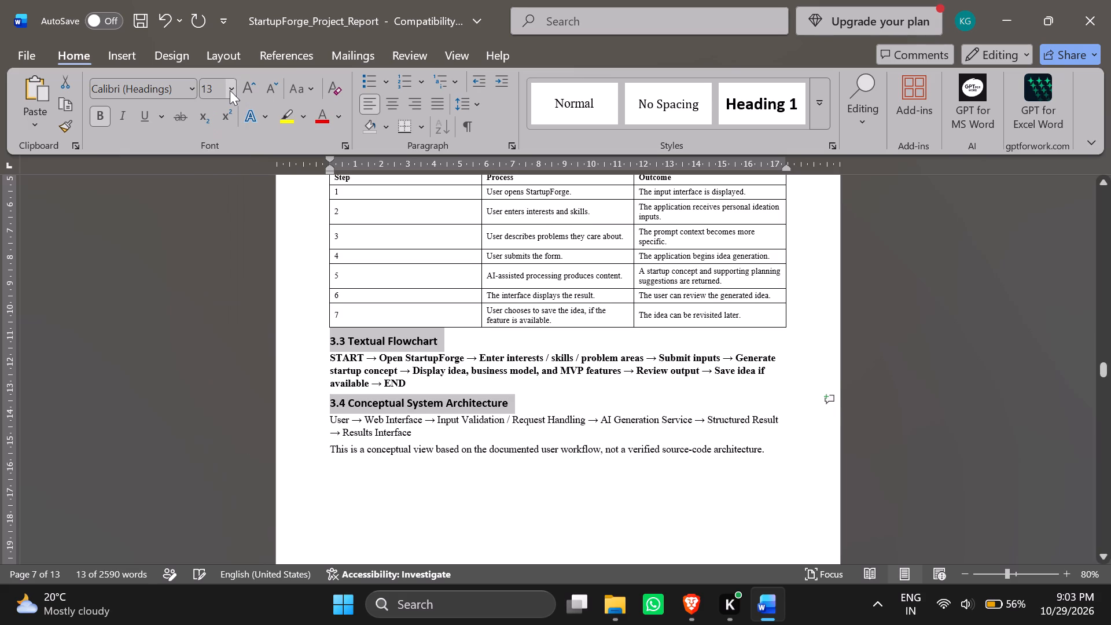
pyautogui.click(935, 302)
# Set the body text under 3.1 System Overview, 3.3 Textual Flowchart and 3.4 Conceptual System Architecture to font size 12.
pyautogui.scroll(2, 935, 302)
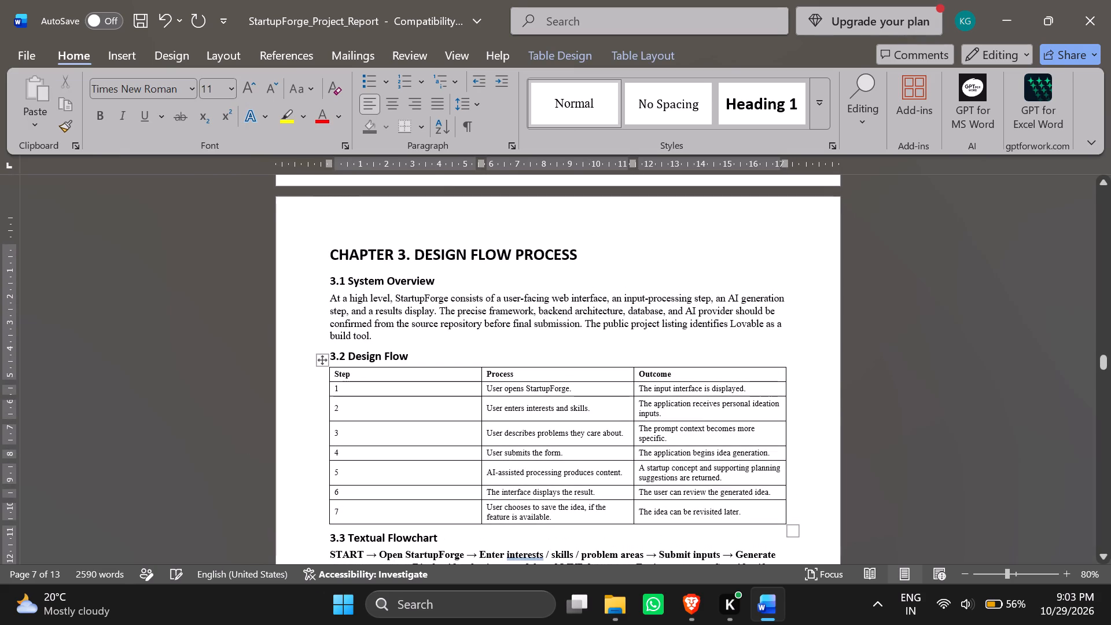
pyautogui.click(425, 254)
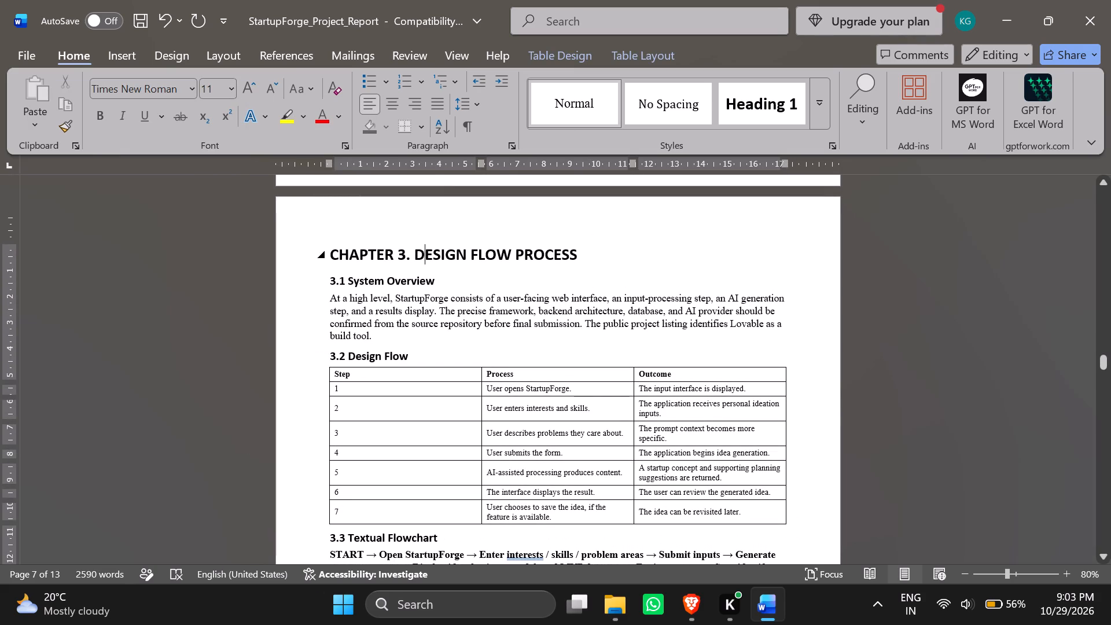
pyautogui.scroll(-1, 425, 254)
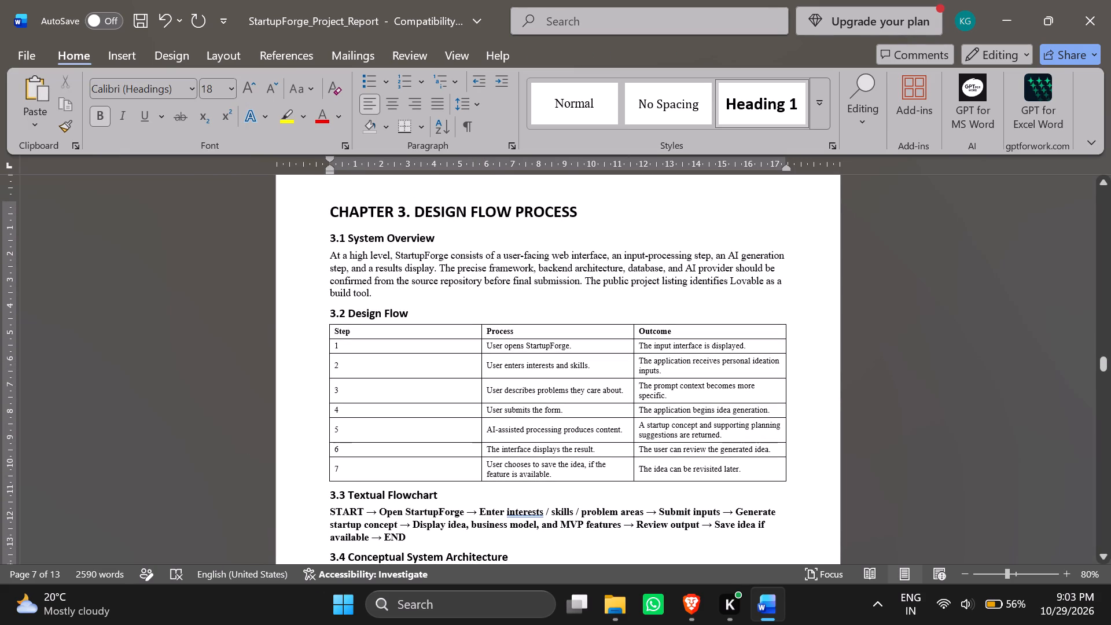
pyautogui.moveTo(328, 253); pyautogui.dragTo(379, 292)
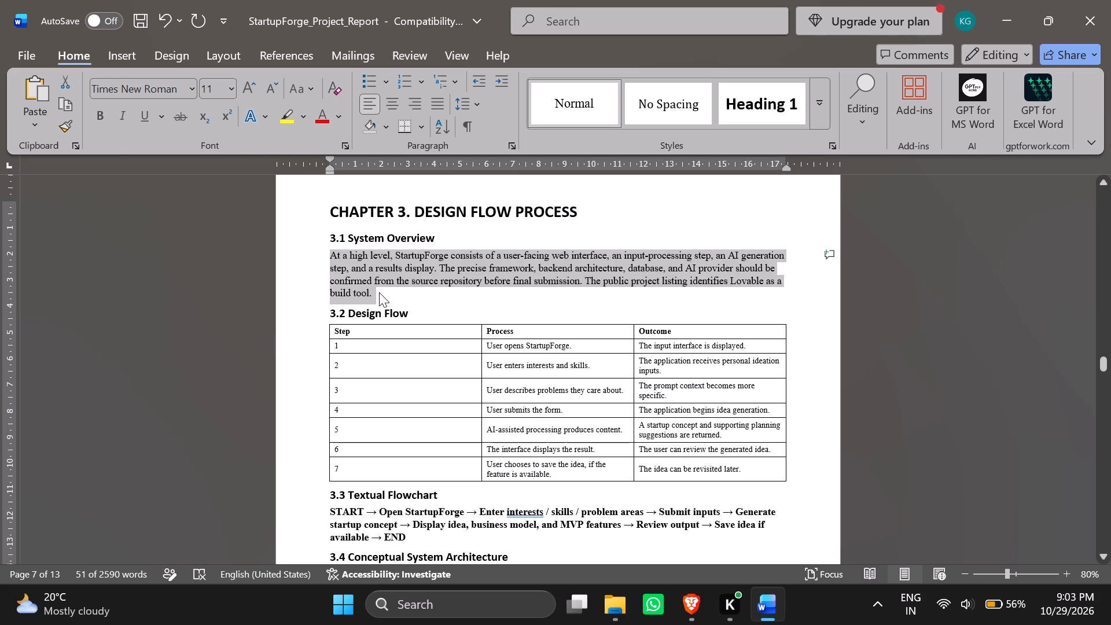
pyautogui.scroll(-2, 379, 292)
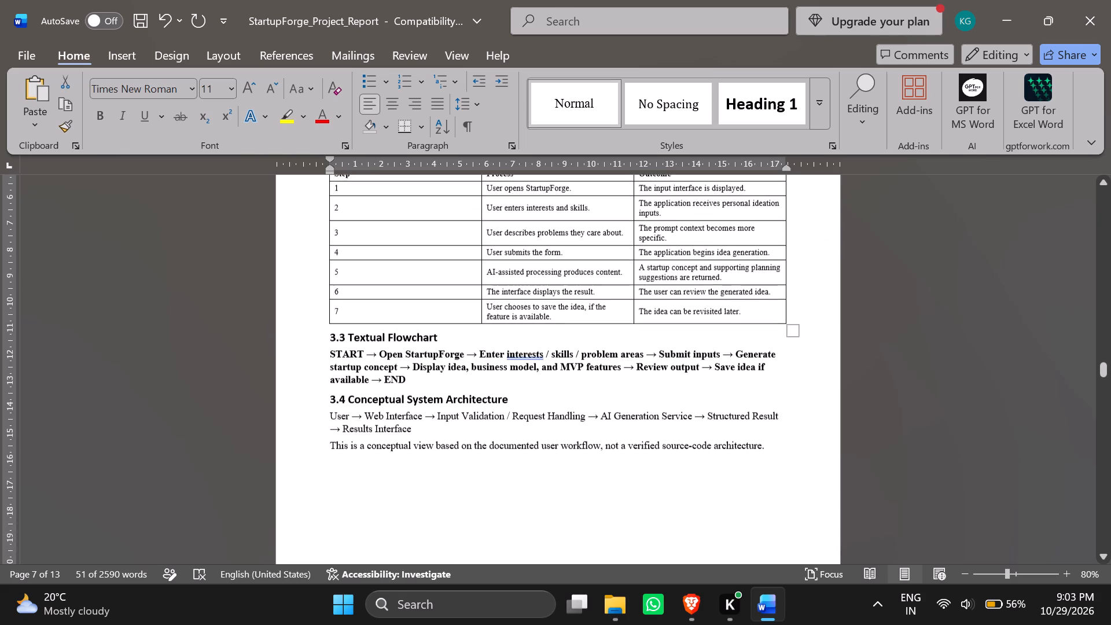
pyautogui.keyDown('ctrl'); pyautogui.moveTo(331, 346); pyautogui.dragTo(377, 359); pyautogui.keyUp('ctrl')
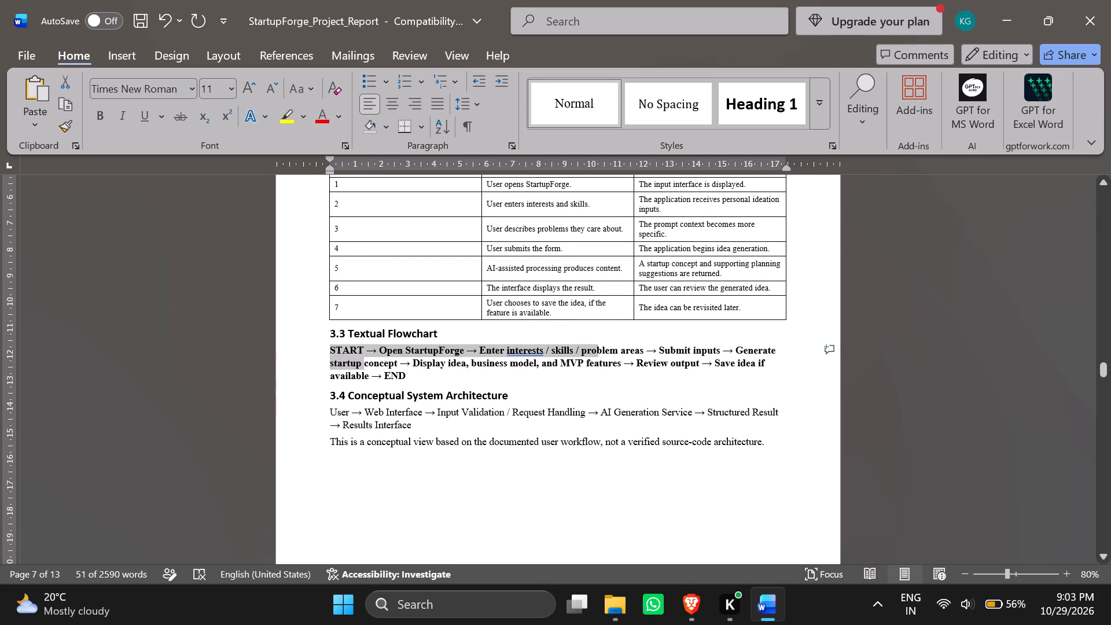
pyautogui.keyDown('ctrl'); pyautogui.moveTo(377, 359); pyautogui.dragTo(406, 373); pyautogui.keyUp('ctrl')
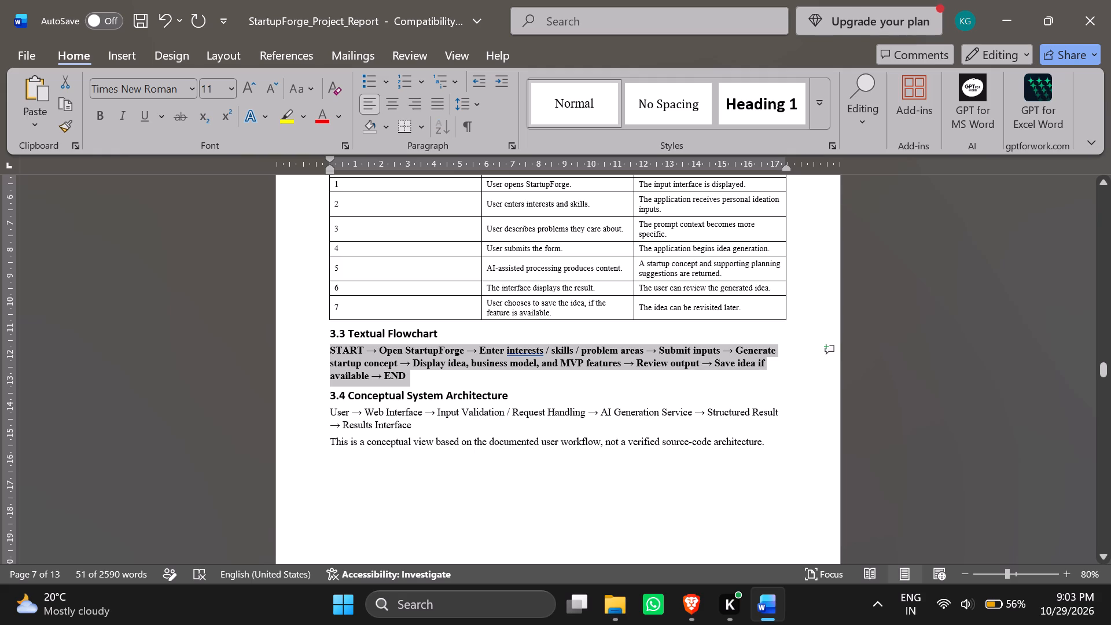
pyautogui.keyDown('ctrl'); pyautogui.moveTo(332, 411); pyautogui.dragTo(770, 440); pyautogui.keyUp('ctrl')
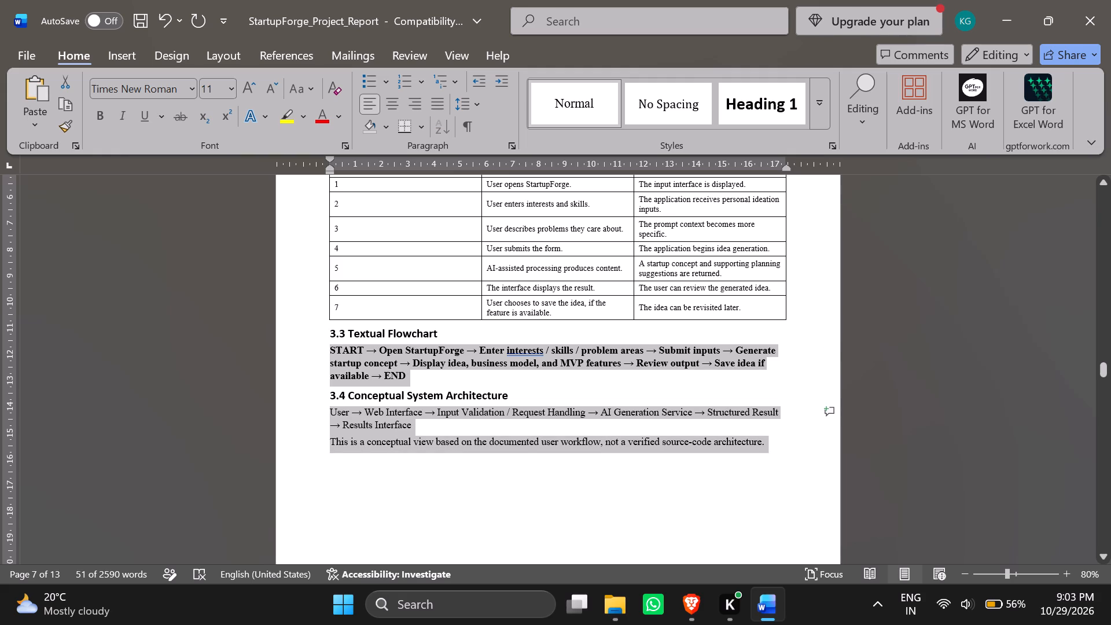
pyautogui.keyDown('ctrl'); pyautogui.moveTo(770, 440); pyautogui.dragTo(773, 440); pyautogui.keyUp('ctrl')
pyautogui.click(220, 90)
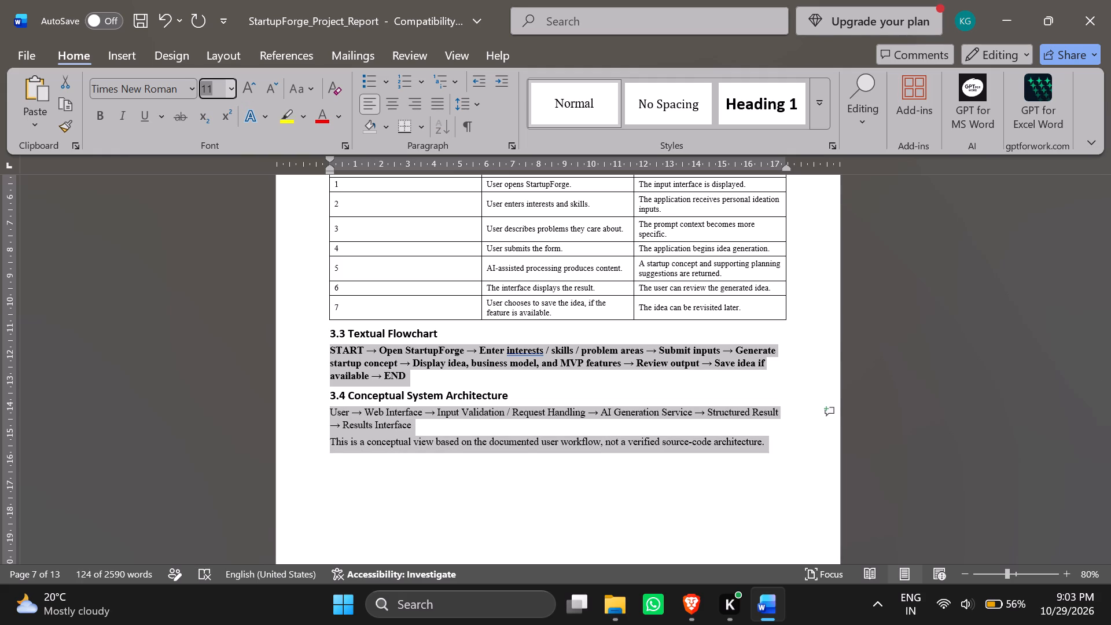
pyautogui.write('12')
pyautogui.press('Return')
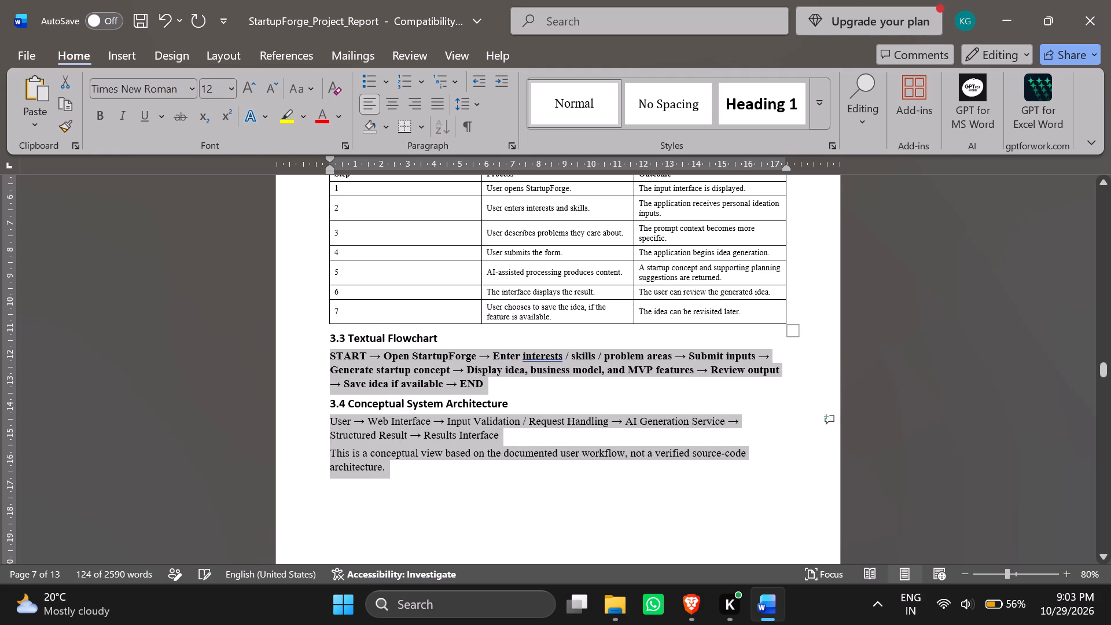
pyautogui.click(863, 304)
# Set all text in the Step, Process and Outcome table under 3.2 Design Flow to font size 10.
pyautogui.scroll(1, 863, 304)
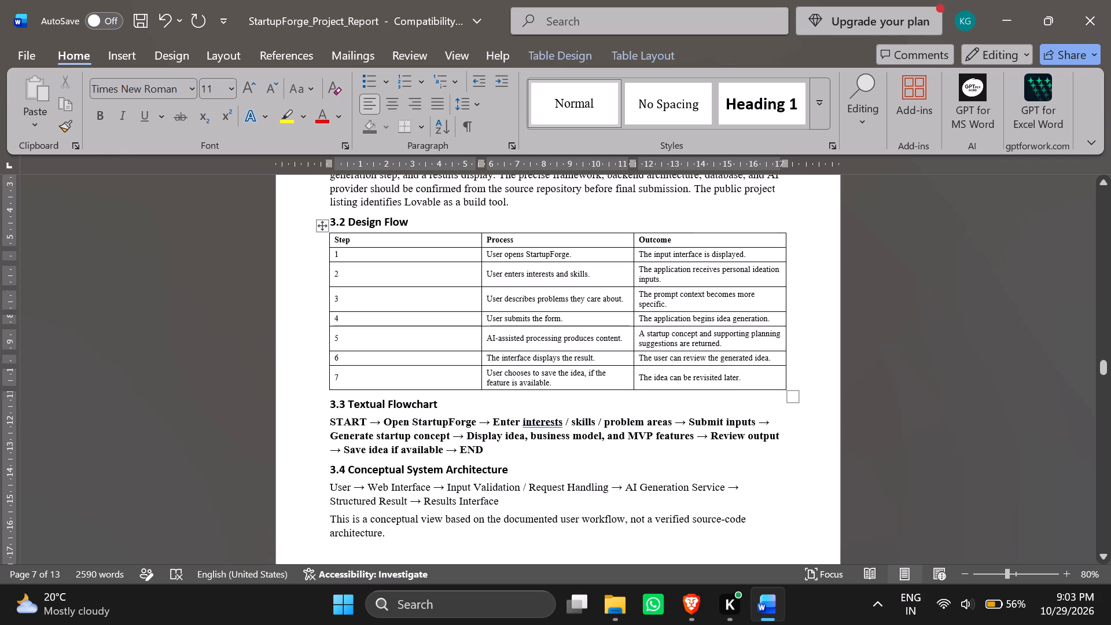
pyautogui.click(542, 304)
pyautogui.click(987, 285)
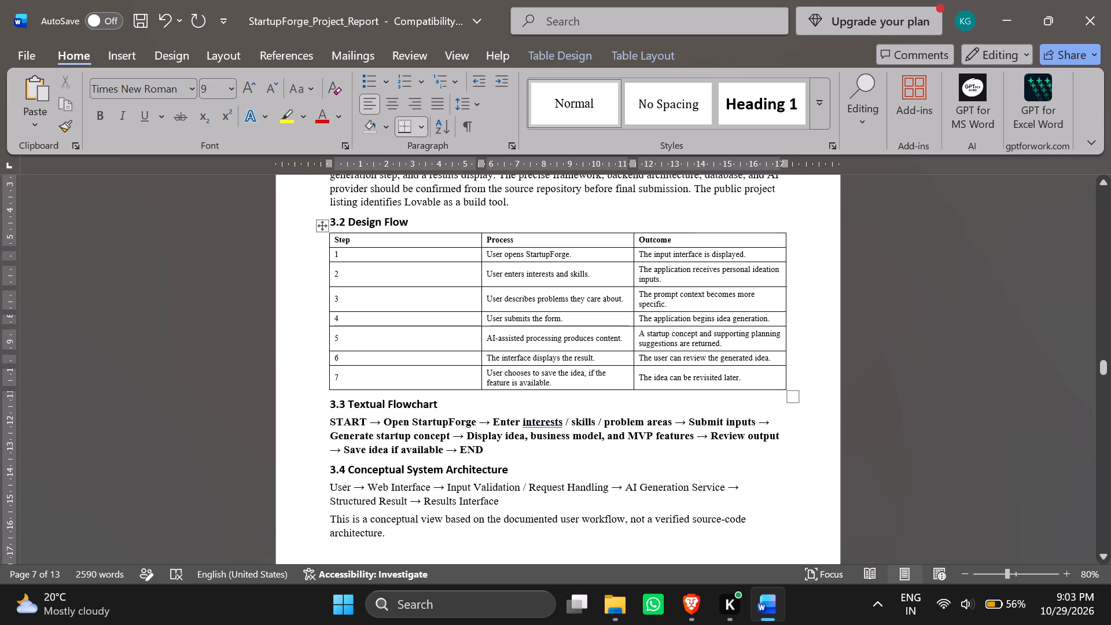
pyautogui.moveTo(334, 238); pyautogui.dragTo(751, 374)
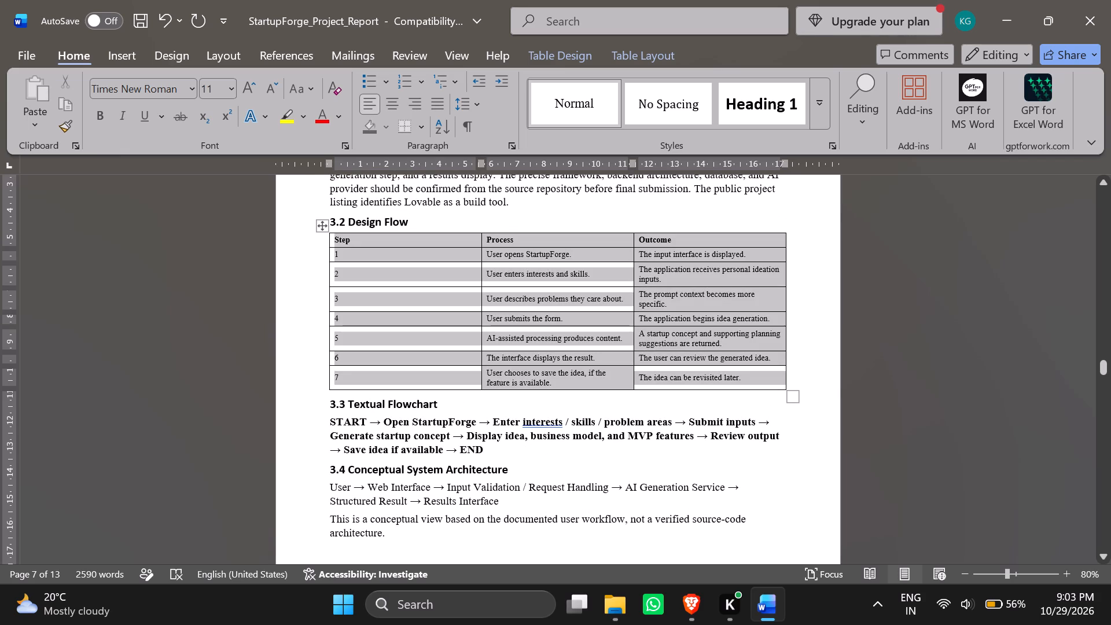
pyautogui.moveTo(751, 374); pyautogui.dragTo(756, 377)
pyautogui.click(233, 86)
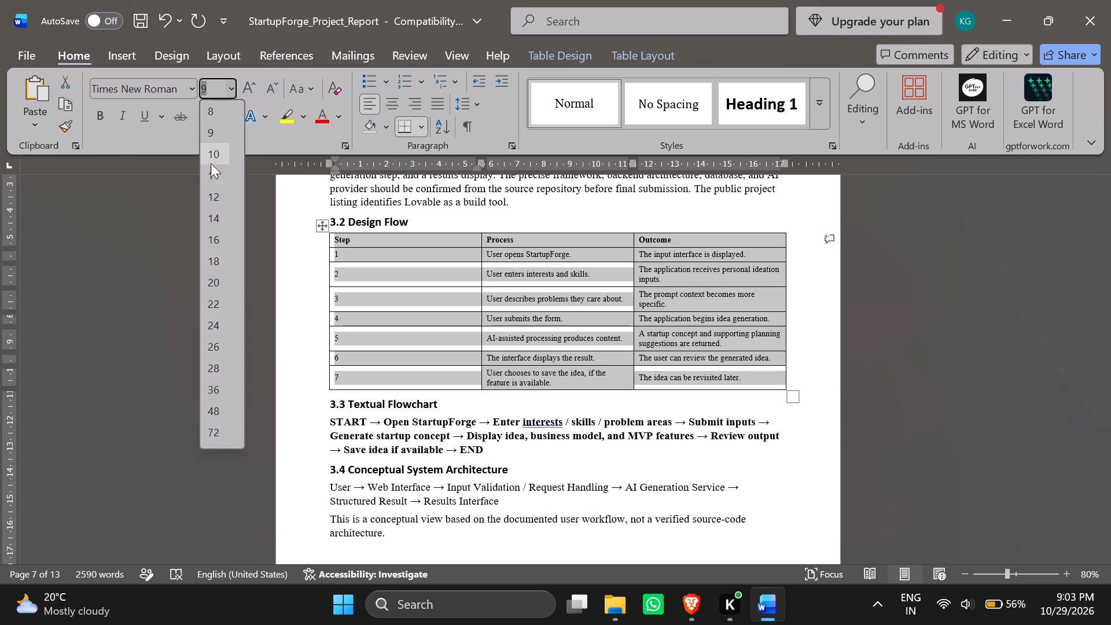
pyautogui.click(224, 146)
pyautogui.click(864, 345)
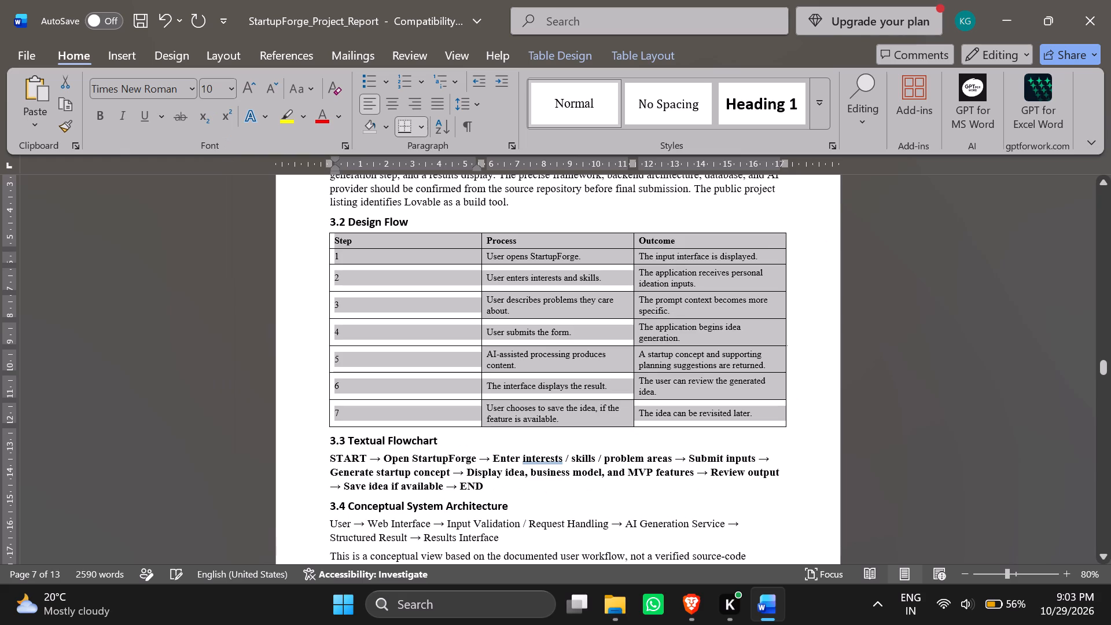
# Review the layout of Chapter 3, including its continued sections 3.5 to 3.7, and the 4.2 Test Cases table.
pyautogui.scroll(-2, 864, 345)
pyautogui.scroll(2, 864, 345)
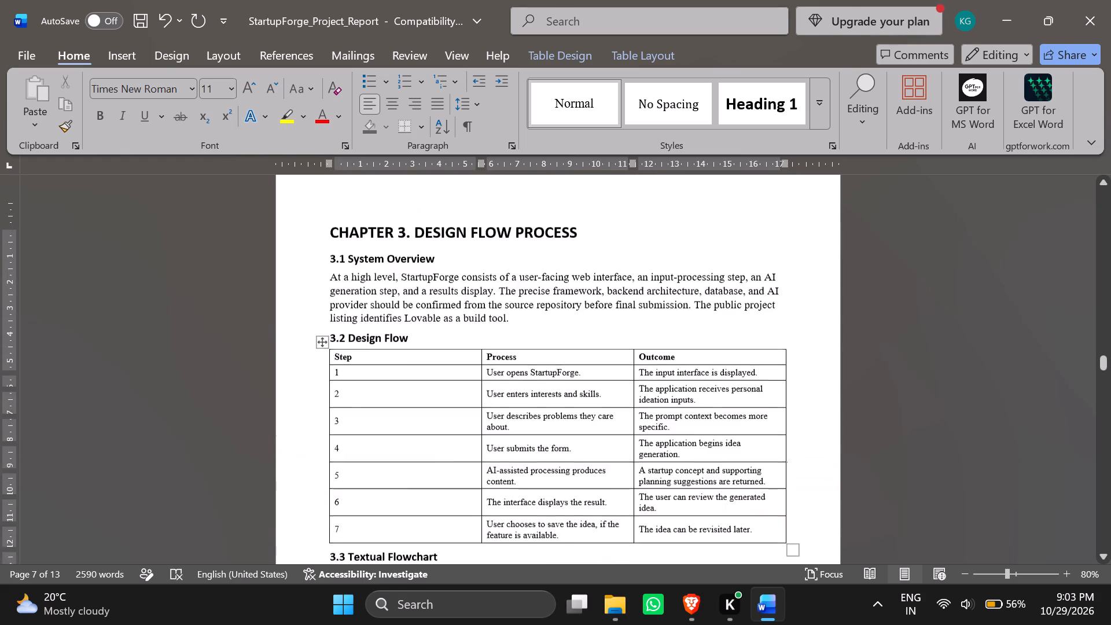
pyautogui.scroll(1, 864, 345)
pyautogui.scroll(-3, 864, 345)
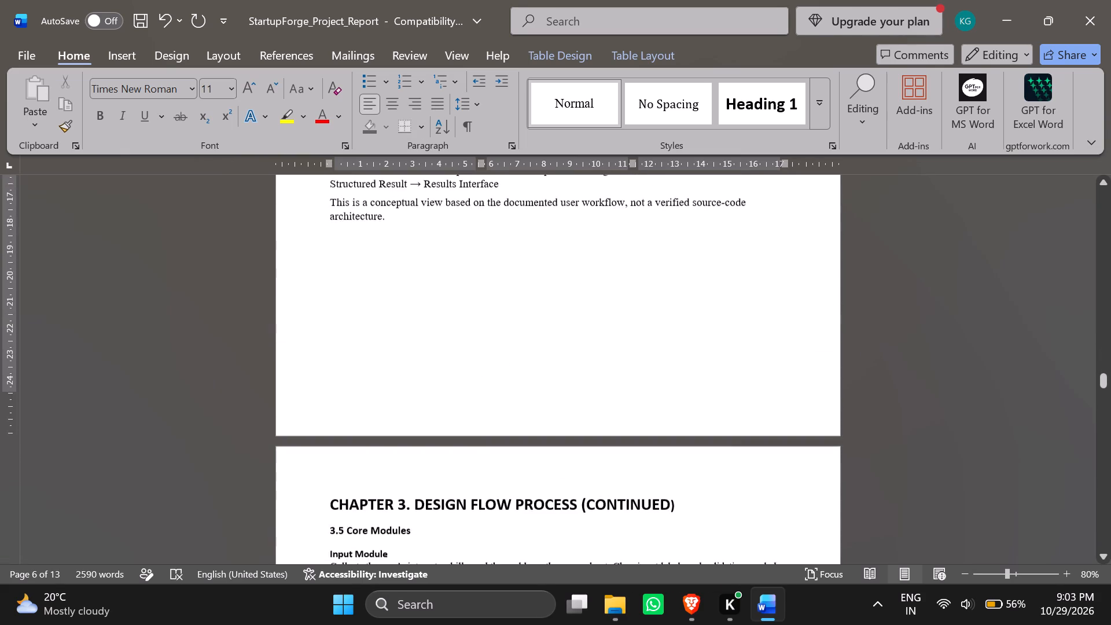
pyautogui.scroll(-3, 864, 345)
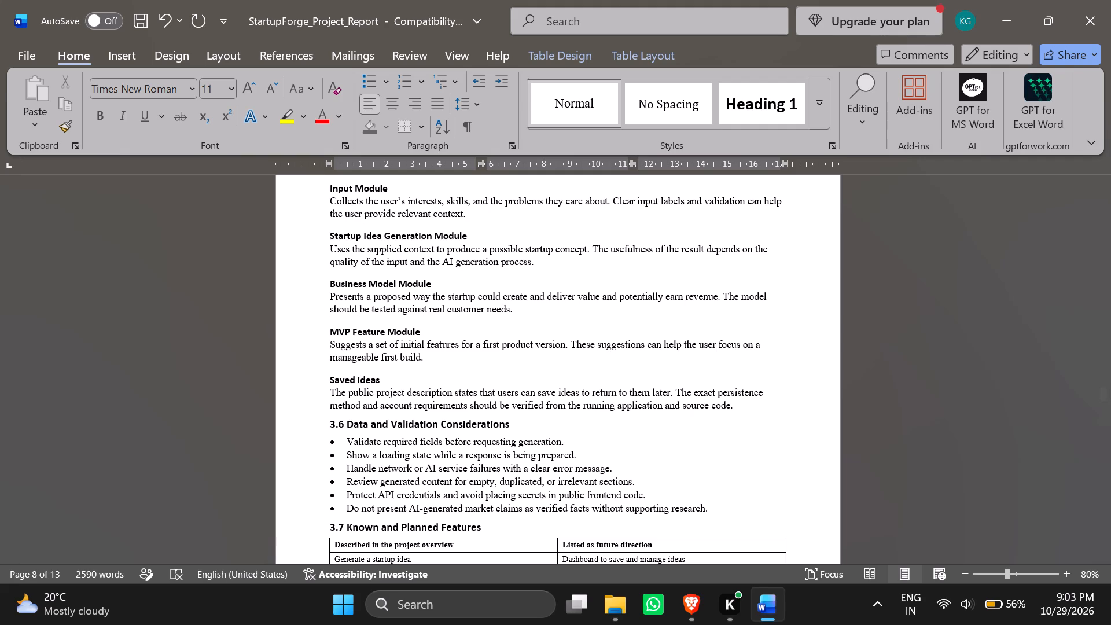
pyautogui.scroll(-2, 864, 345)
pyautogui.scroll(-1, 628, 369)
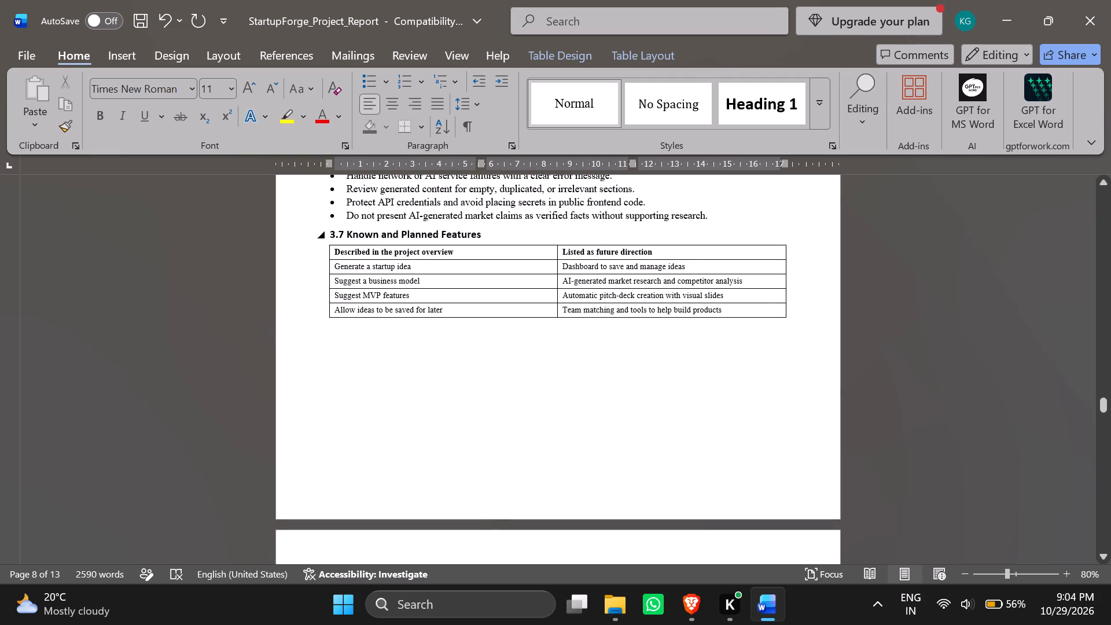
pyautogui.scroll(-5, 1062, 465)
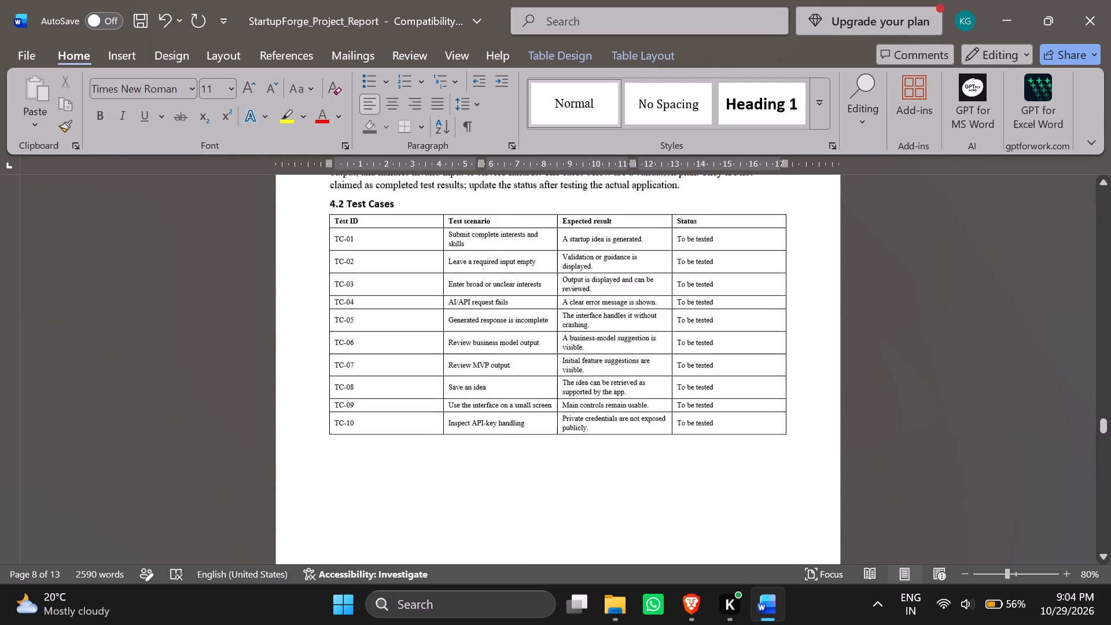
pyautogui.scroll(-2, 1062, 465)
pyautogui.scroll(10, 630, 370)
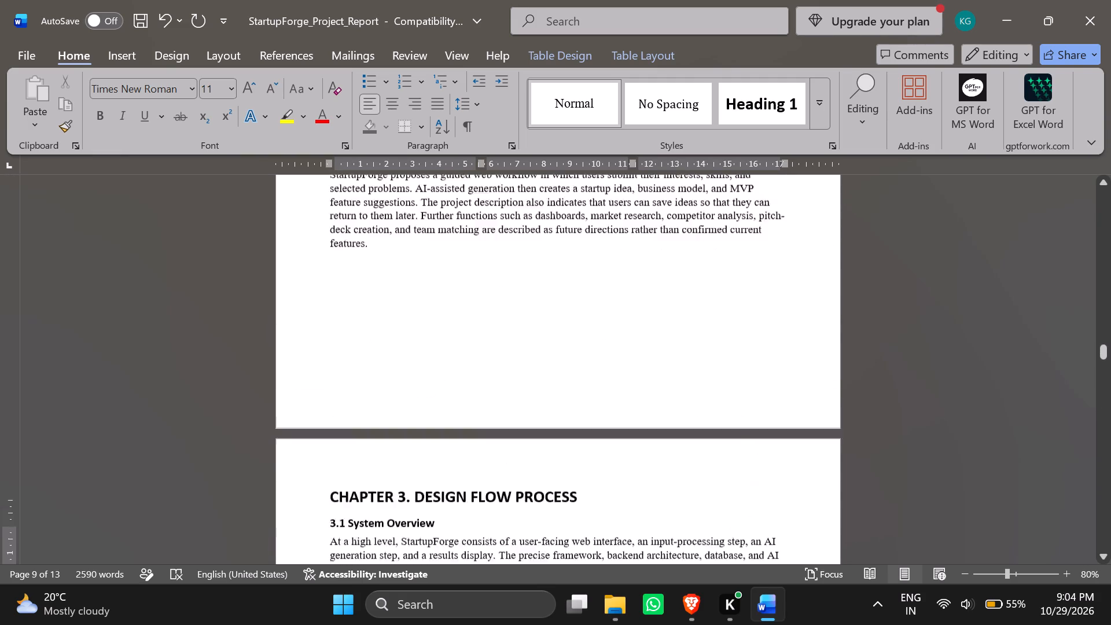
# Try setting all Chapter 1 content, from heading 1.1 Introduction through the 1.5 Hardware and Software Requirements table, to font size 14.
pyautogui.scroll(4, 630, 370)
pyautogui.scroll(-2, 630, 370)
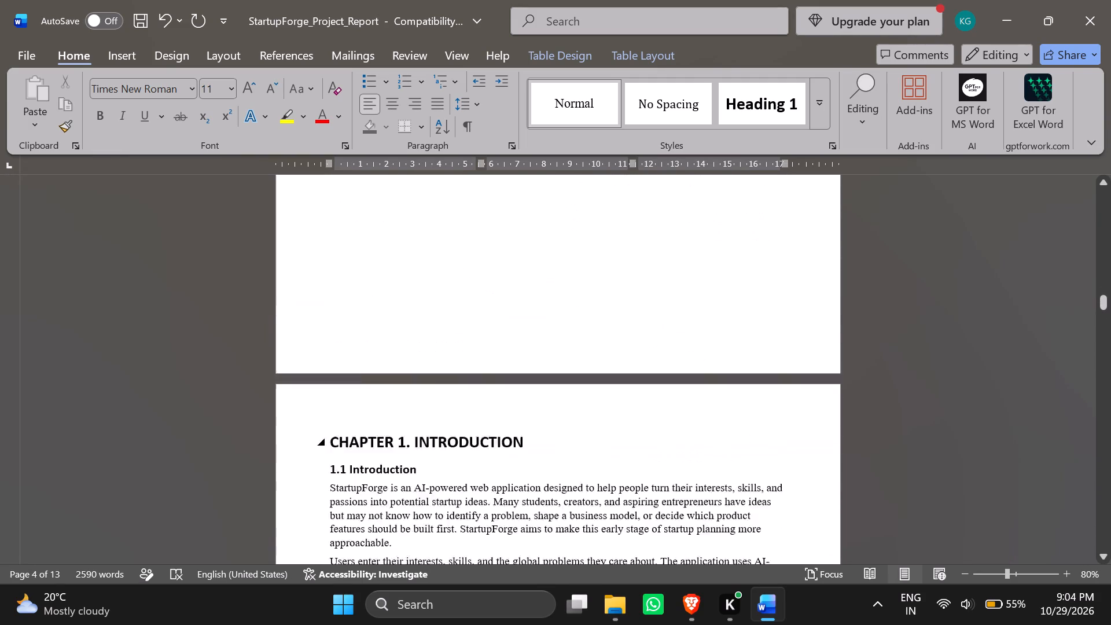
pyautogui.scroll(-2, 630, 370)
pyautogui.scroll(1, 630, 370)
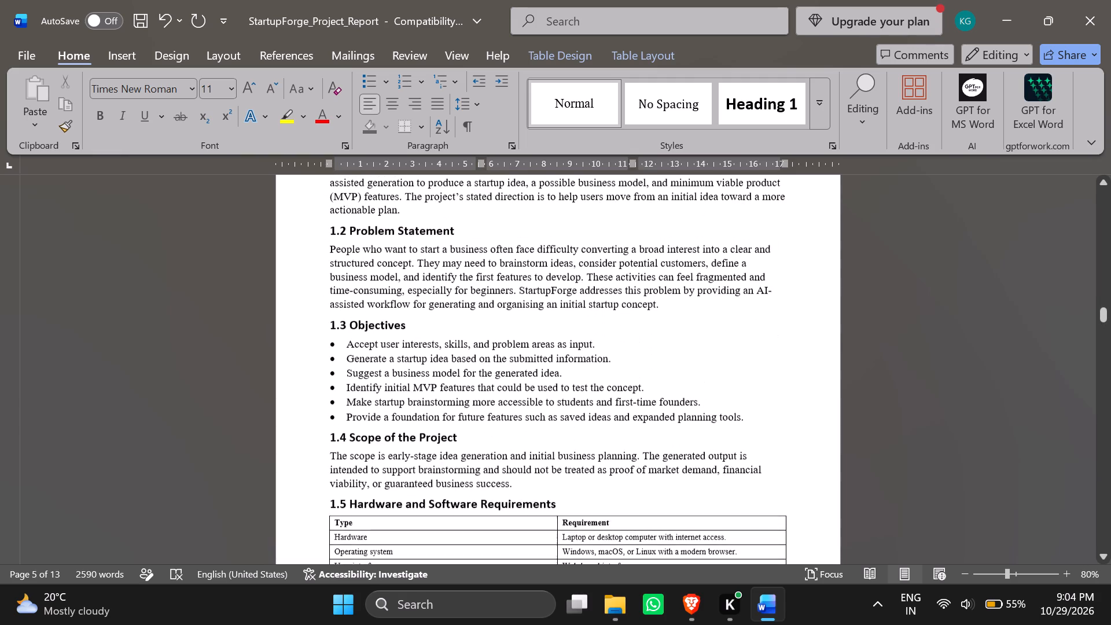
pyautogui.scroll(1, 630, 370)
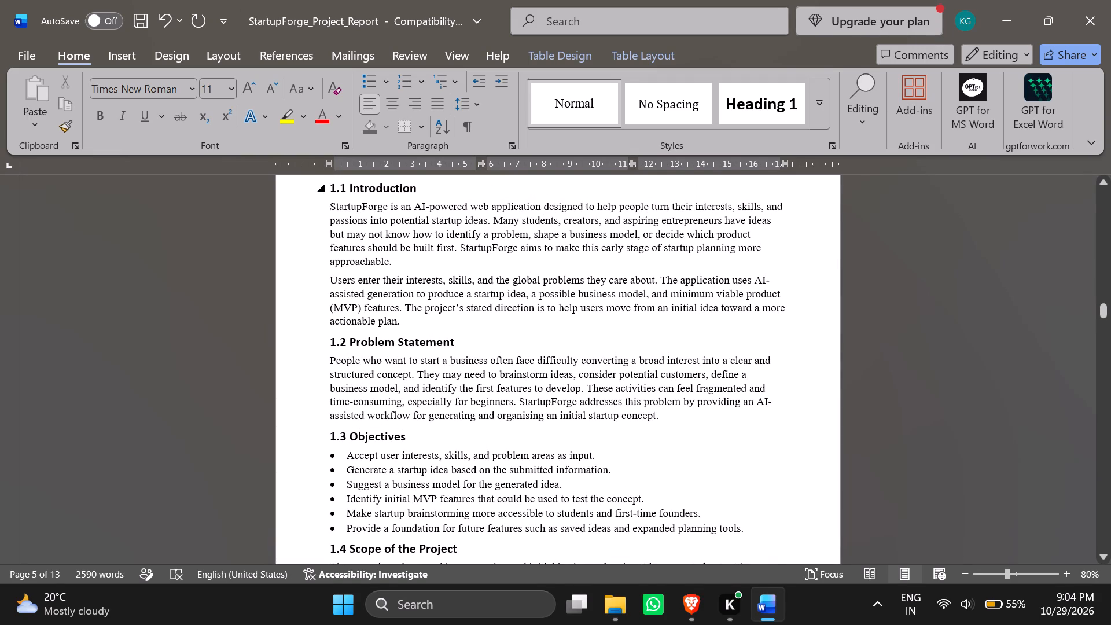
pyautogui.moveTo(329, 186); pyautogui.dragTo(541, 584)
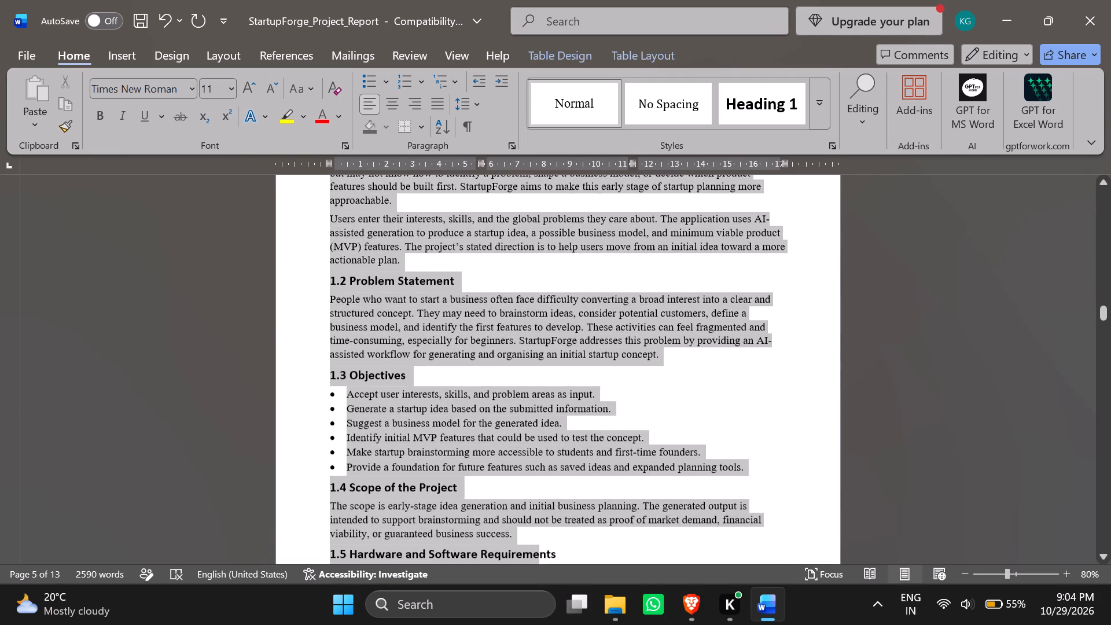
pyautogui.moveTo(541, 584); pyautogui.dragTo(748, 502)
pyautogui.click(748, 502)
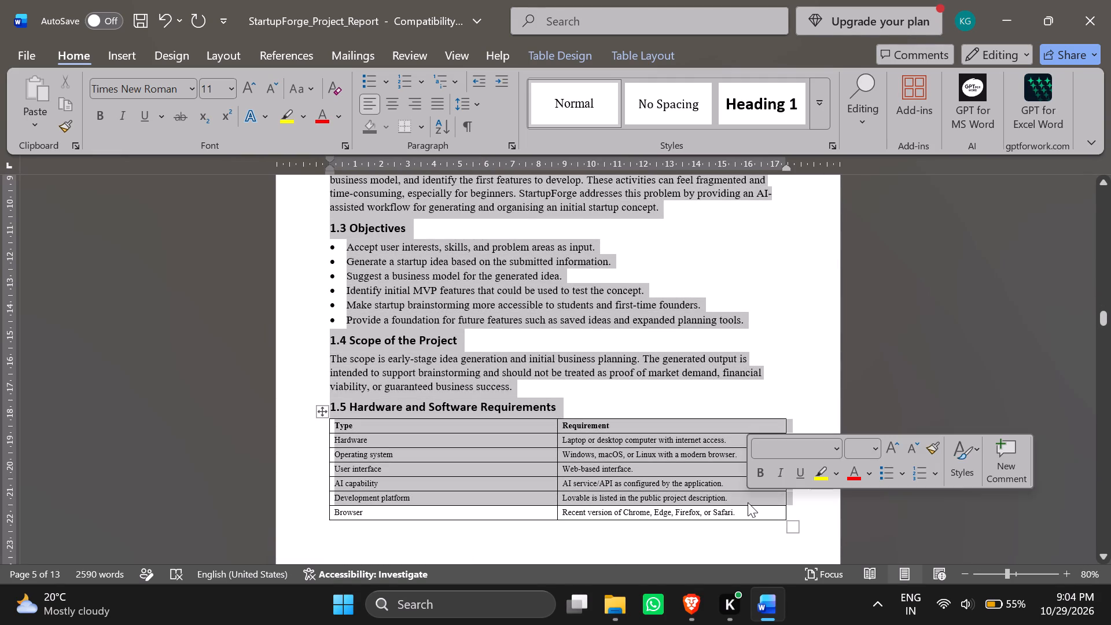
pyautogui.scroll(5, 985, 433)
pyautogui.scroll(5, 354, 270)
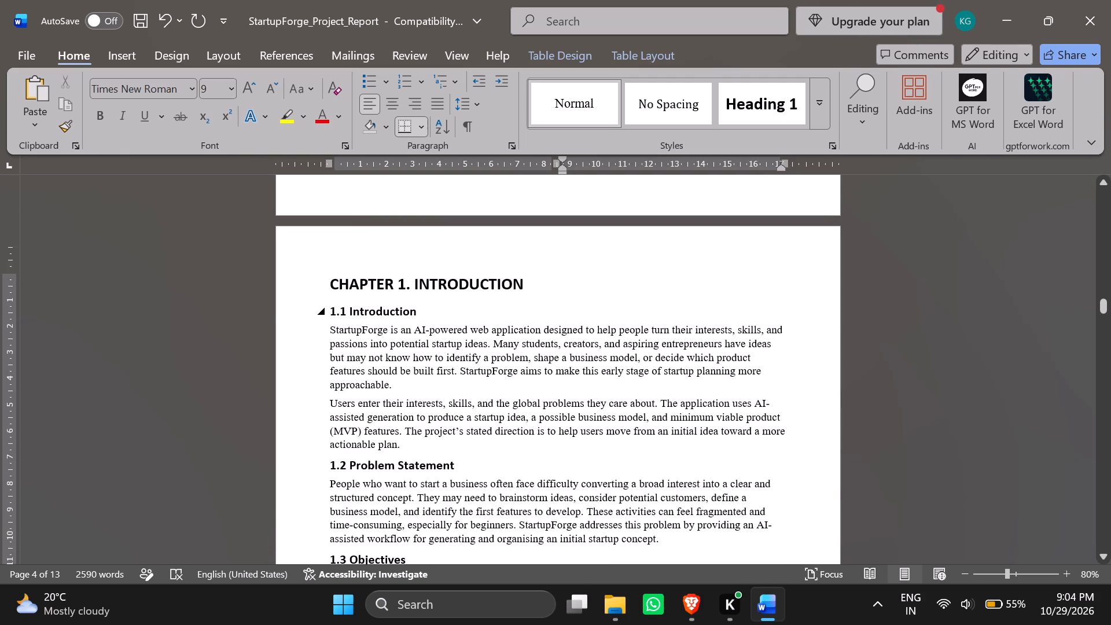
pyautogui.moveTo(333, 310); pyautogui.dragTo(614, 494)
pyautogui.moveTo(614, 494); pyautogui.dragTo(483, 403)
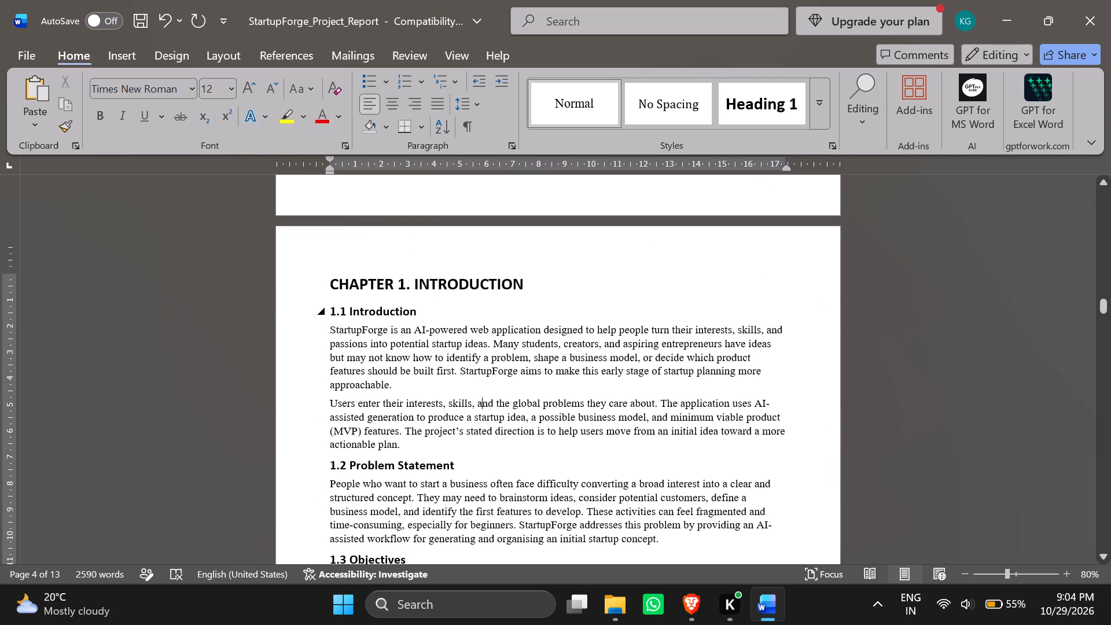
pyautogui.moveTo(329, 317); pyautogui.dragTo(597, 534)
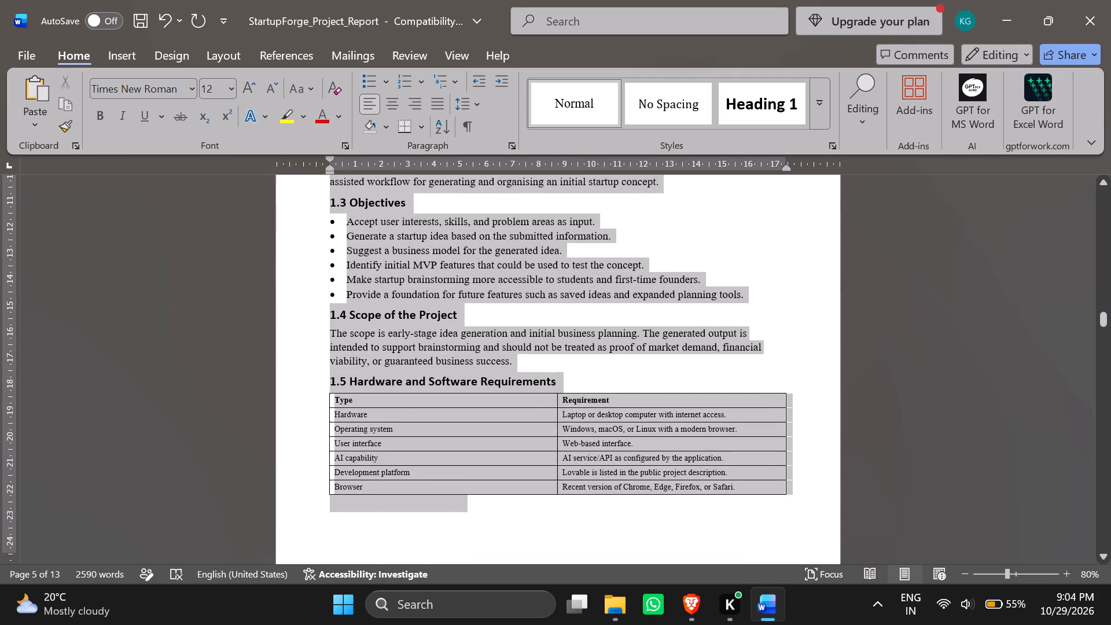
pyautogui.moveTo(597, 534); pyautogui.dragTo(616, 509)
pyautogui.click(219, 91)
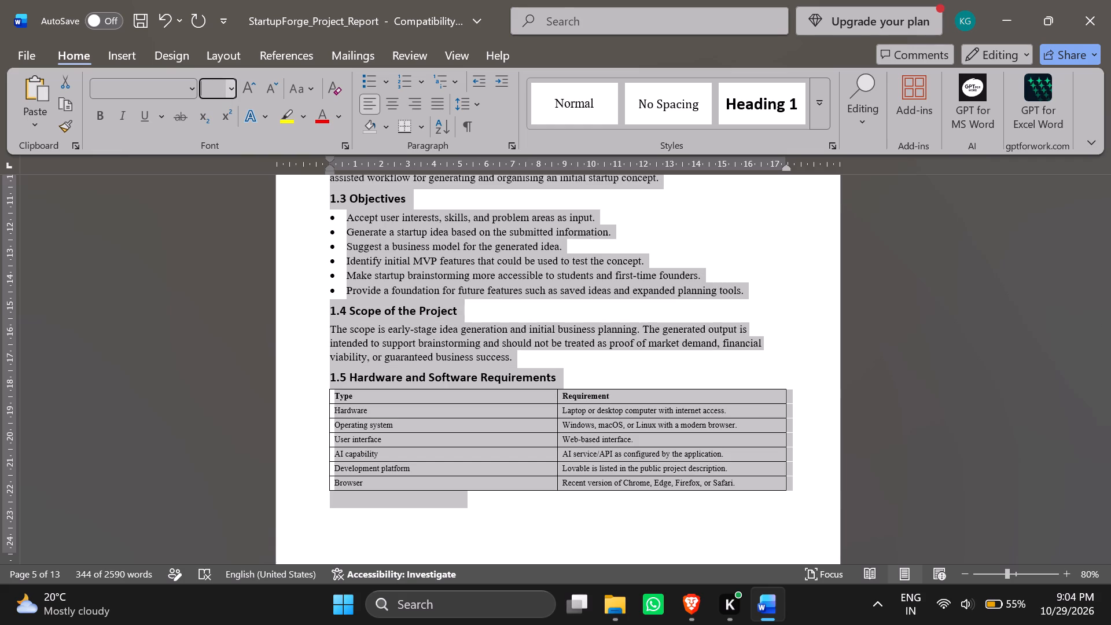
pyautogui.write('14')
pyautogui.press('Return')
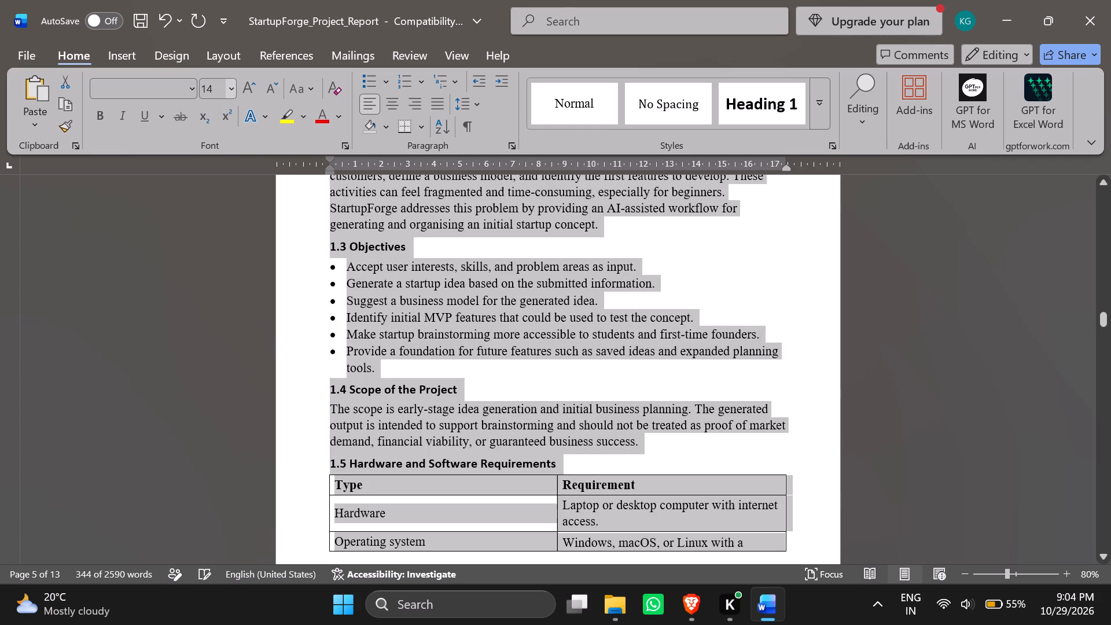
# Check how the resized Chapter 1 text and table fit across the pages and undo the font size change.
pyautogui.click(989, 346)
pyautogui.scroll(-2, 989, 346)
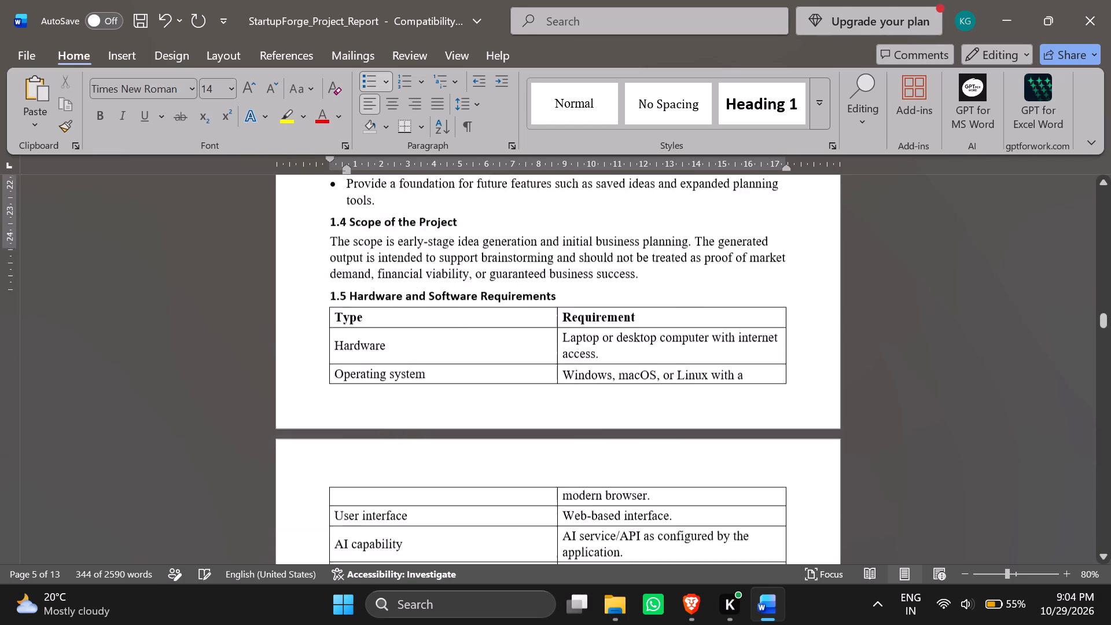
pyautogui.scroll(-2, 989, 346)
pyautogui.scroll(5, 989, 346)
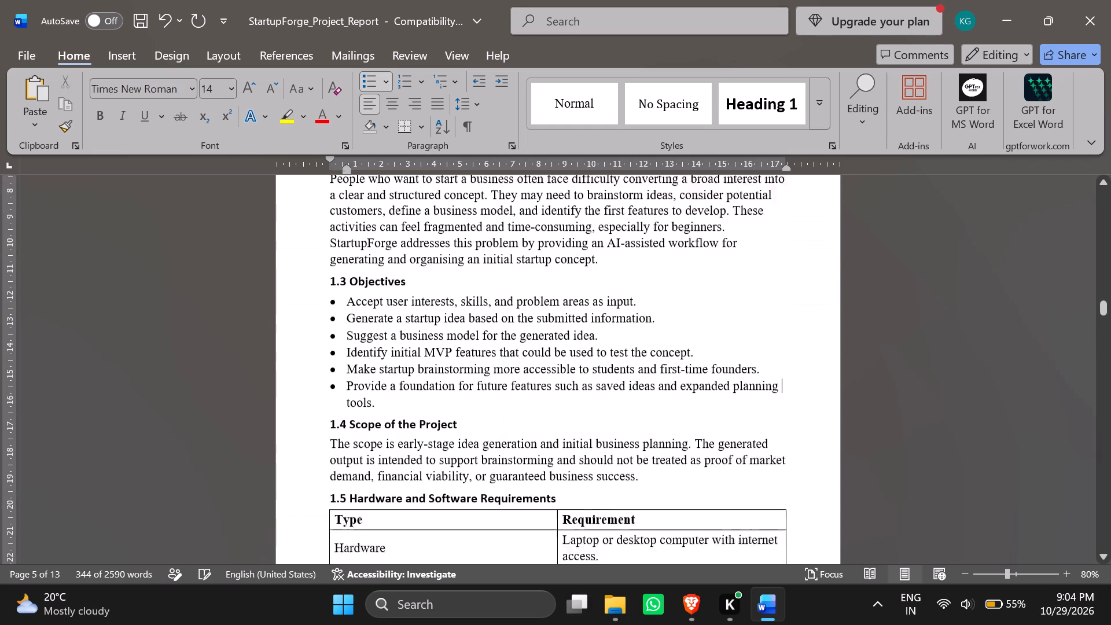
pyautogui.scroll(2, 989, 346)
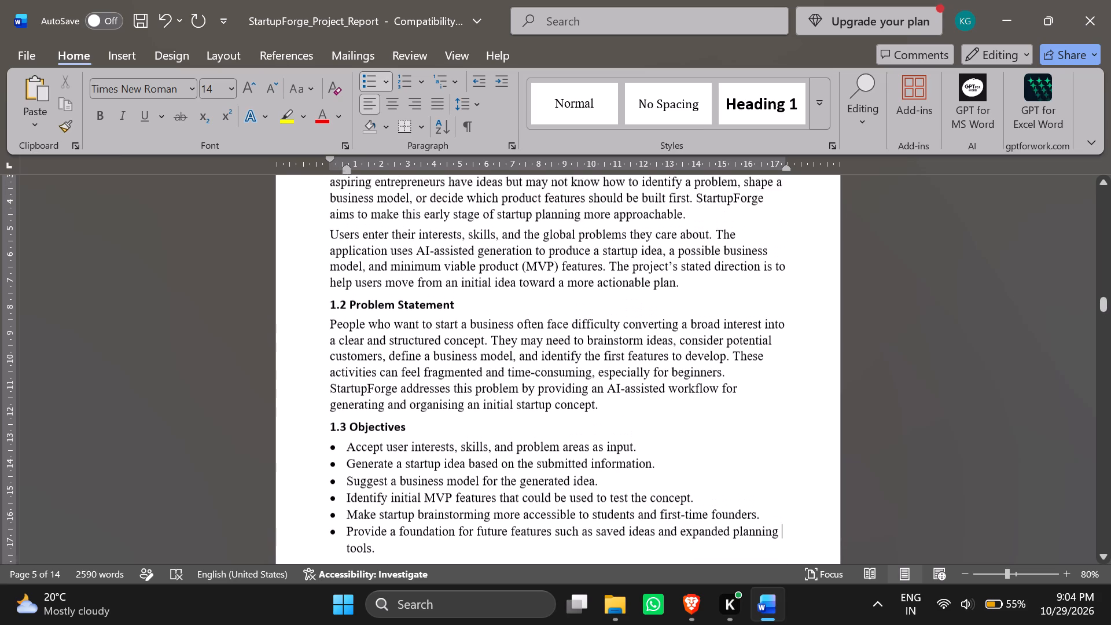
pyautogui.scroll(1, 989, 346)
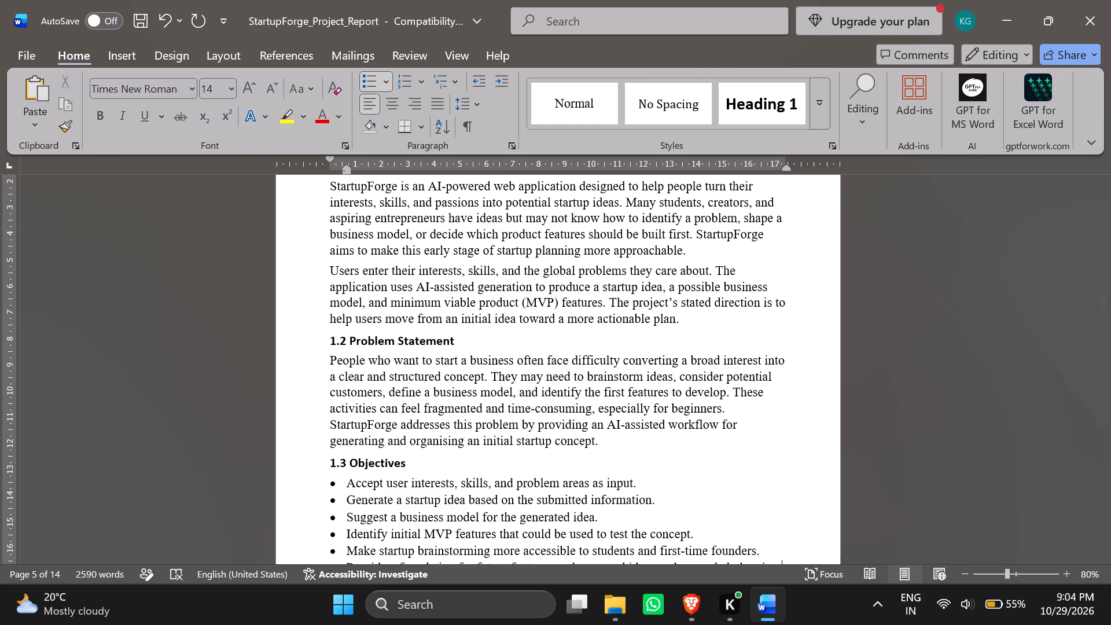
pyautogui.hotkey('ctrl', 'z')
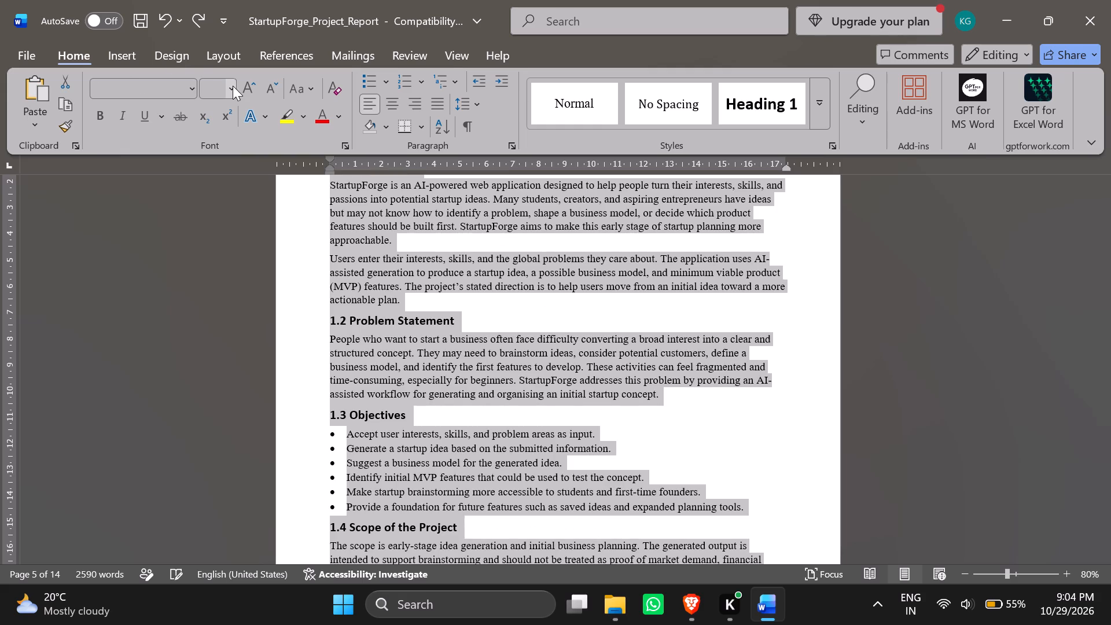
# Set all Chapter 1 content, from heading 1.1 Introduction through the 1.5 requirements table, to font size 13.
pyautogui.click(236, 86)
pyautogui.write('13')
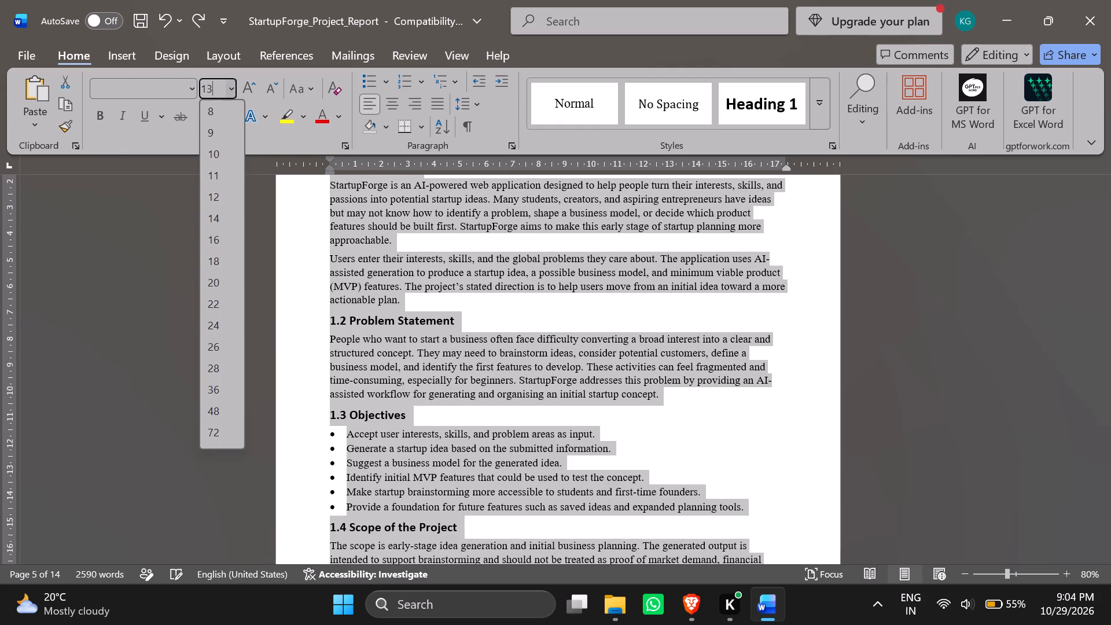
pyautogui.press('Return')
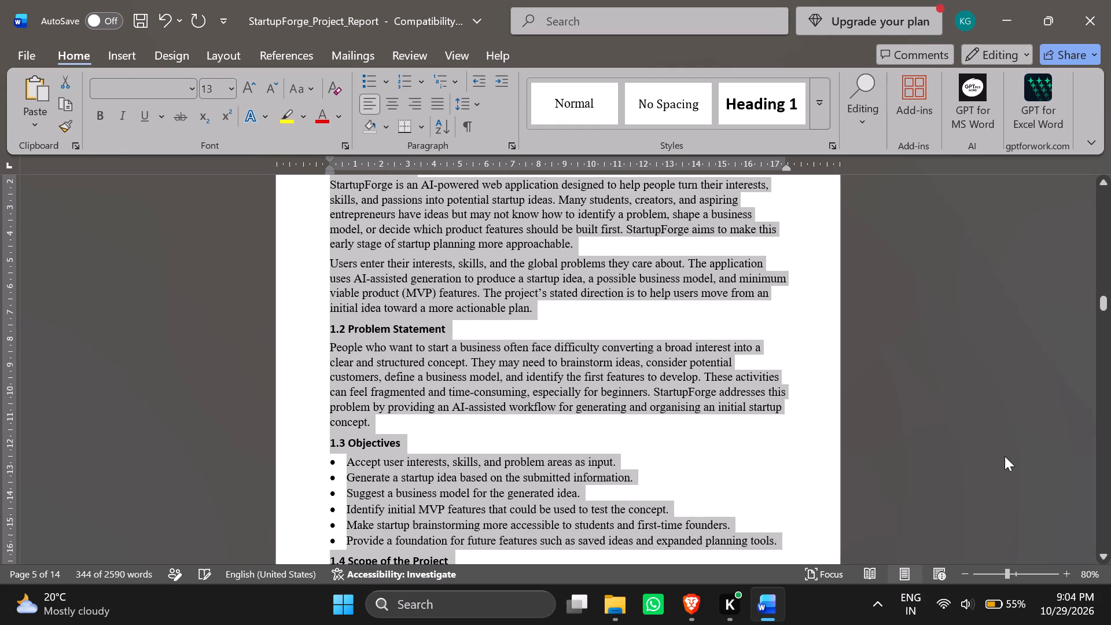
pyautogui.scroll(-1, 1005, 456)
pyautogui.click(1005, 456)
pyautogui.scroll(-3, 1005, 456)
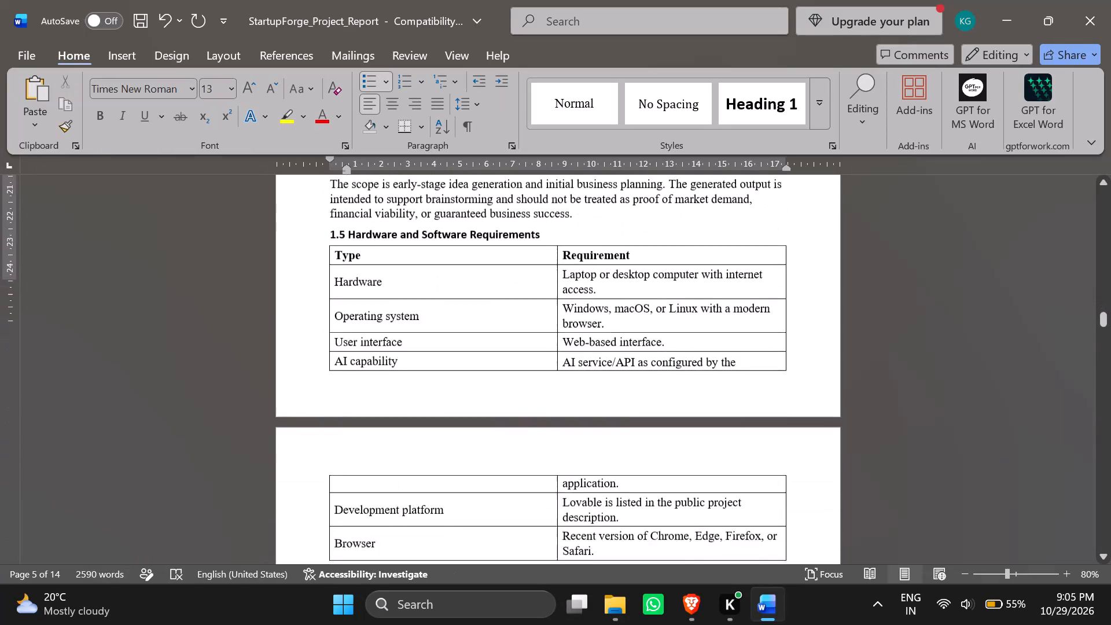
pyautogui.scroll(-1, 1005, 456)
pyautogui.scroll(8, 1005, 456)
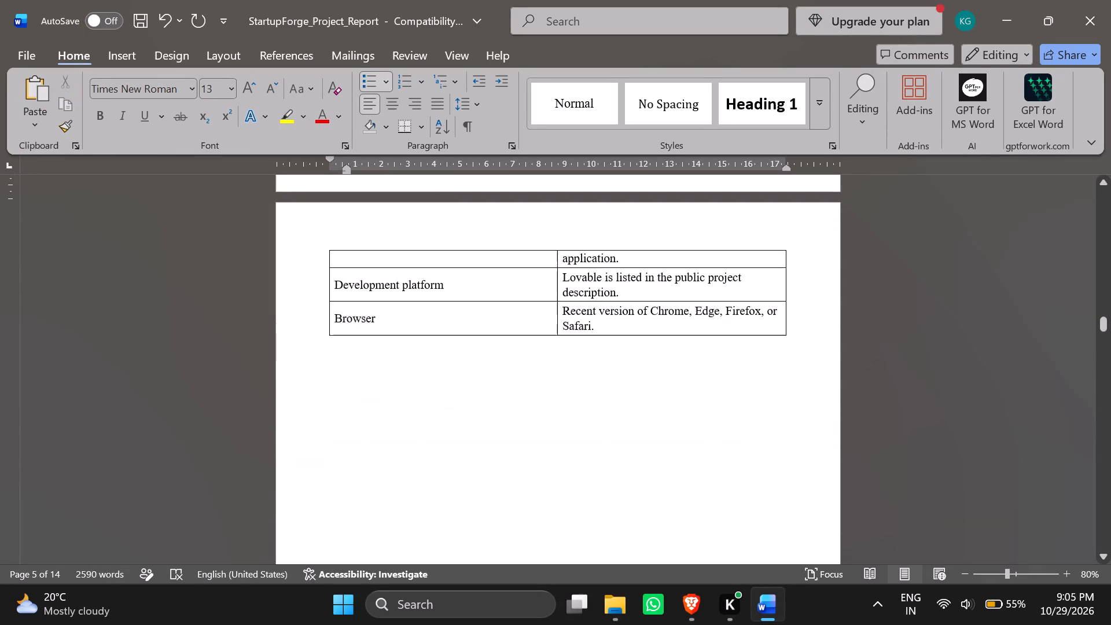
# Delete the second paragraph under 1.1 Introduction, the one beginning "Users enter their interests, skills".
pyautogui.scroll(3, 1005, 456)
pyautogui.scroll(-1, 1005, 456)
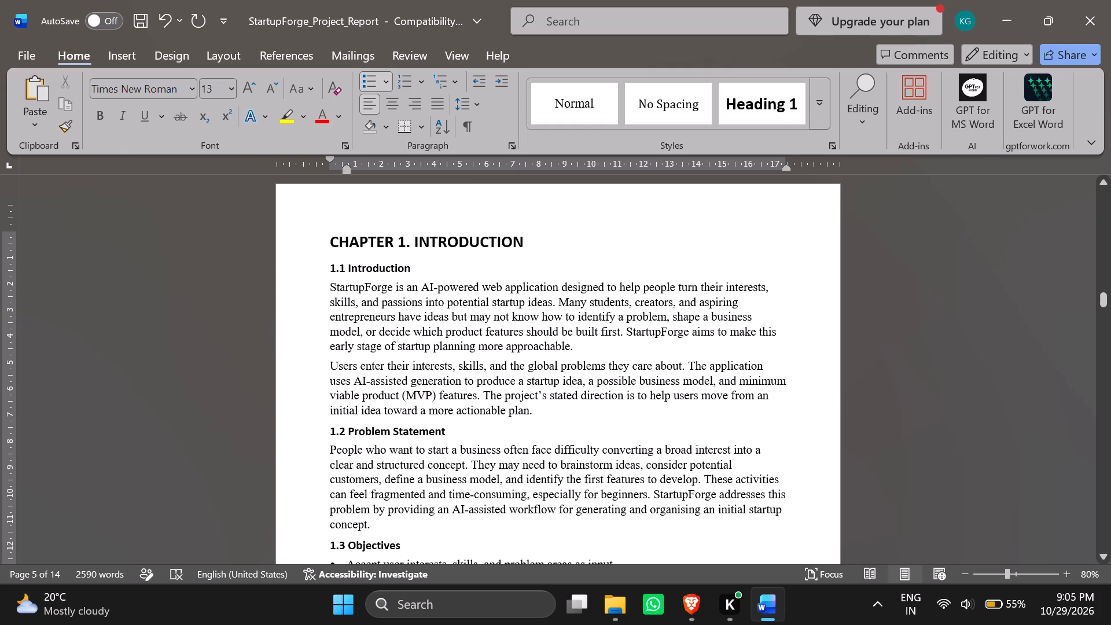
pyautogui.scroll(-1, 447, 404)
pyautogui.moveTo(334, 361); pyautogui.dragTo(505, 383)
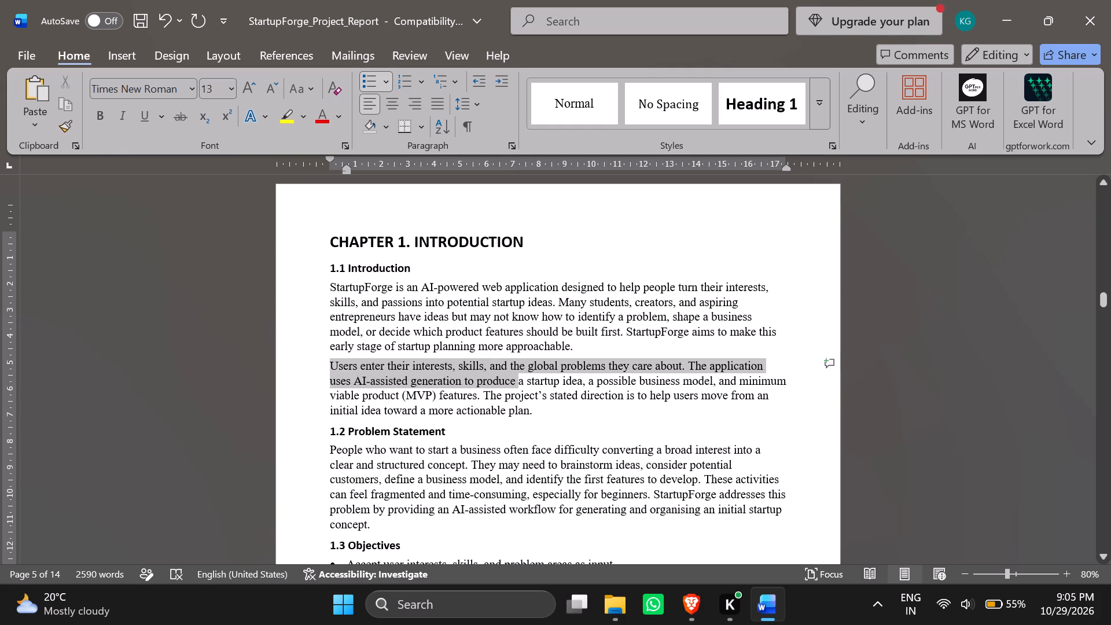
pyautogui.moveTo(505, 383); pyautogui.dragTo(538, 409)
pyautogui.press('BackSpace')
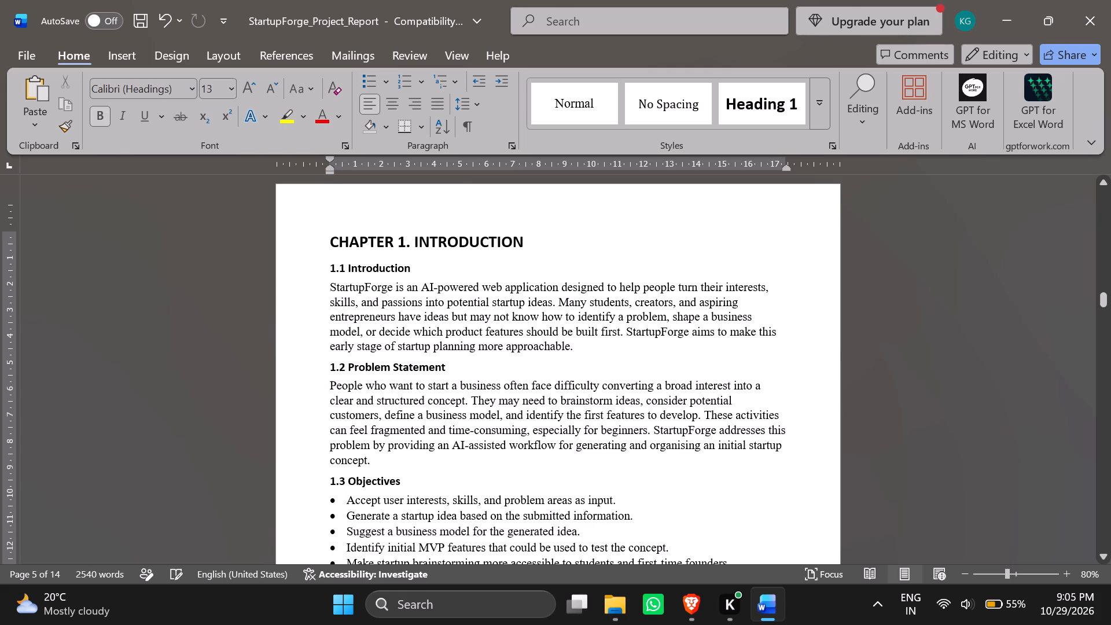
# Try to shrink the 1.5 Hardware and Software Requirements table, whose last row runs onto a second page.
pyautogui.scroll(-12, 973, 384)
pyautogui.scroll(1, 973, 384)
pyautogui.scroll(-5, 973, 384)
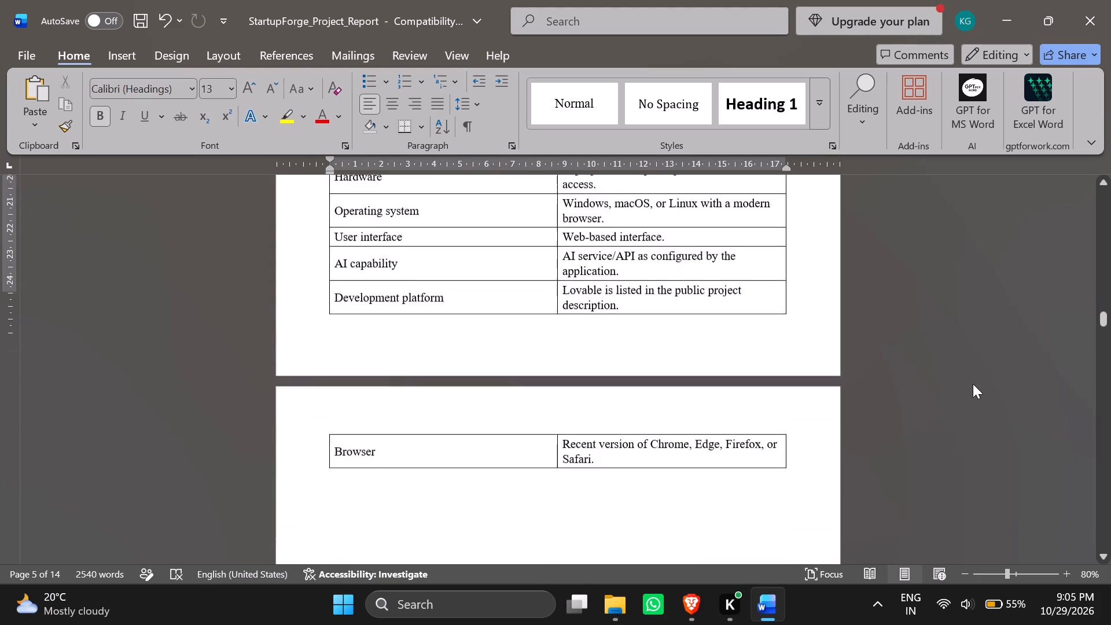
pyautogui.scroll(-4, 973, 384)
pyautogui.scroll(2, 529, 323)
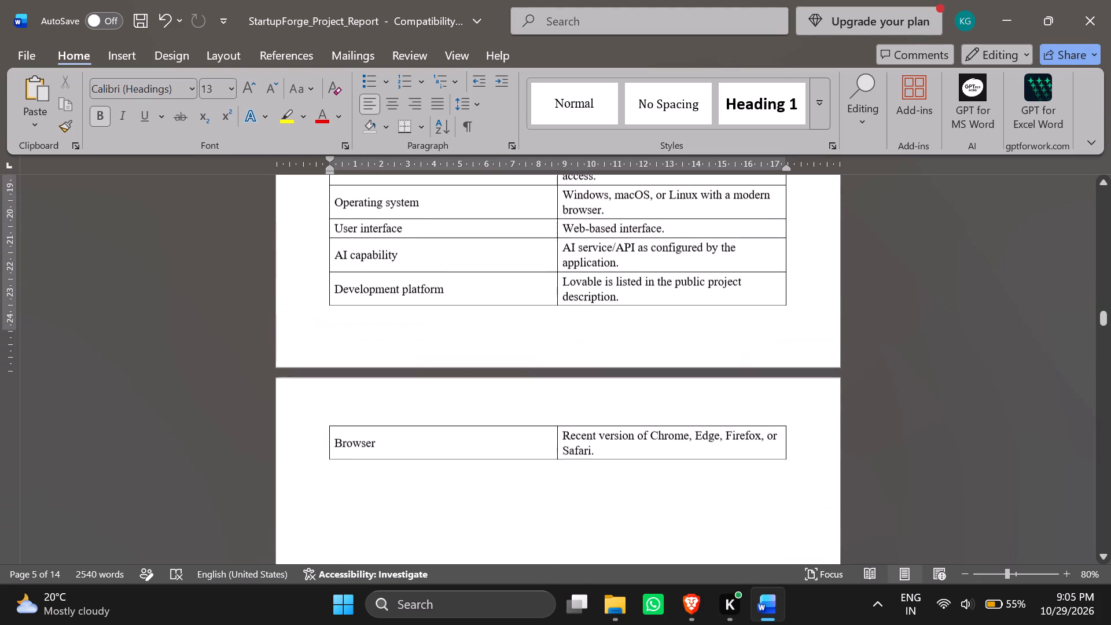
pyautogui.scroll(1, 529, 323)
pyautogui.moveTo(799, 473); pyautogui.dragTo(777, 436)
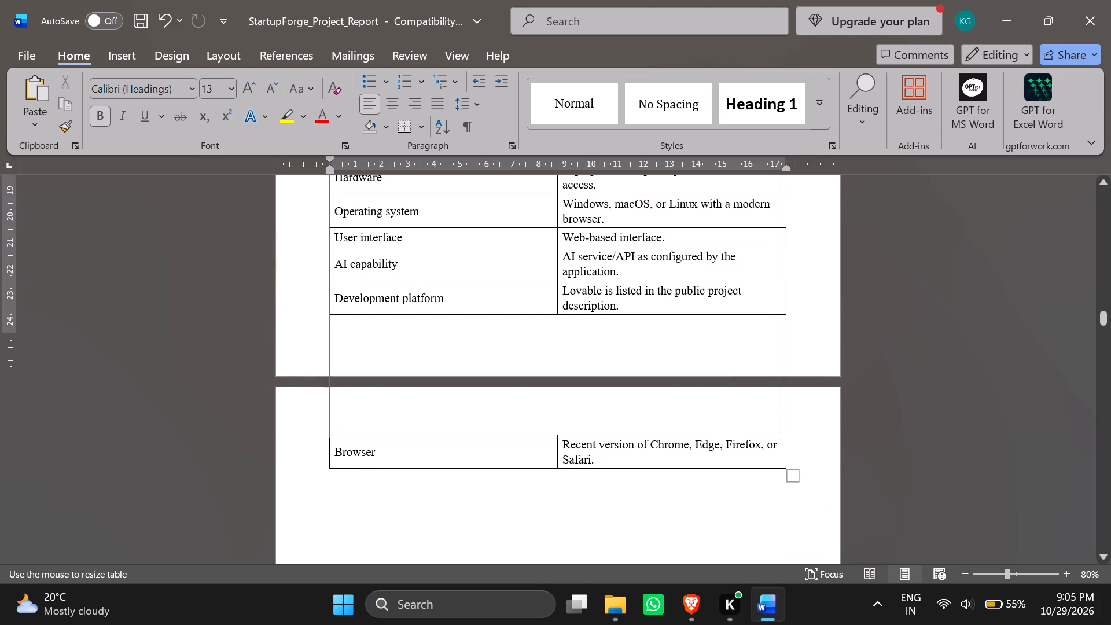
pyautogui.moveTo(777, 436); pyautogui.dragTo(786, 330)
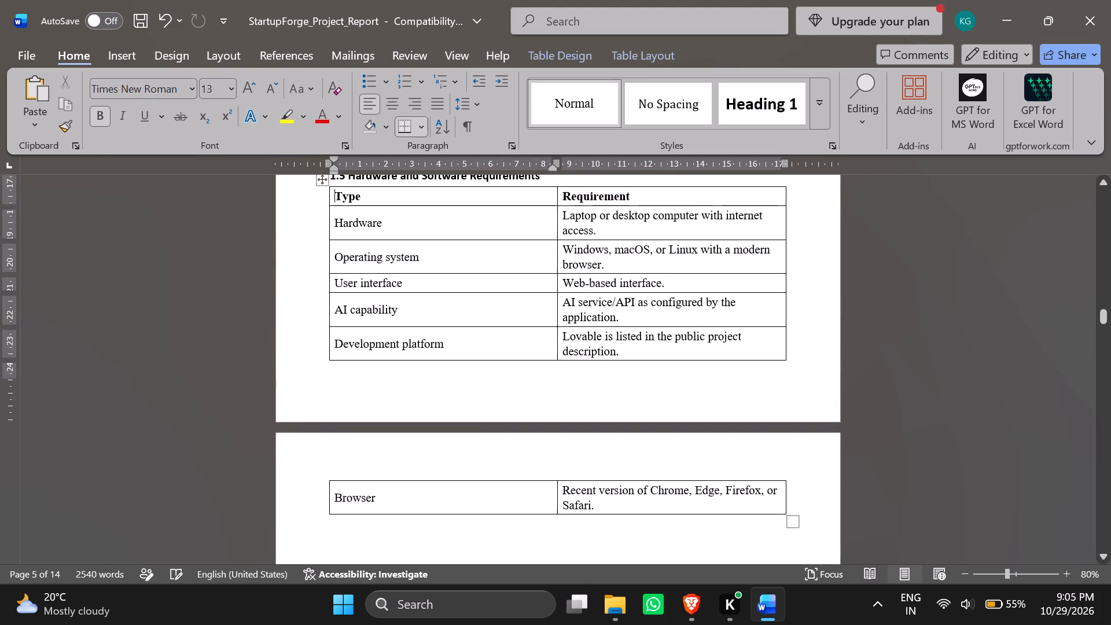
# Delete the Browser row from the 1.5 Hardware and Software Requirements table.
pyautogui.scroll(2, 786, 330)
pyautogui.scroll(-3, 567, 334)
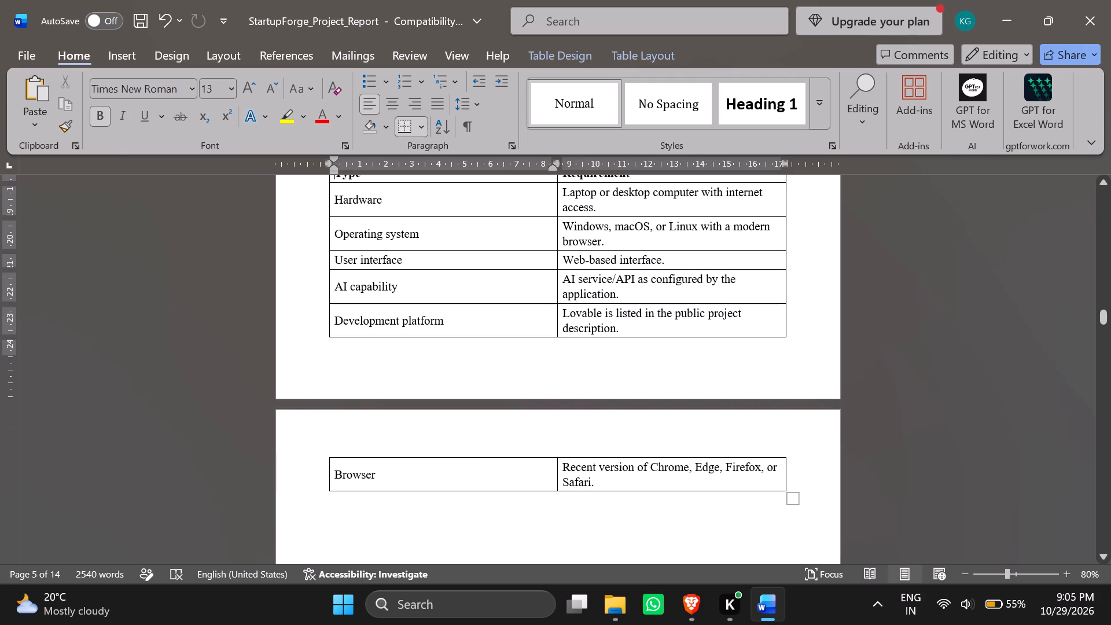
pyautogui.click(526, 454)
pyautogui.moveTo(294, 450); pyautogui.dragTo(483, 484)
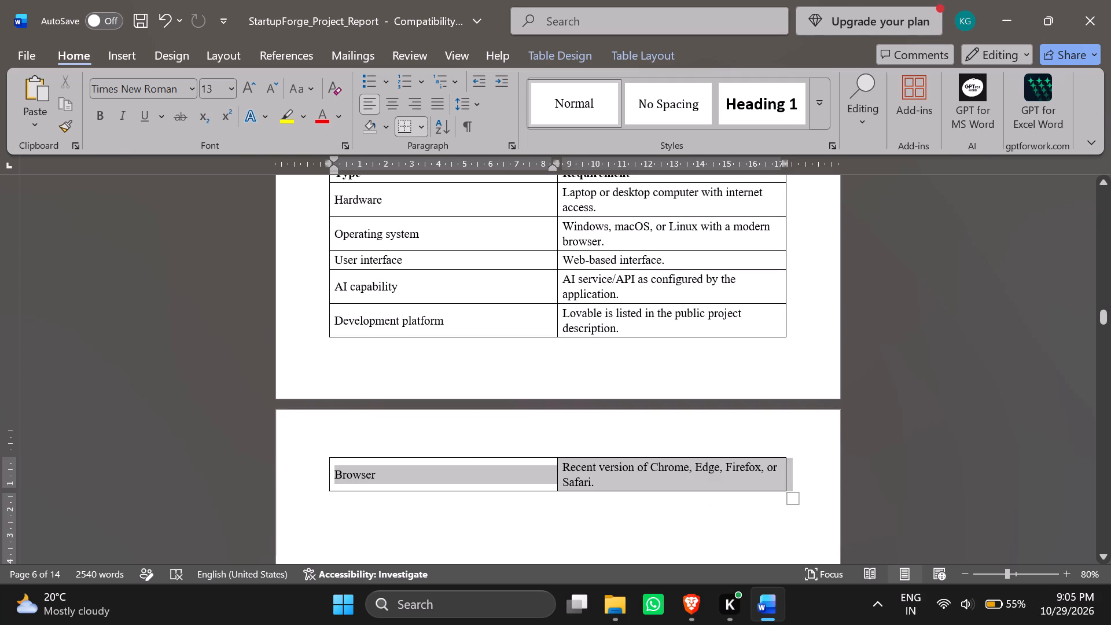
pyautogui.moveTo(483, 484); pyautogui.dragTo(603, 483)
pyautogui.press('BackSpace')
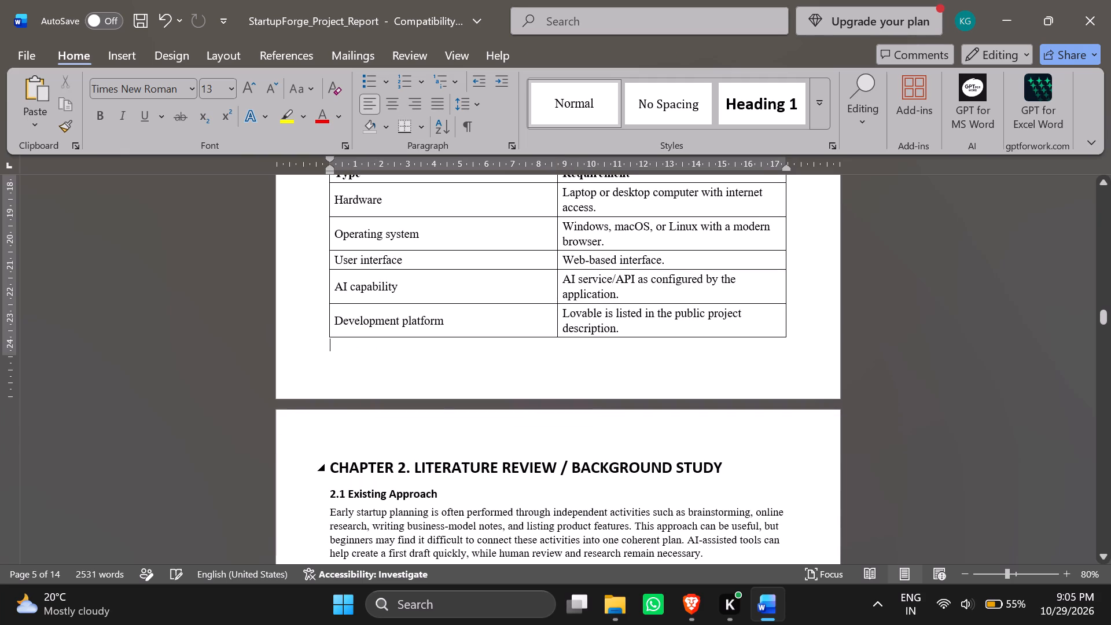
# Set all Chapter 2 content, from heading 2.1 Existing Approach through the 2.3 Proposed System text, to font size 13.
pyautogui.scroll(-10, 849, 432)
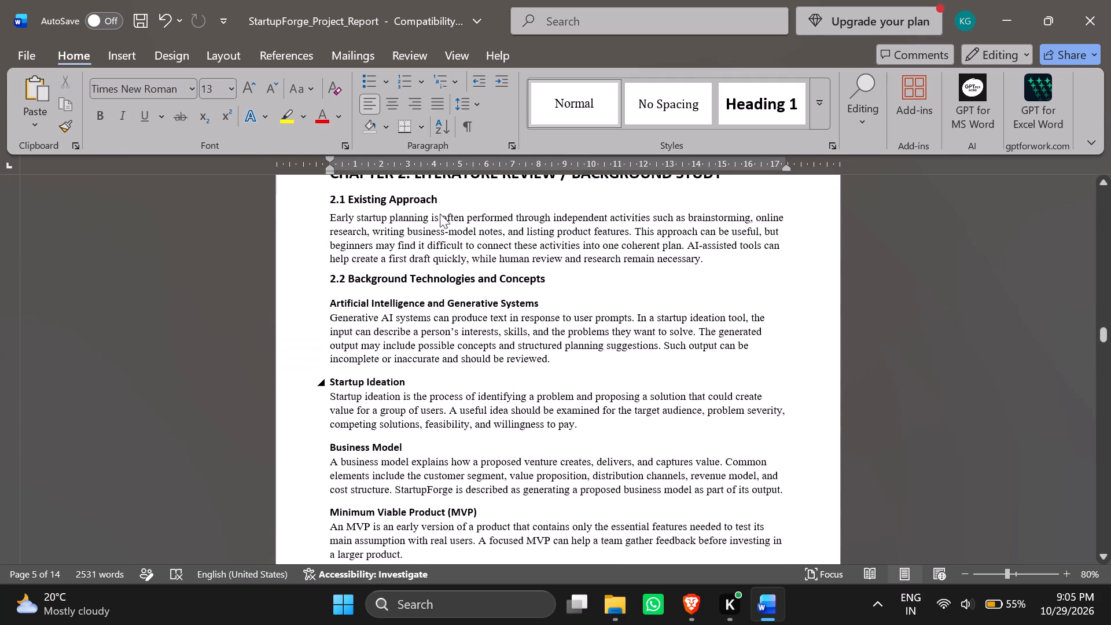
pyautogui.moveTo(327, 198); pyautogui.dragTo(353, 211)
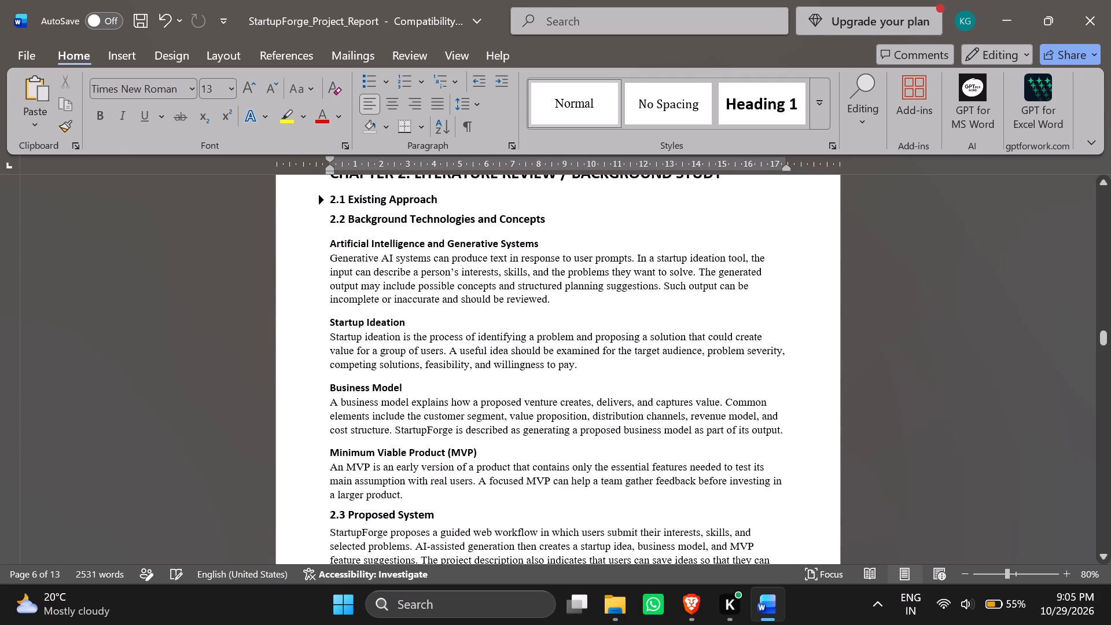
pyautogui.click(320, 204)
pyautogui.moveTo(329, 199); pyautogui.dragTo(432, 260)
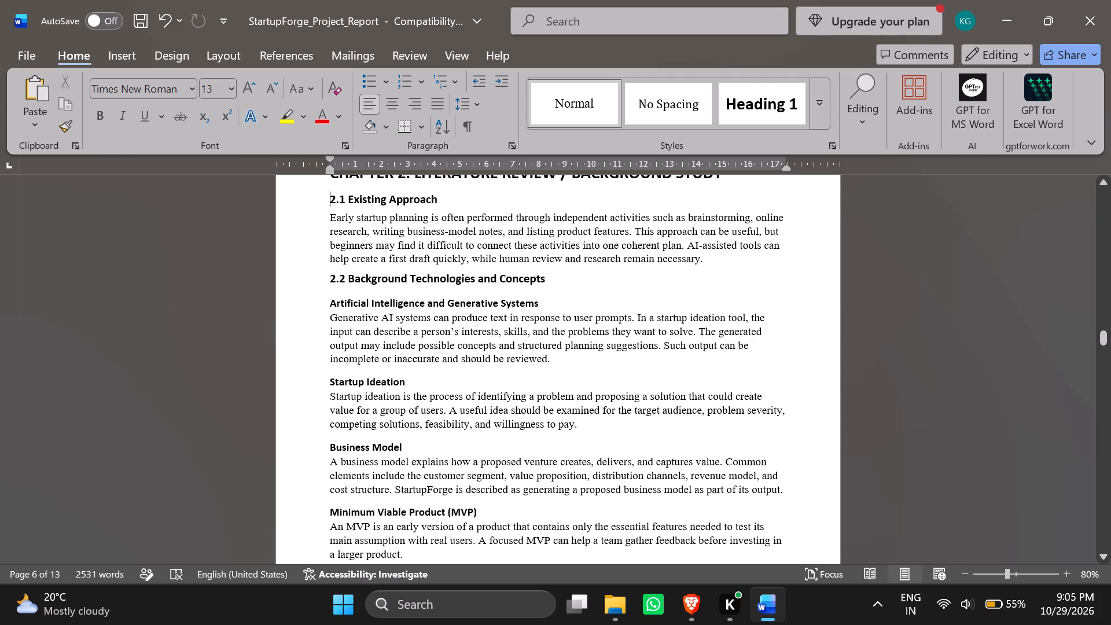
pyautogui.moveTo(432, 260); pyautogui.dragTo(492, 414)
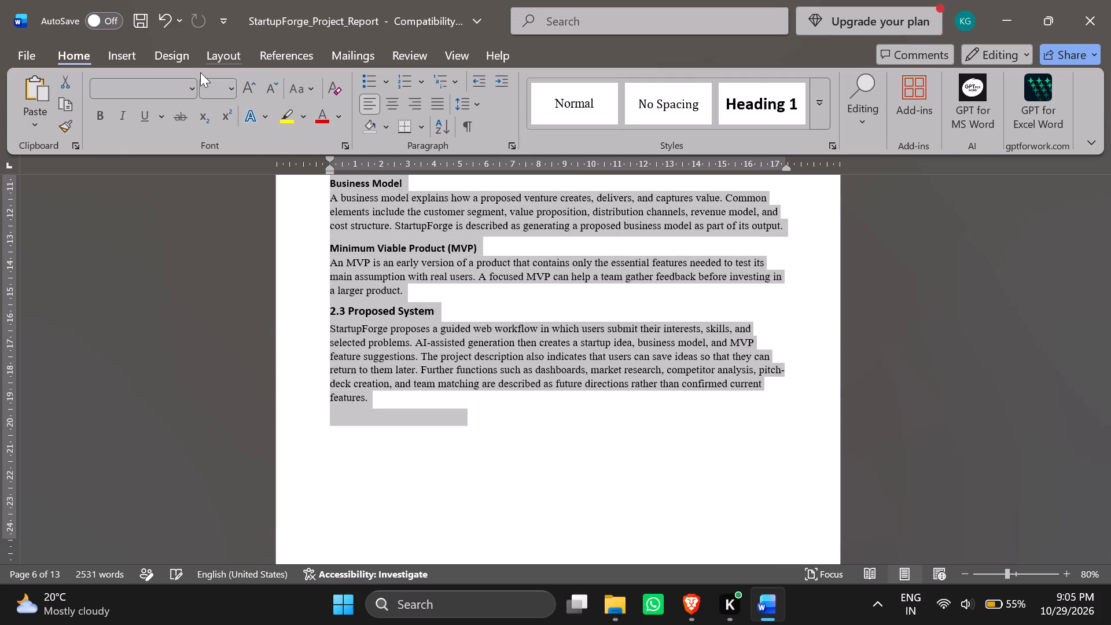
pyautogui.click(214, 81)
pyautogui.write('13')
pyautogui.press('Return')
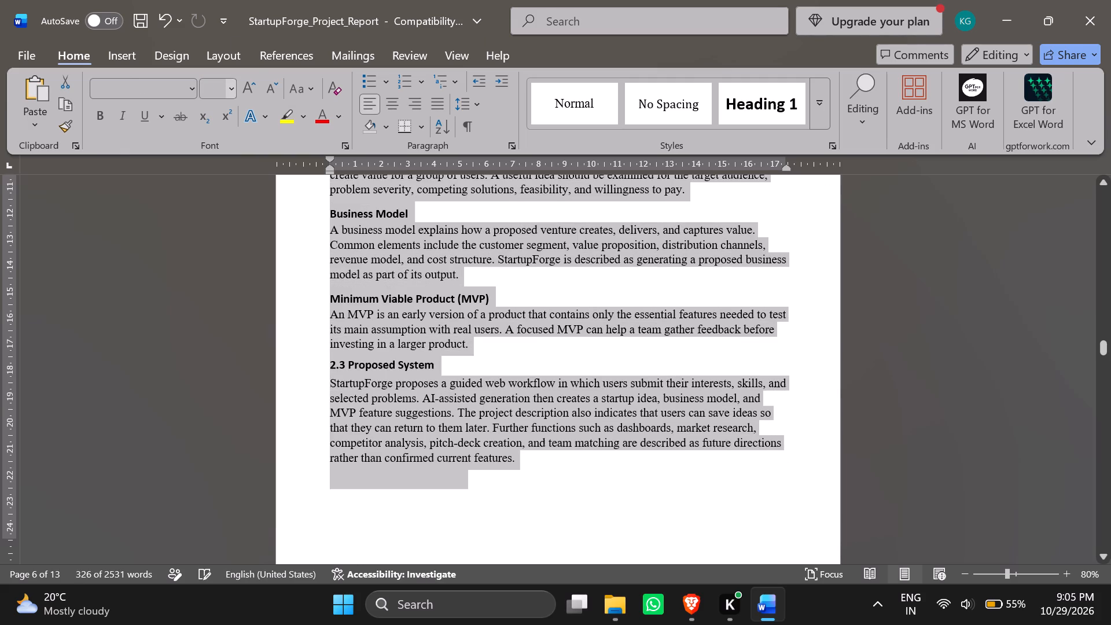
# Set the Chapter 3 content from heading 3.1 System Overview through the 3.4 Conceptual System Architecture text to font size 13.
pyautogui.click(1030, 373)
pyautogui.scroll(-1, 1030, 373)
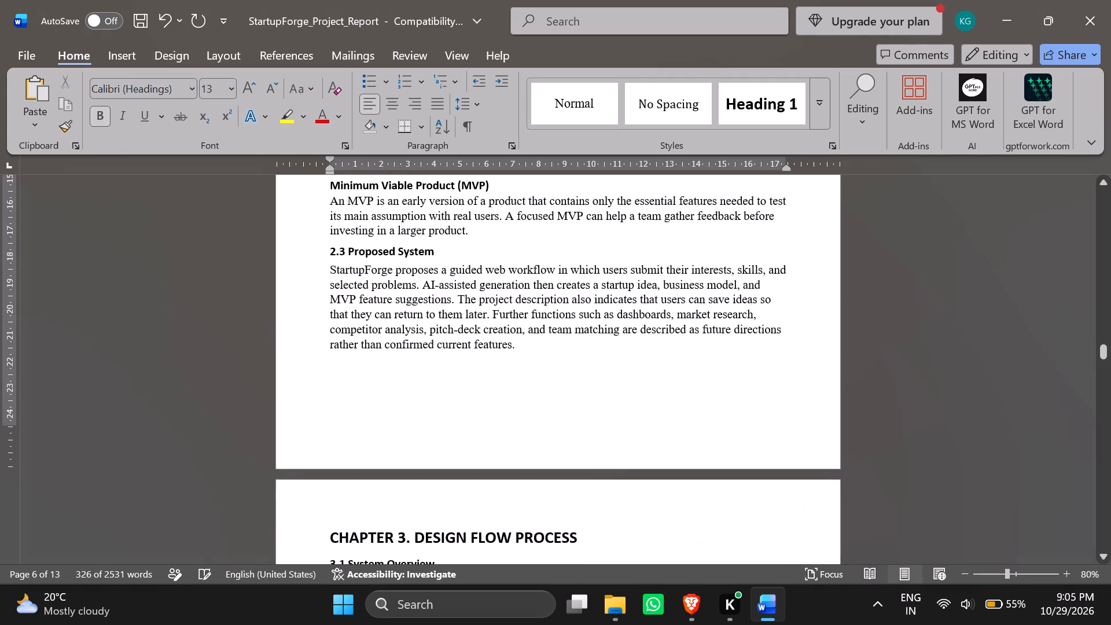
pyautogui.scroll(-3, 1030, 373)
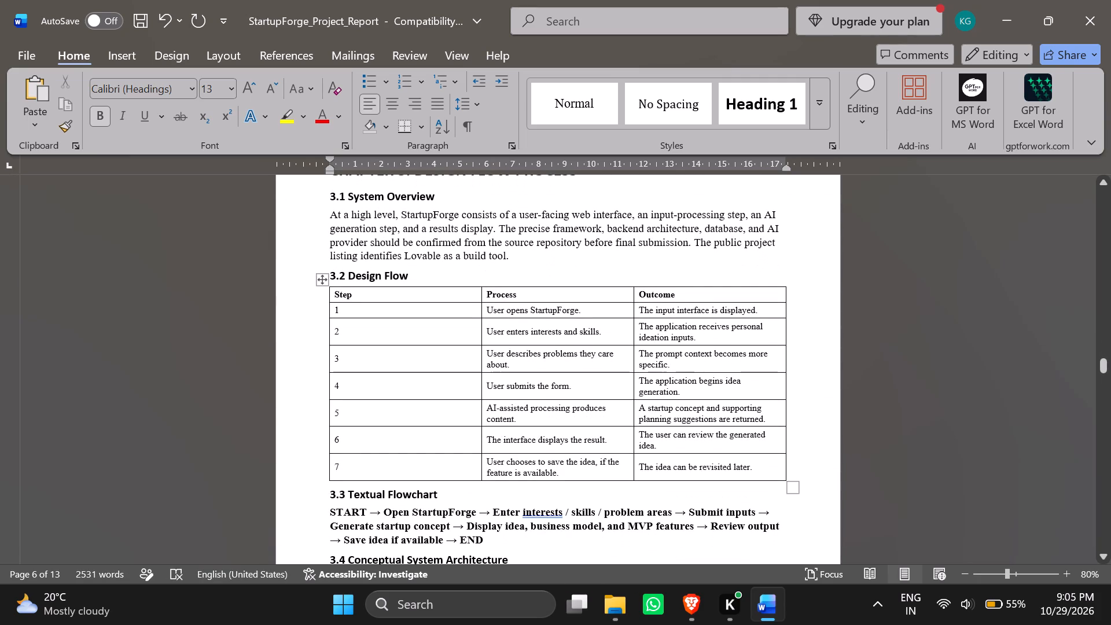
pyautogui.moveTo(330, 196); pyautogui.dragTo(555, 536)
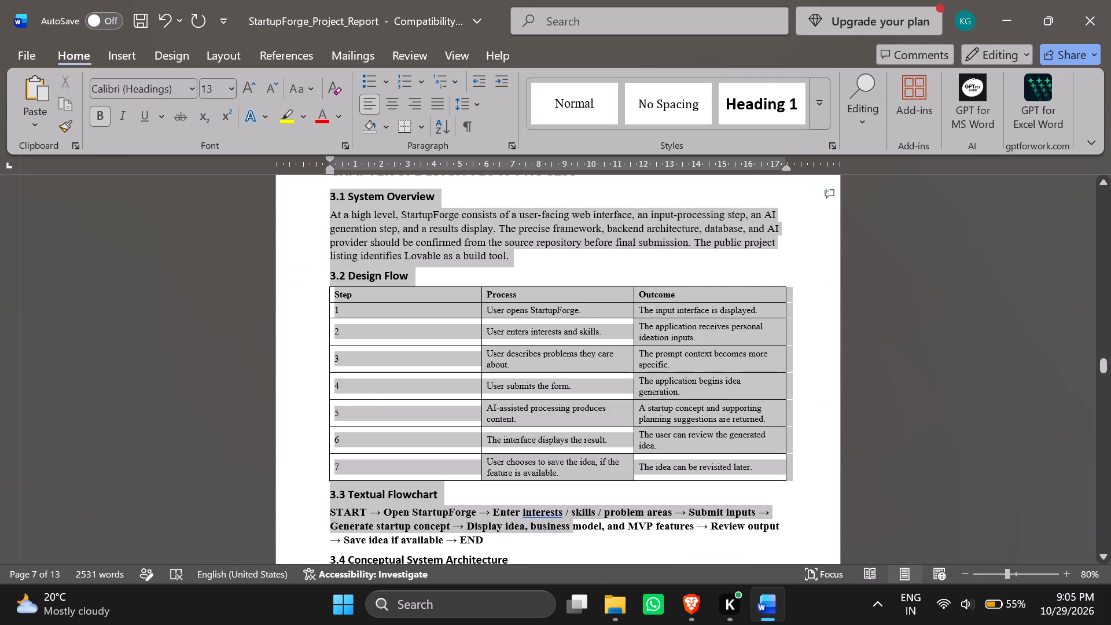
pyautogui.moveTo(555, 536); pyautogui.dragTo(458, 324)
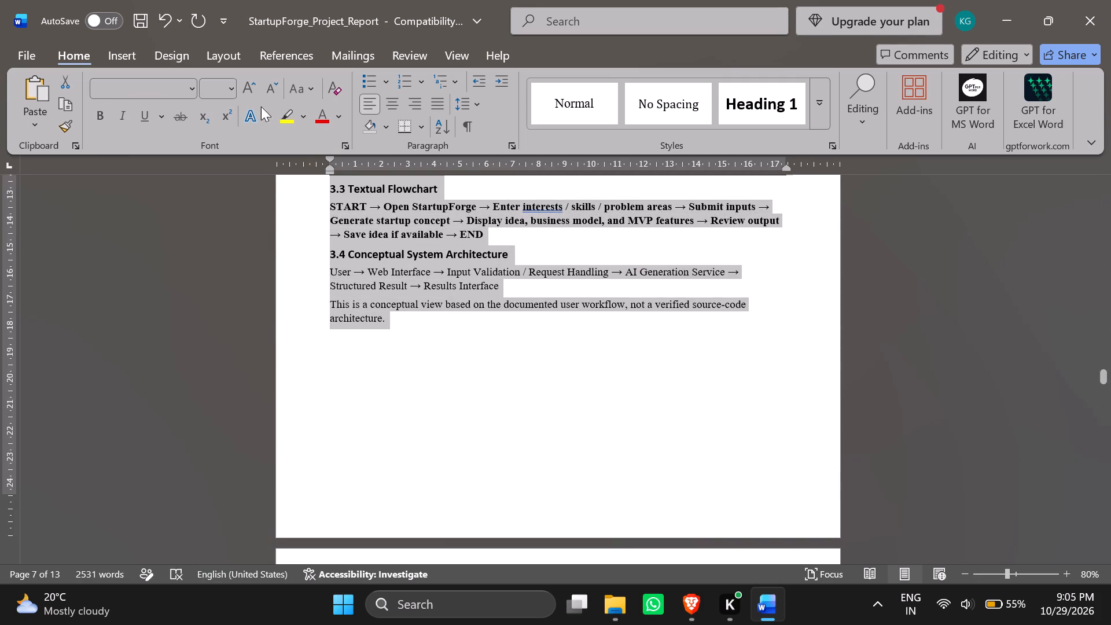
pyautogui.click(209, 89)
pyautogui.write('13')
pyautogui.press('Return')
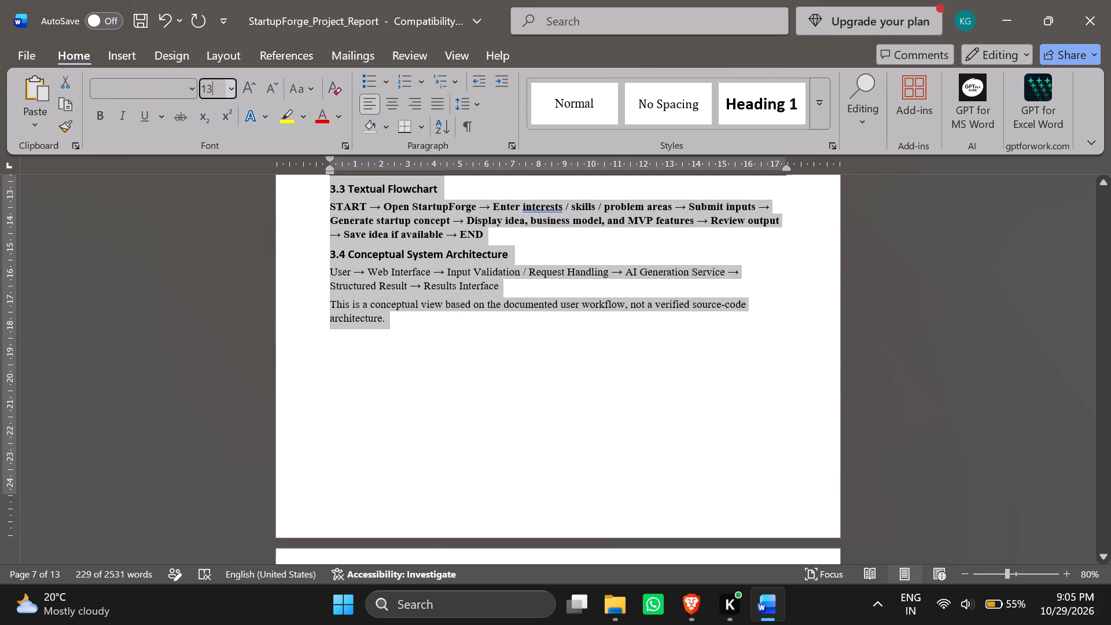
pyautogui.click(1031, 400)
# Set the continued Chapter 3 content, from heading 3.5 Core Modules through the 3.7 Known and Planned Features table, to font size 13.
pyautogui.scroll(-2, 1031, 400)
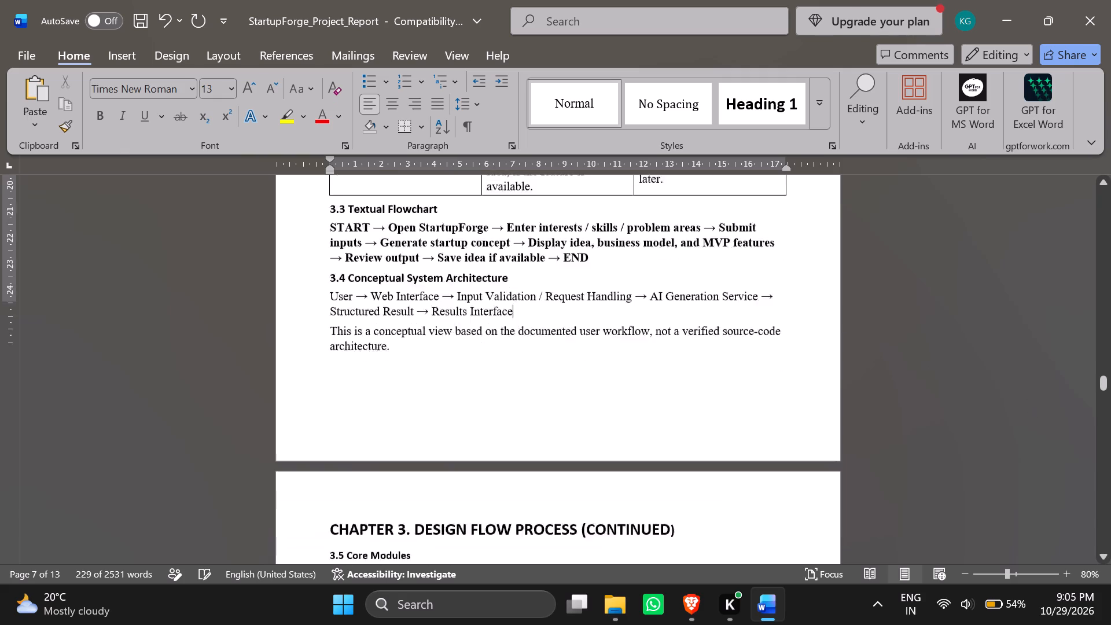
pyautogui.scroll(-2, 1031, 400)
pyautogui.scroll(-1, 509, 314)
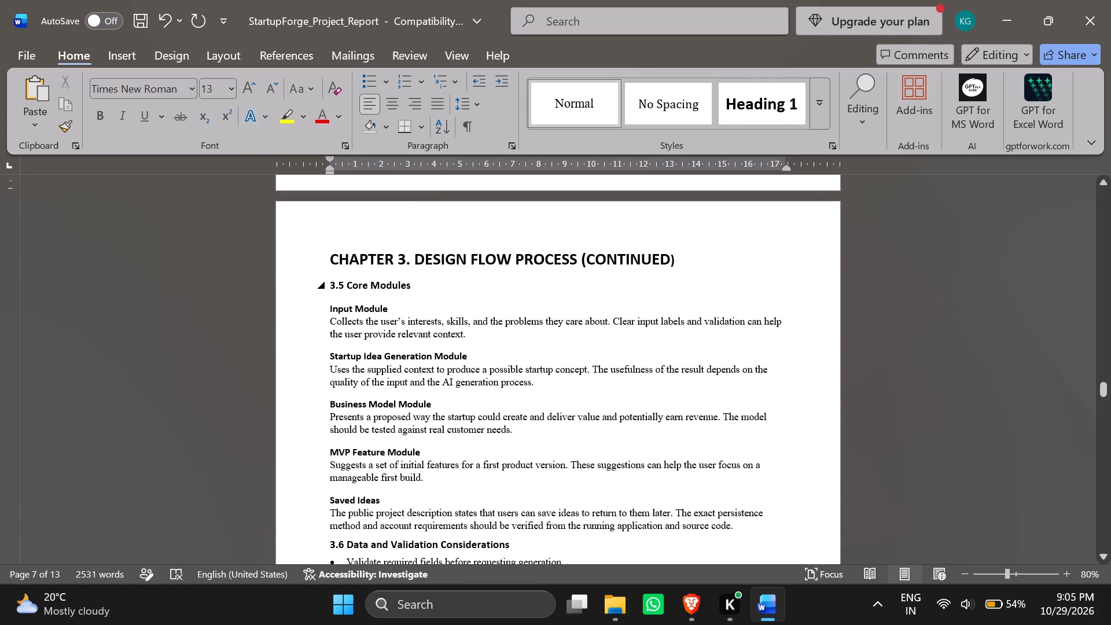
pyautogui.moveTo(330, 285); pyautogui.dragTo(443, 564)
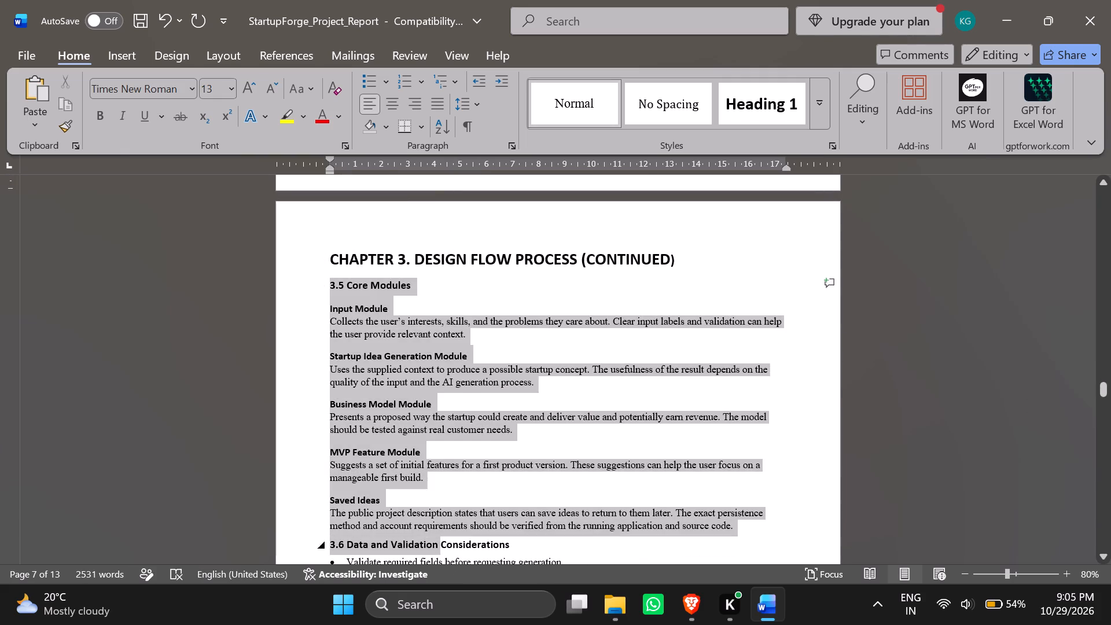
pyautogui.moveTo(443, 564); pyautogui.dragTo(788, 409)
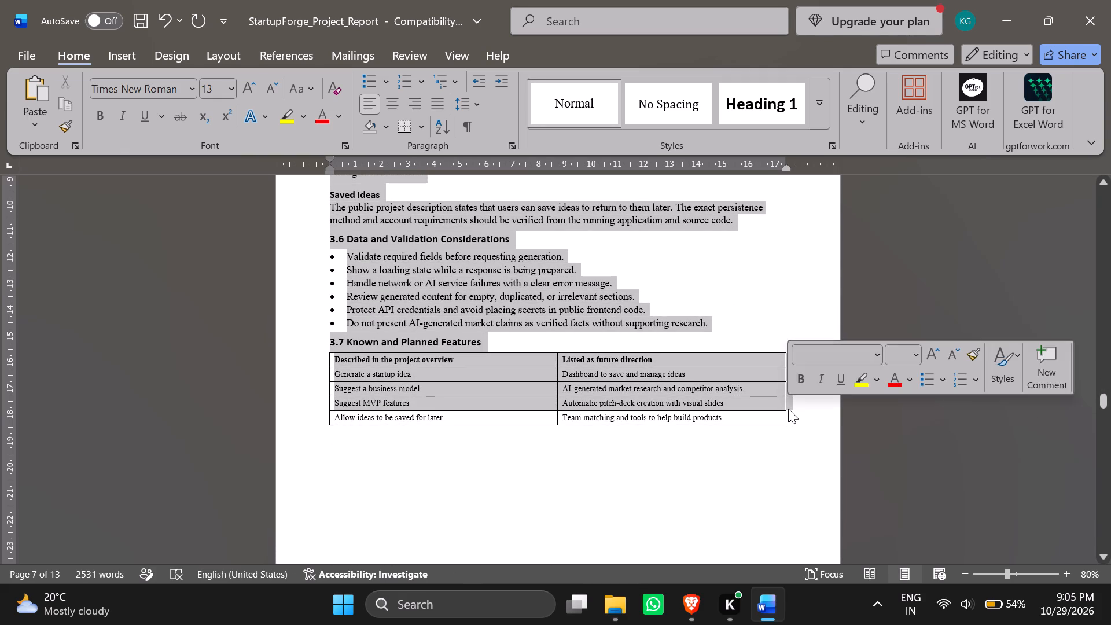
pyautogui.click(788, 409)
pyautogui.scroll(10, 788, 409)
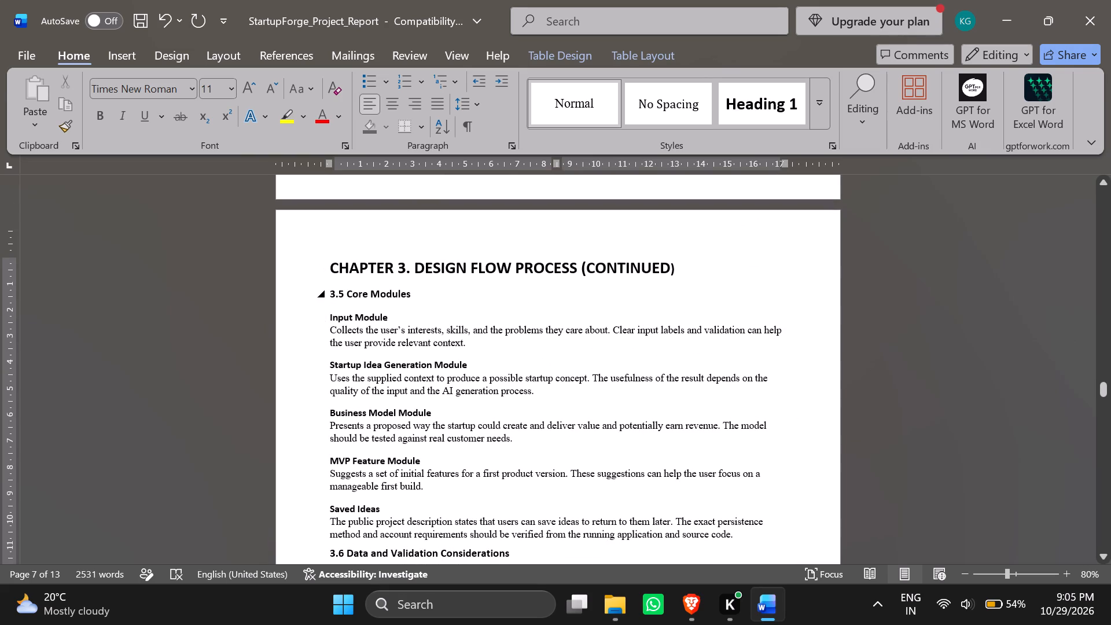
pyautogui.click(347, 294)
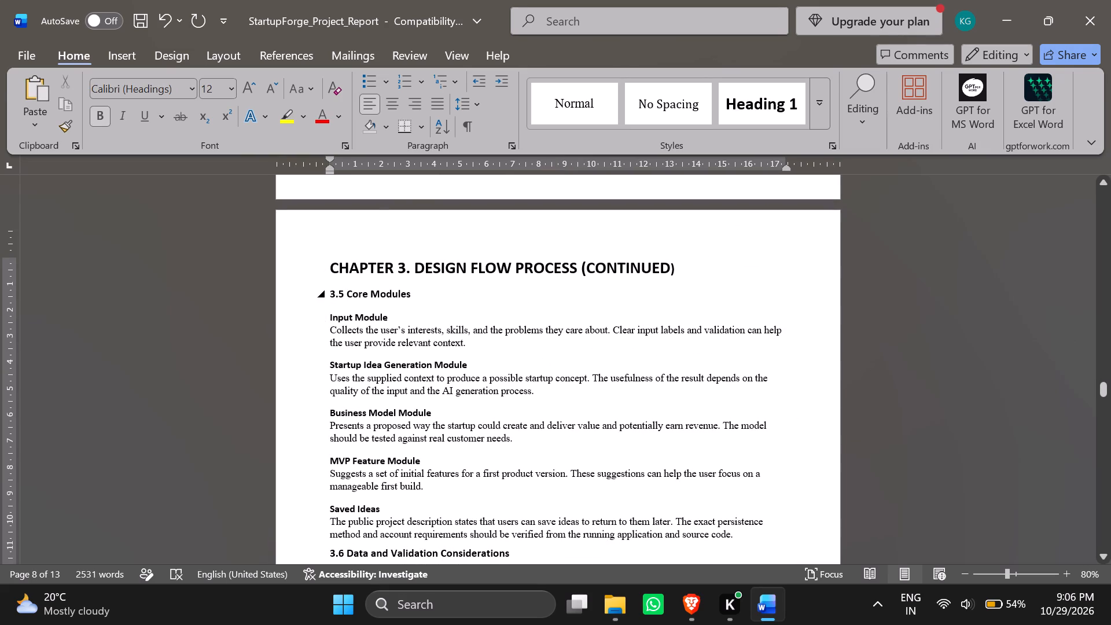
pyautogui.moveTo(331, 292); pyautogui.dragTo(509, 569)
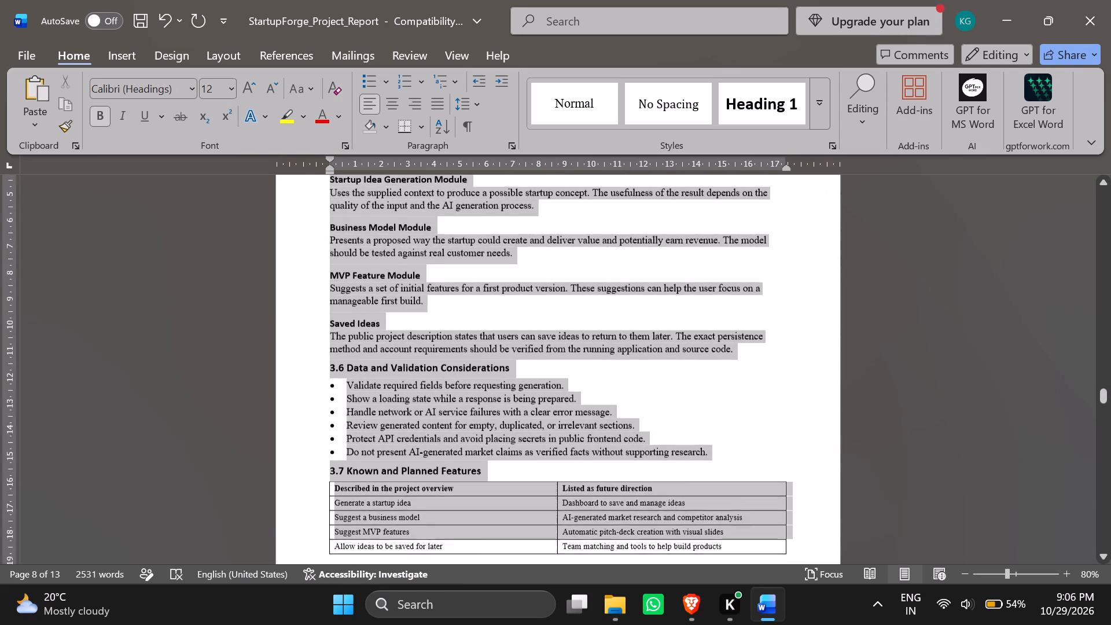
pyautogui.moveTo(509, 569); pyautogui.dragTo(521, 553)
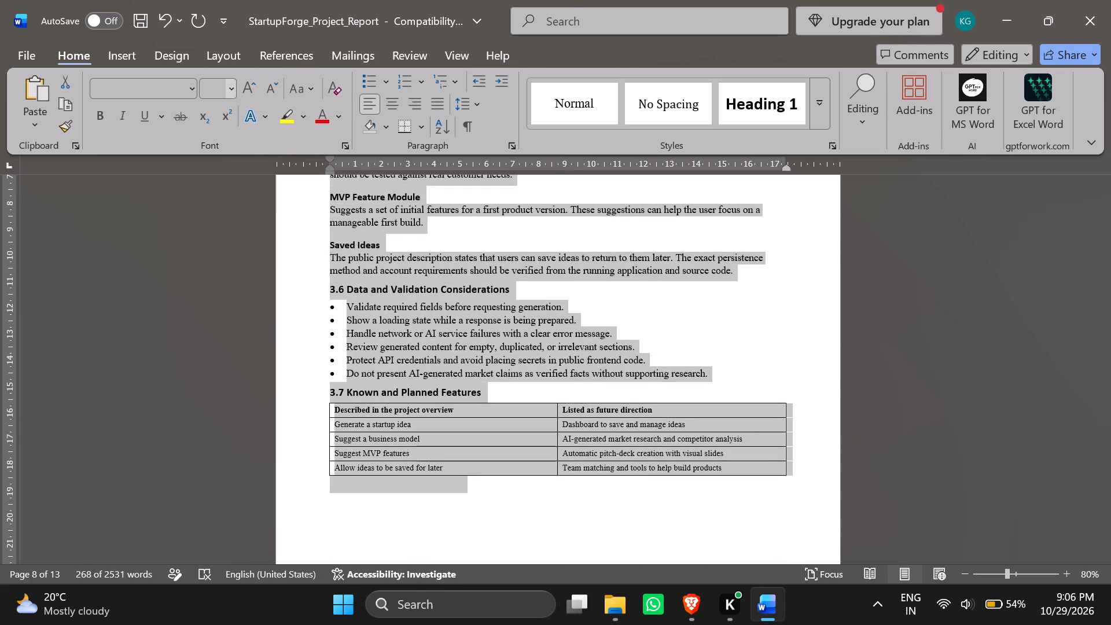
pyautogui.click(206, 88)
pyautogui.write('13')
pyautogui.press('Return')
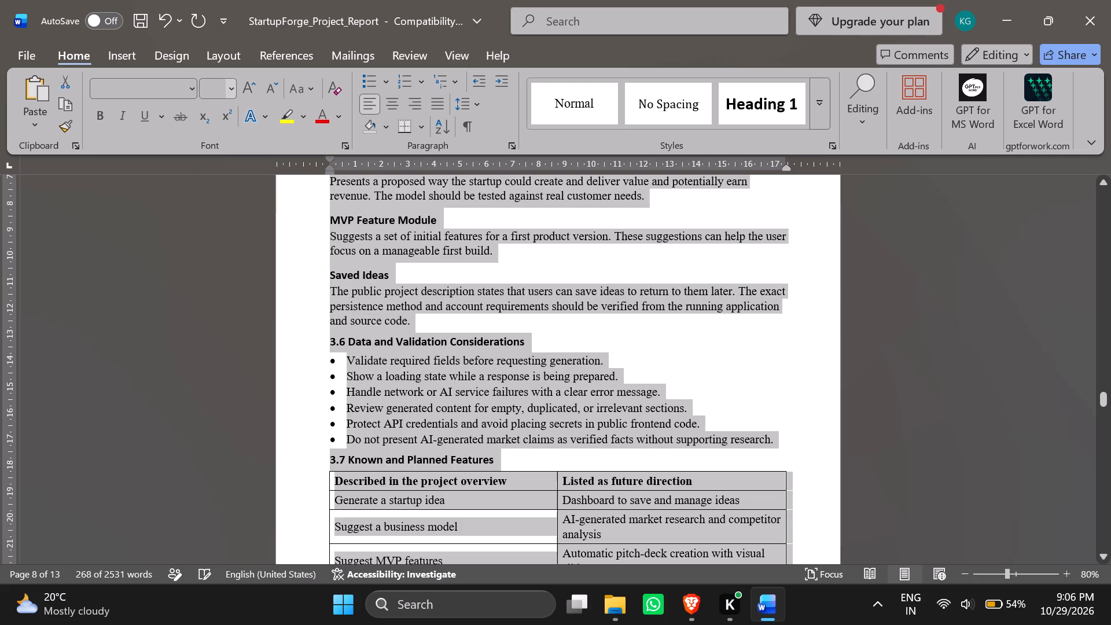
pyautogui.click(917, 267)
# Set the Chapter 4 content from heading 4.1 Purpose of Testing through the 4.2 Test Cases table to font size 13.
pyautogui.scroll(-3, 917, 267)
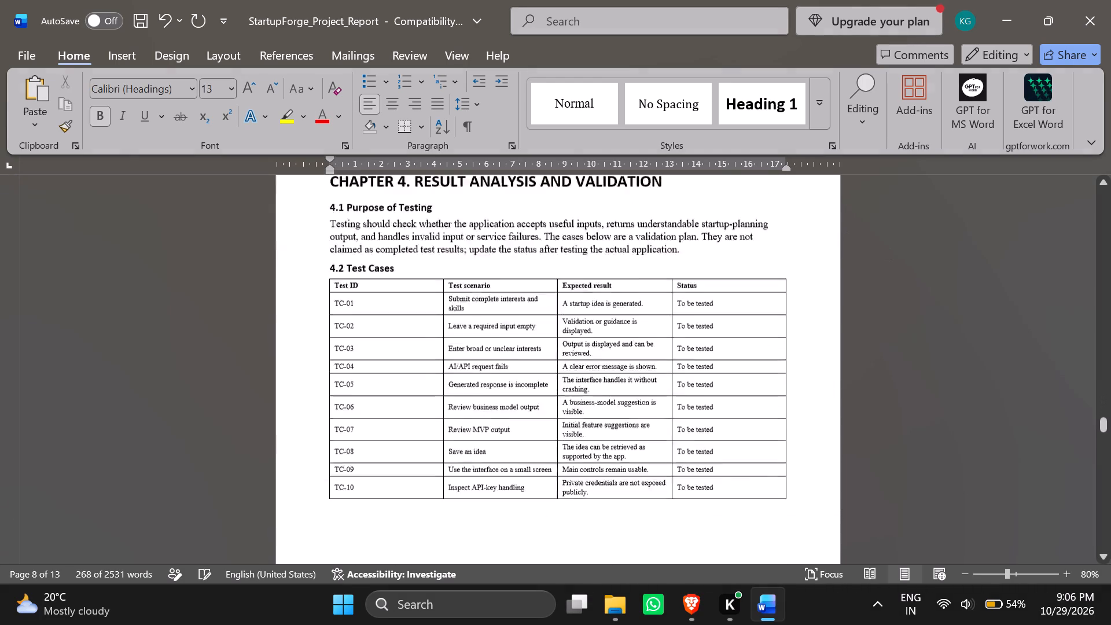
pyautogui.scroll(2, 917, 267)
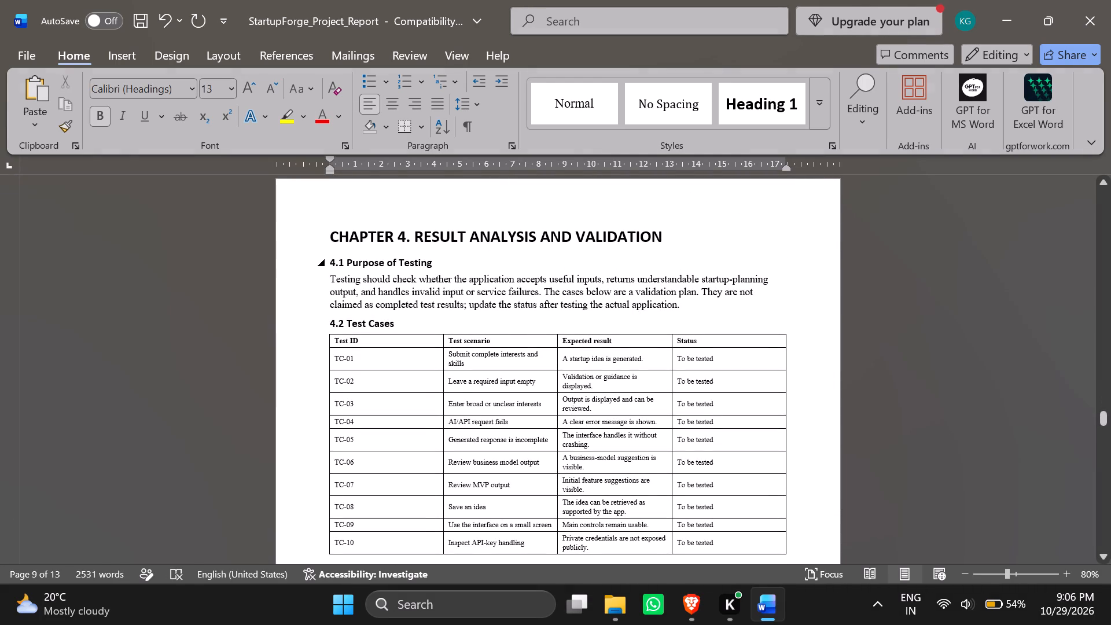
pyautogui.moveTo(331, 260); pyautogui.dragTo(692, 547)
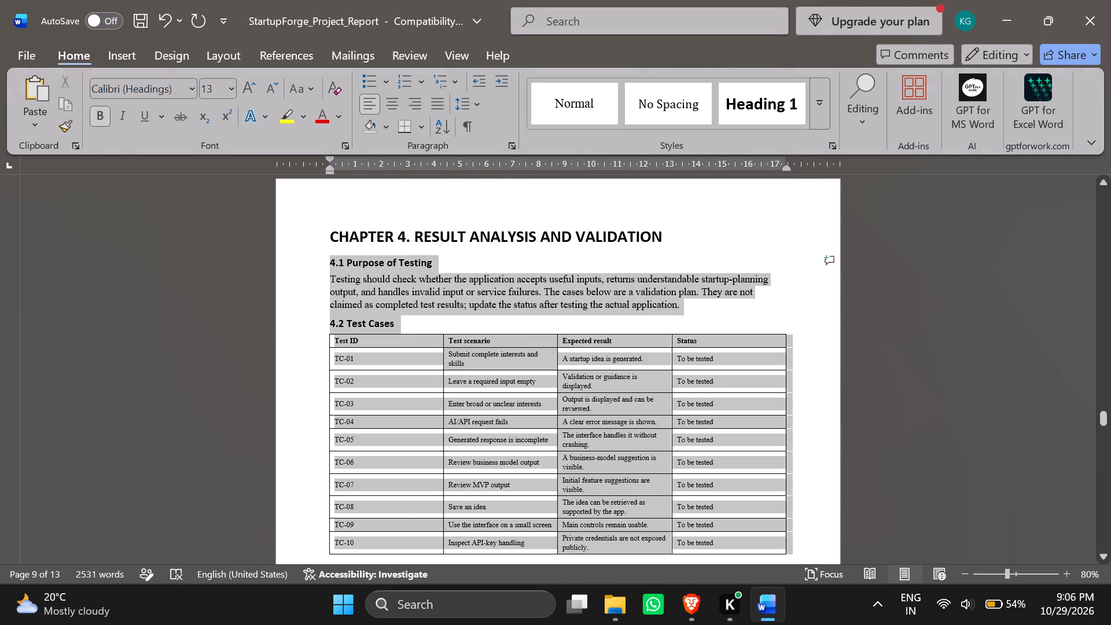
pyautogui.moveTo(692, 547); pyautogui.dragTo(692, 548)
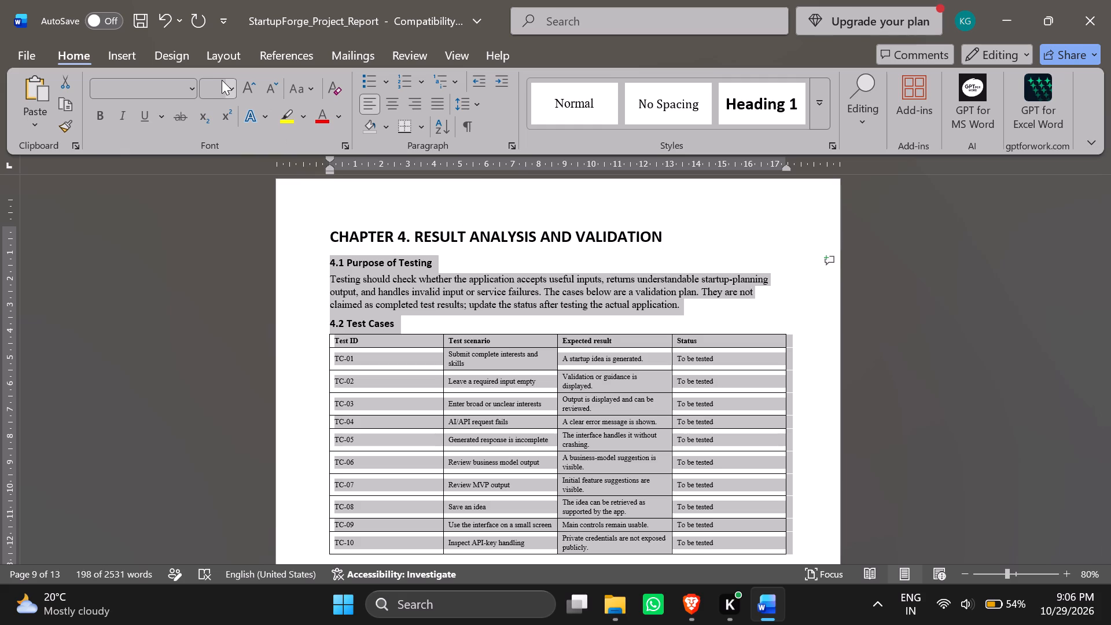
pyautogui.click(222, 80)
pyautogui.click(218, 80)
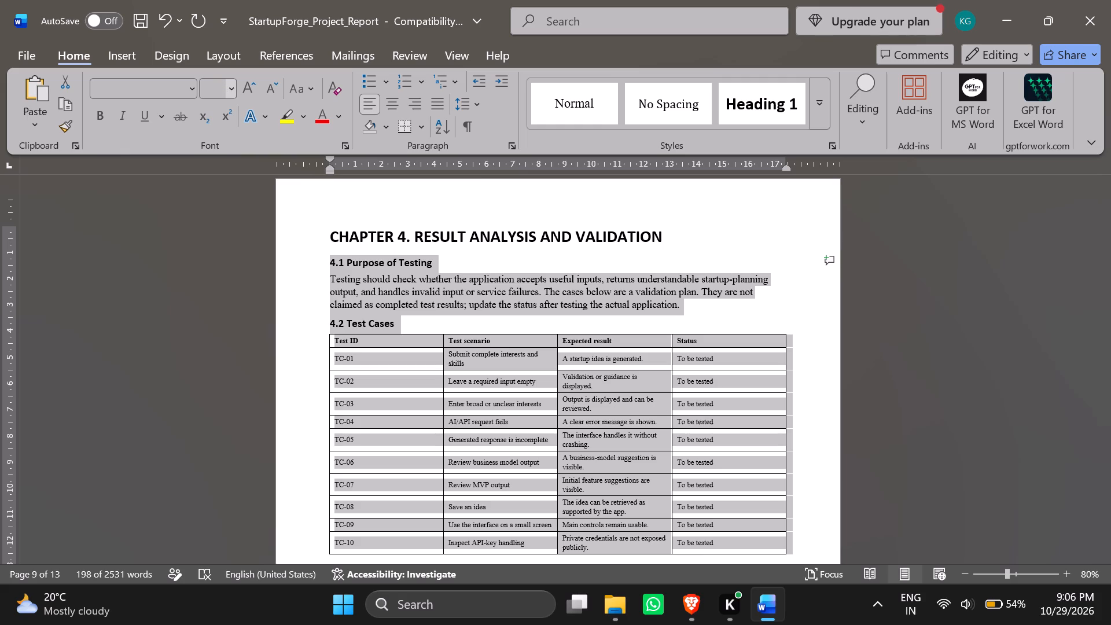
pyautogui.click(213, 83)
pyautogui.write('13')
pyautogui.press('Return')
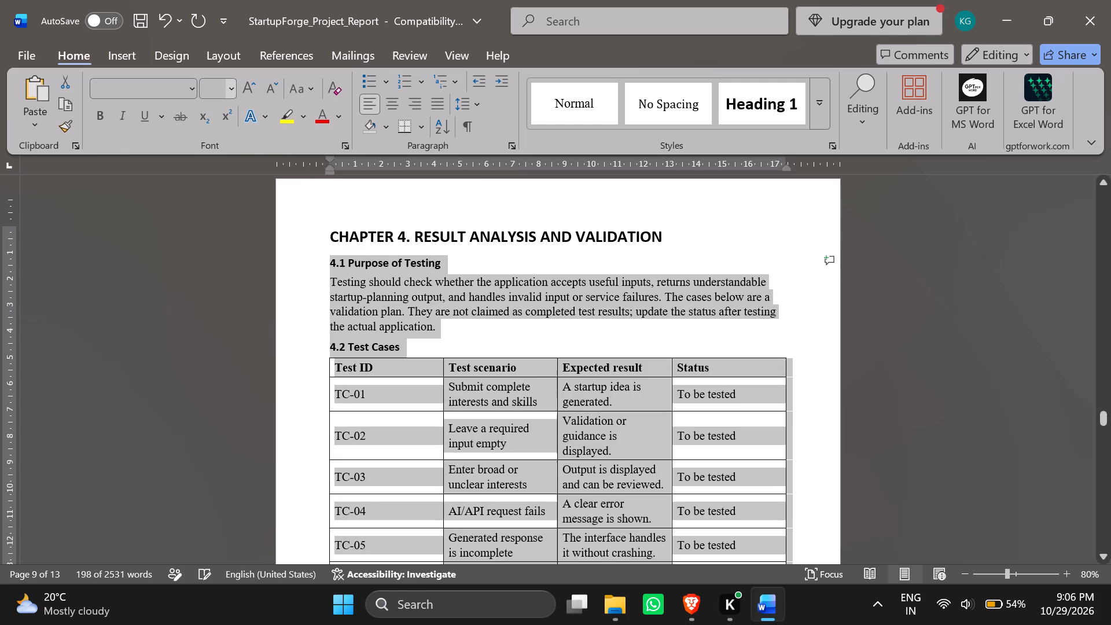
pyautogui.click(1014, 370)
# Set the continued Chapter 4 content, from heading 4.3 Evaluation Criteria through the 4.6 Limitations of Evaluation text, to font size 13.
pyautogui.scroll(-2, 1014, 370)
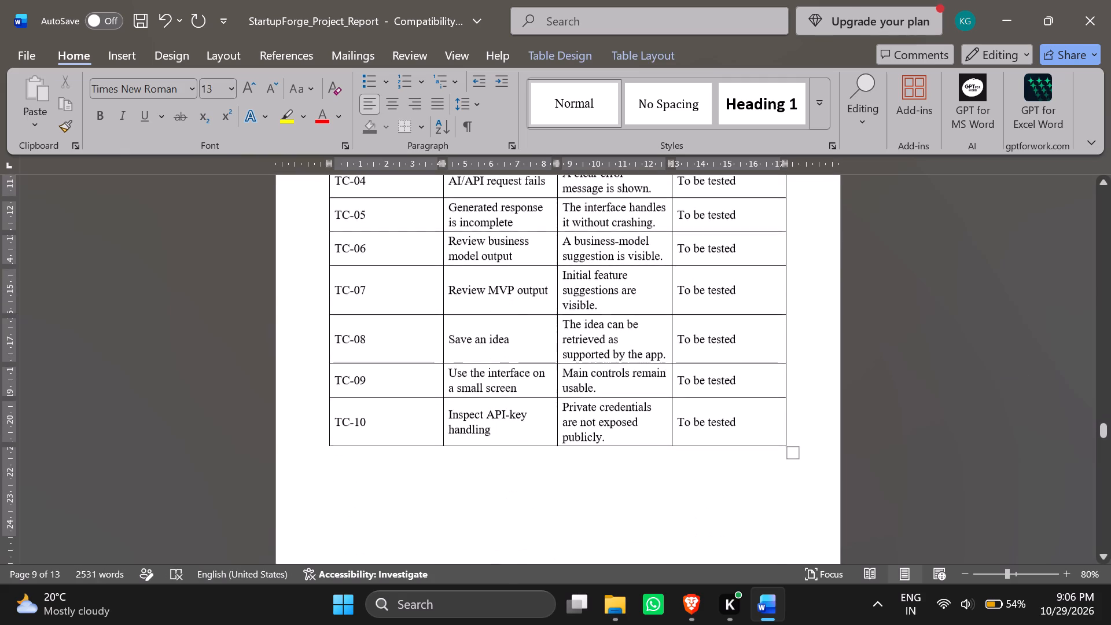
pyautogui.scroll(-2, 1014, 370)
pyautogui.scroll(1, 1014, 370)
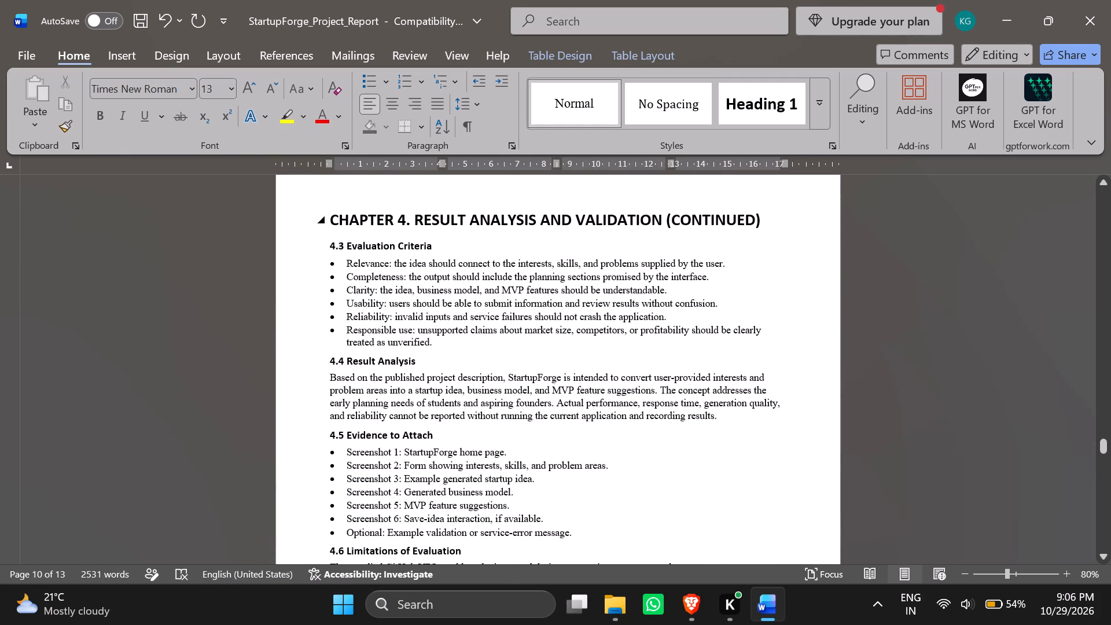
pyautogui.moveTo(328, 240); pyautogui.dragTo(492, 600)
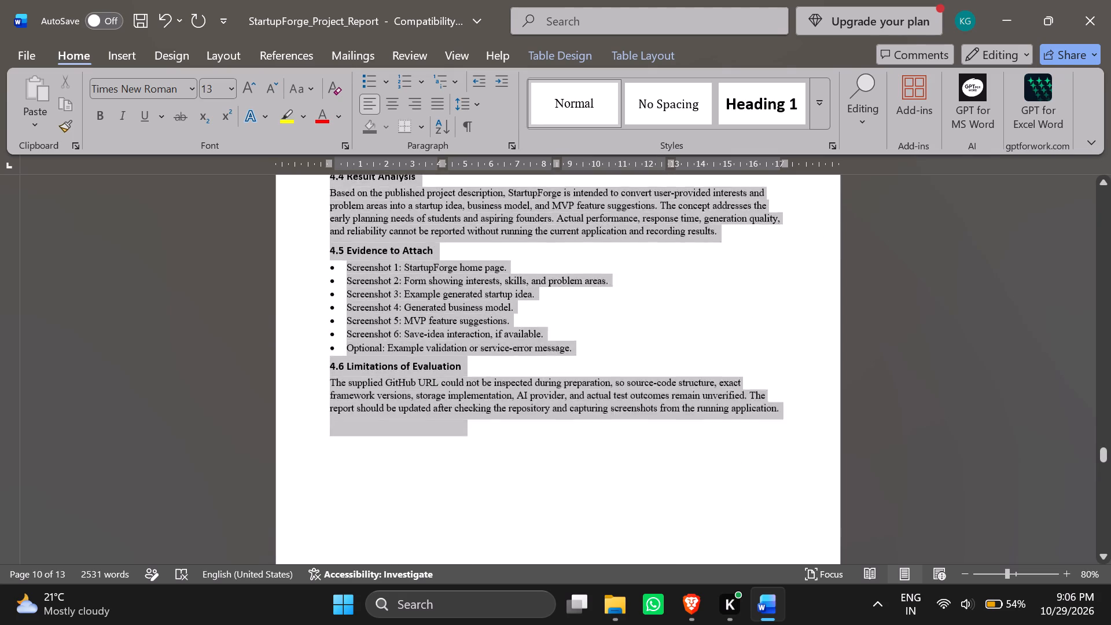
pyautogui.moveTo(492, 600); pyautogui.dragTo(790, 209)
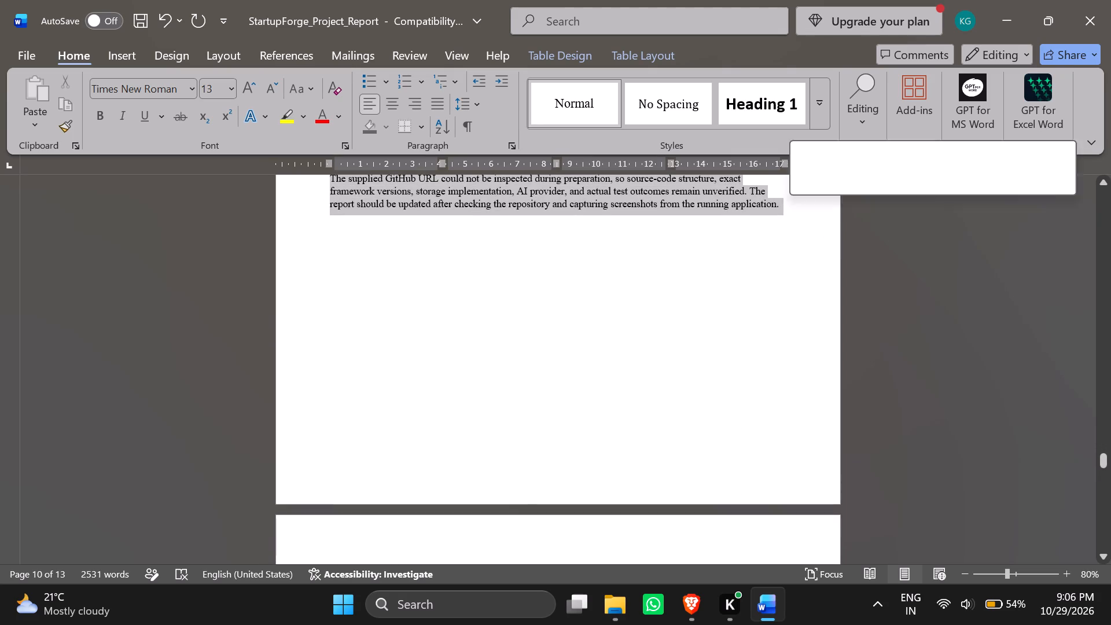
pyautogui.click(203, 89)
pyautogui.write('13')
pyautogui.press('Return')
pyautogui.scroll(1, 976, 320)
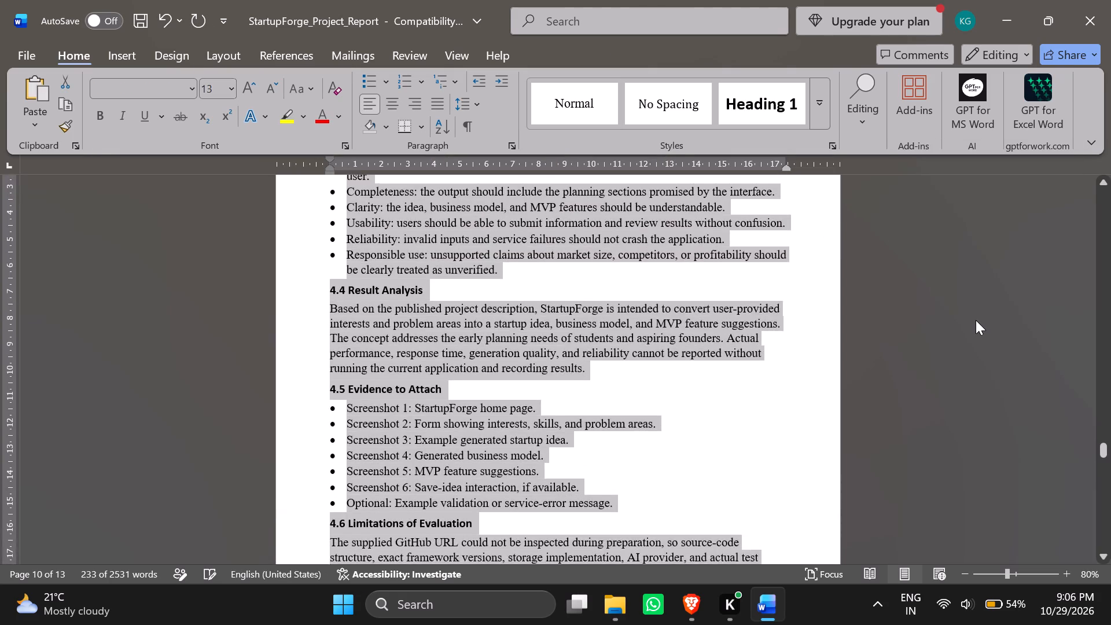
pyautogui.scroll(2, 976, 320)
pyautogui.click(976, 320)
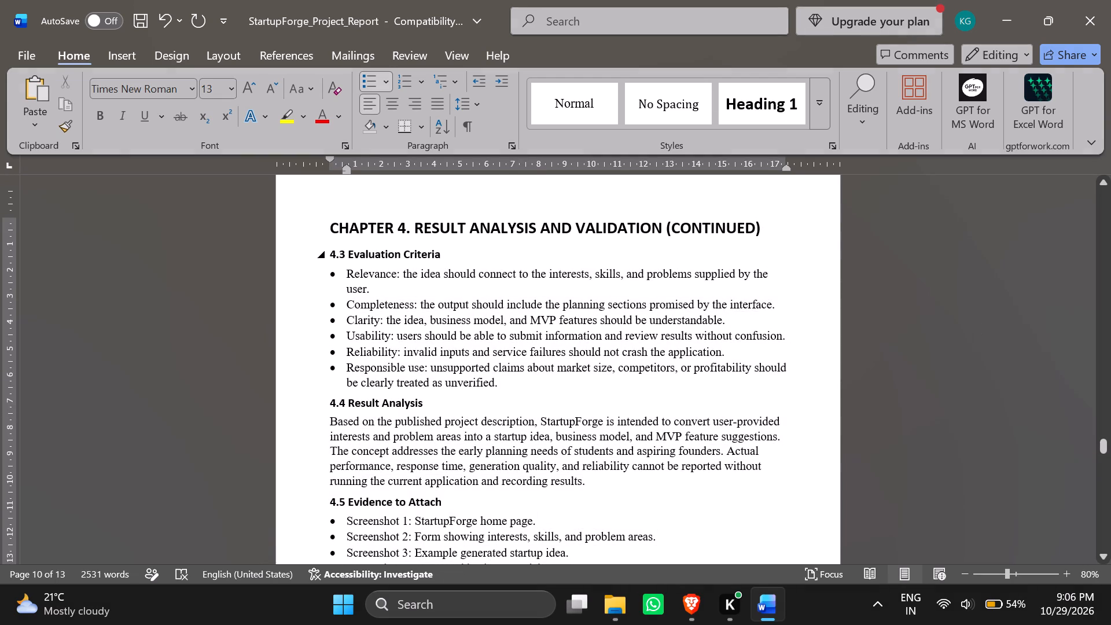
# Examine how the 4.2 Test Cases table and the continued Chapter 4 sections are laid out across their pages.
pyautogui.click(589, 227)
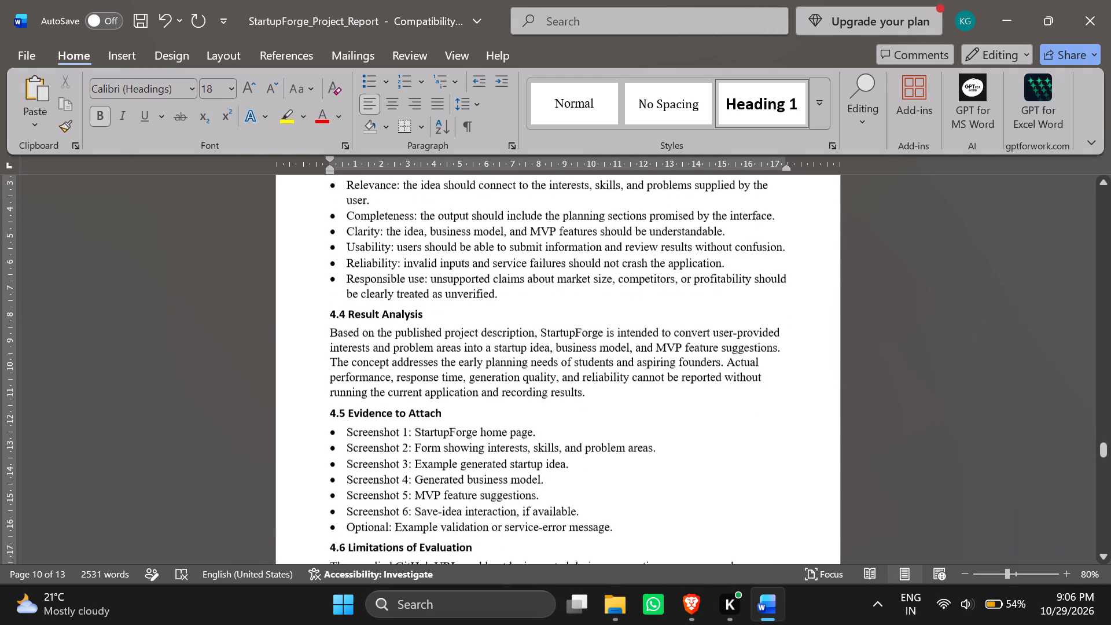
pyautogui.scroll(4, 911, 310)
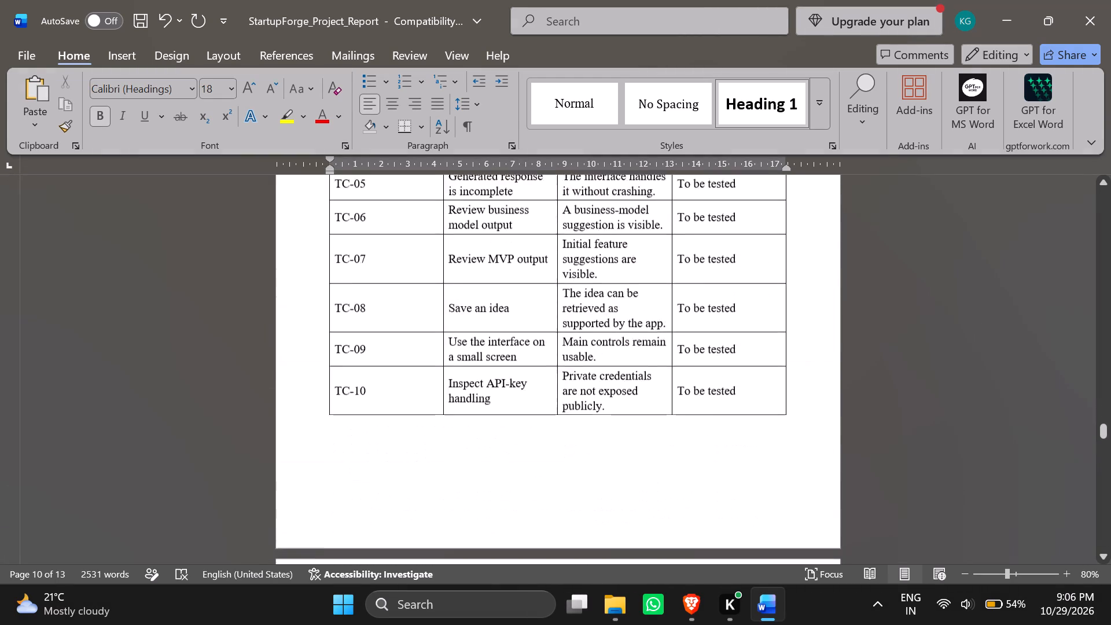
pyautogui.scroll(1, 911, 310)
pyautogui.scroll(-3, 911, 310)
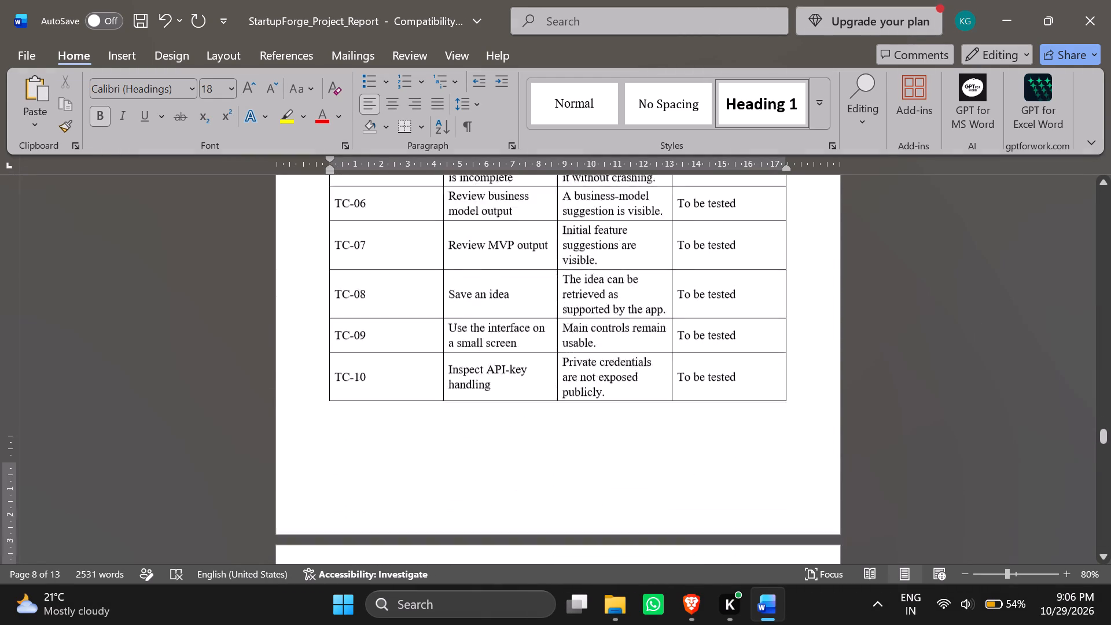
pyautogui.scroll(3, 911, 310)
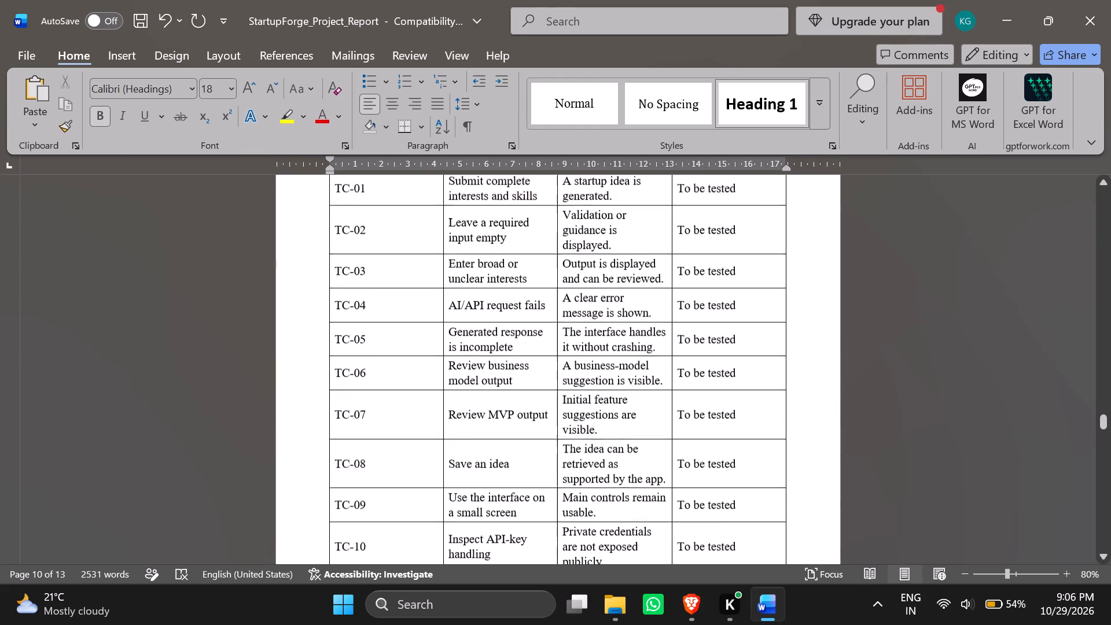
pyautogui.scroll(1, 911, 310)
pyautogui.scroll(-6, 911, 310)
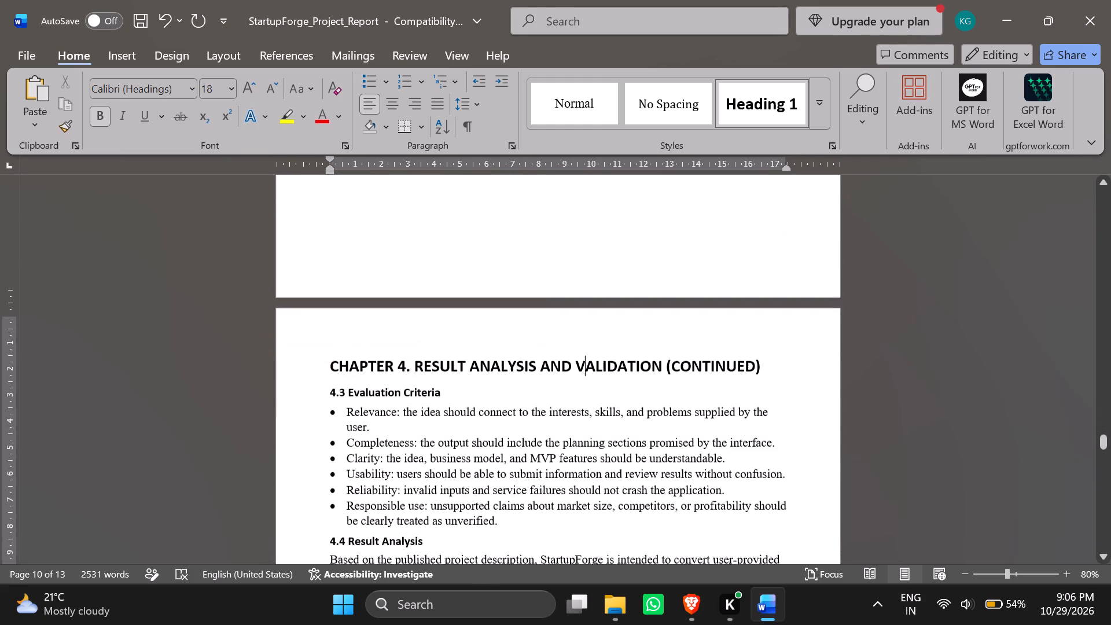
# Delete the heading "CHAPTER 4. RESULT ANALYSIS AND VALIDATION (CONTINUED)" above 4.3 Evaluation Criteria, along with its leftover empty line.
pyautogui.moveTo(329, 324); pyautogui.dragTo(729, 326)
pyautogui.press('BackSpace')
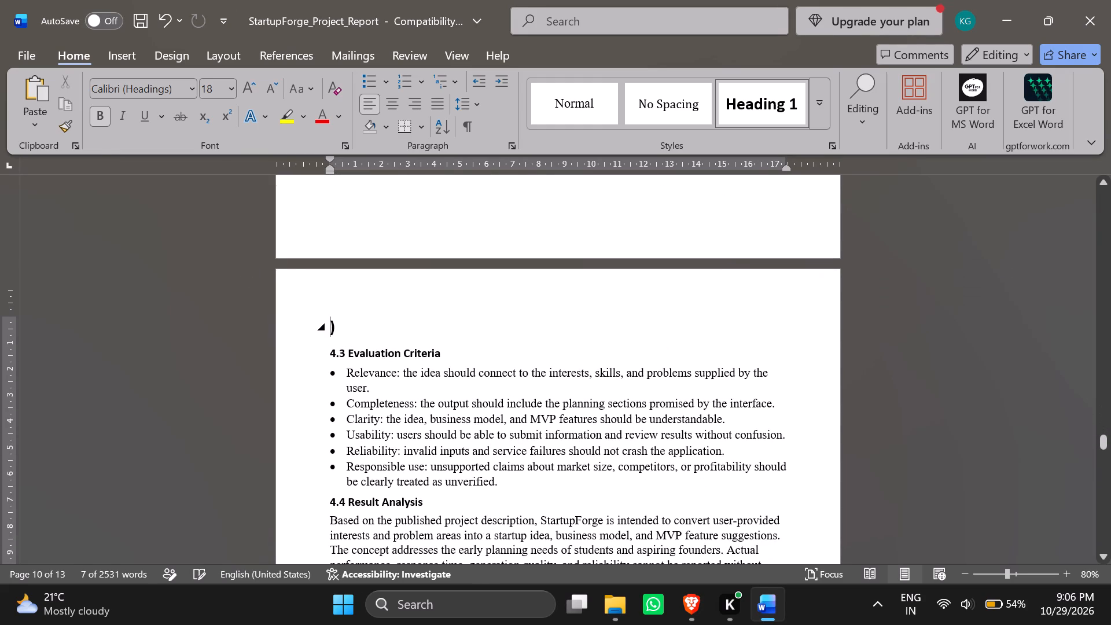
pyautogui.press('Delete')
pyautogui.press('Delete')
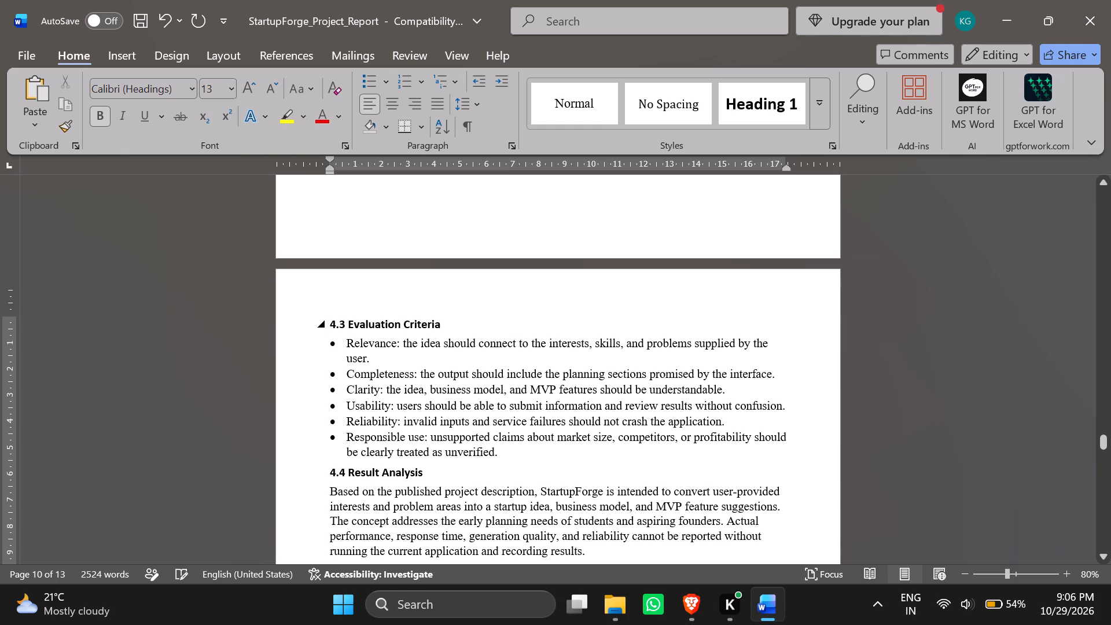
pyautogui.hotkey('ctrl', 'z')
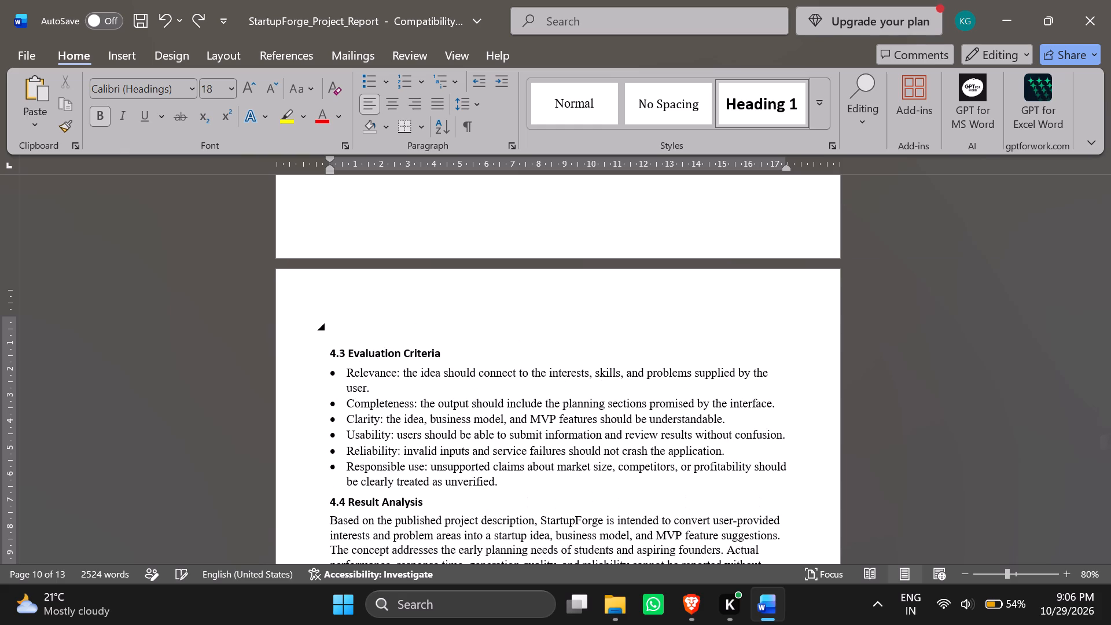
pyautogui.press('BackSpace')
pyautogui.click(1110, 367)
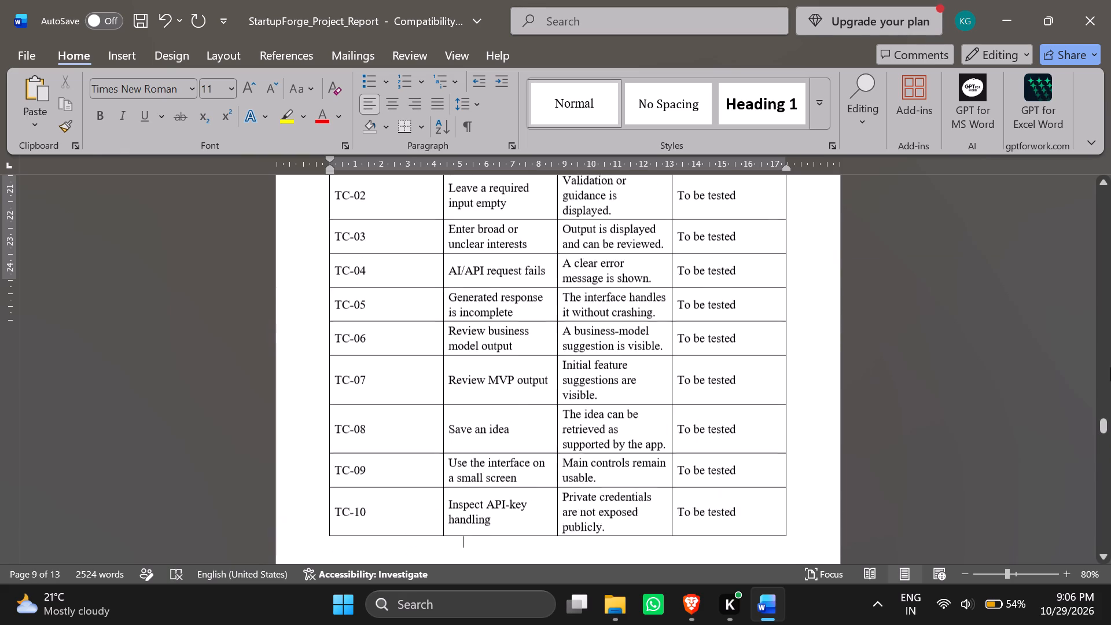
# Set the Chapter 5 content, from heading 5.1 Conclusion through the 5.3 Future Work bullets, to font size 13.
pyautogui.scroll(2, 909, 379)
pyautogui.scroll(-6, 909, 379)
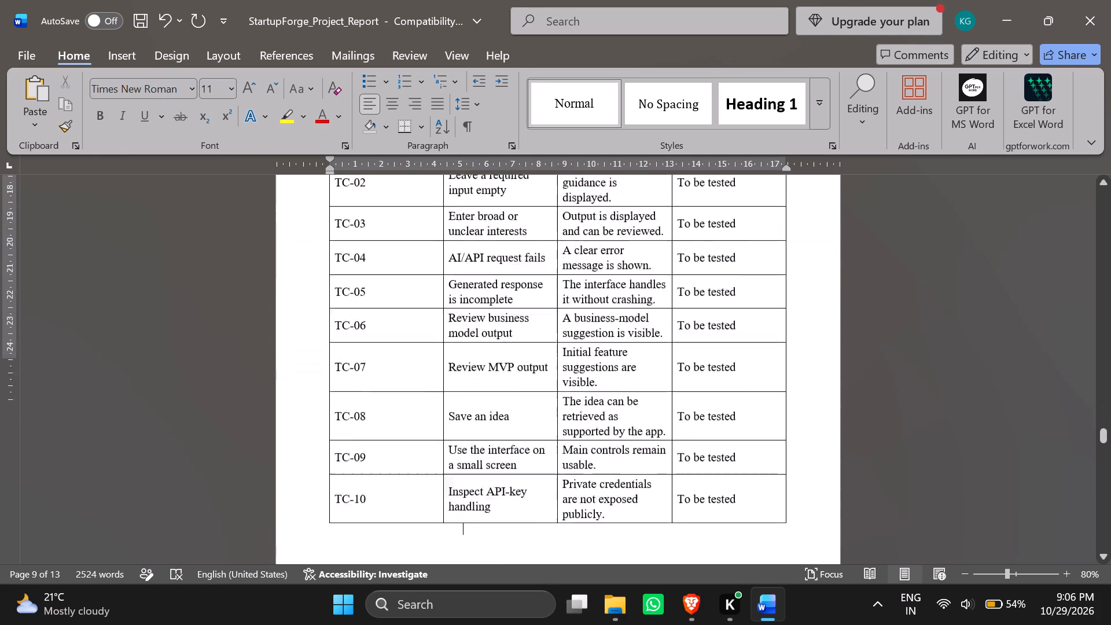
pyautogui.scroll(-3, 909, 379)
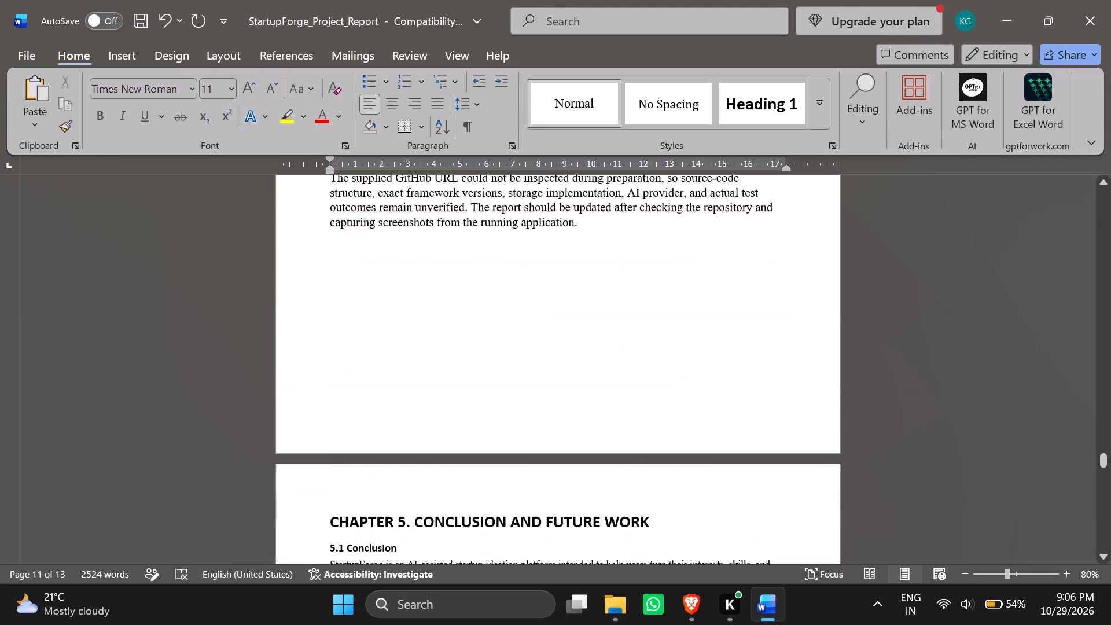
pyautogui.scroll(2, 909, 379)
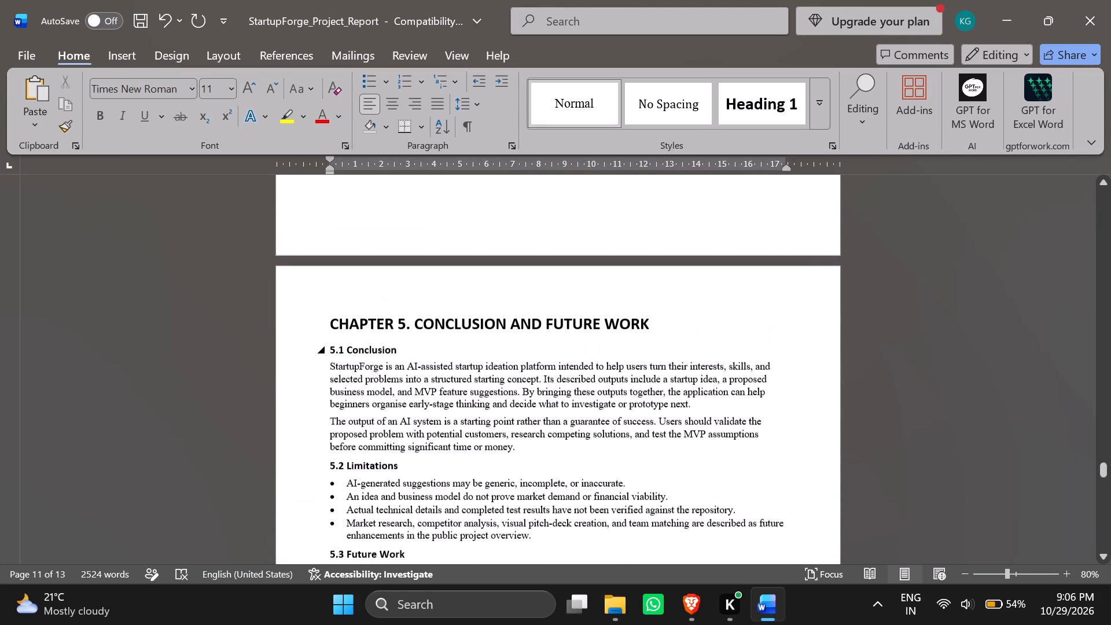
pyautogui.moveTo(330, 350); pyautogui.dragTo(482, 586)
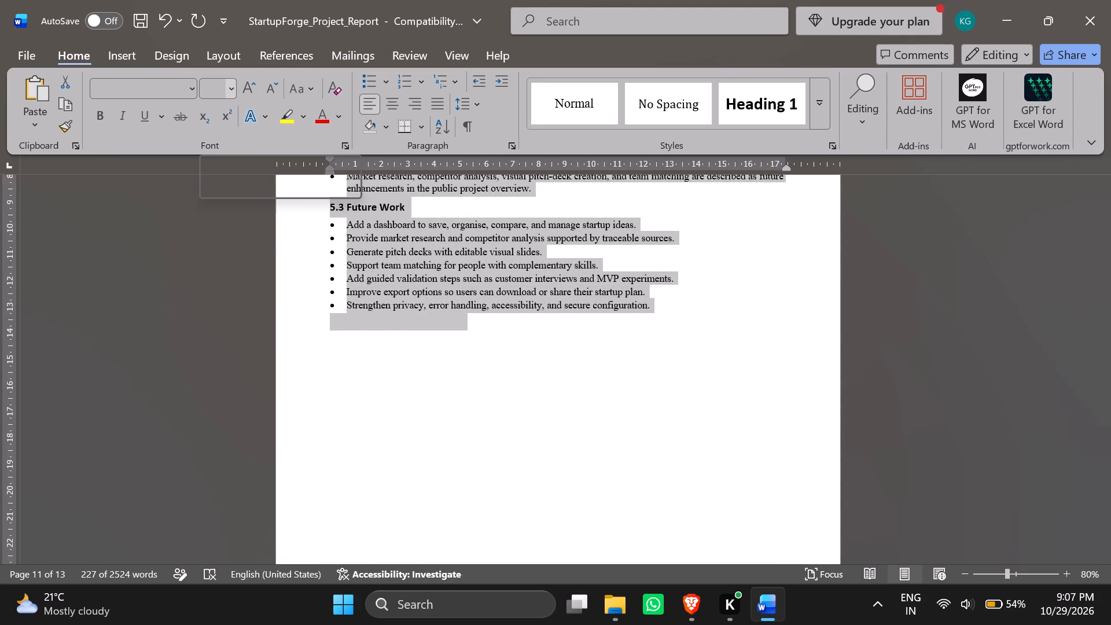
pyautogui.write('13')
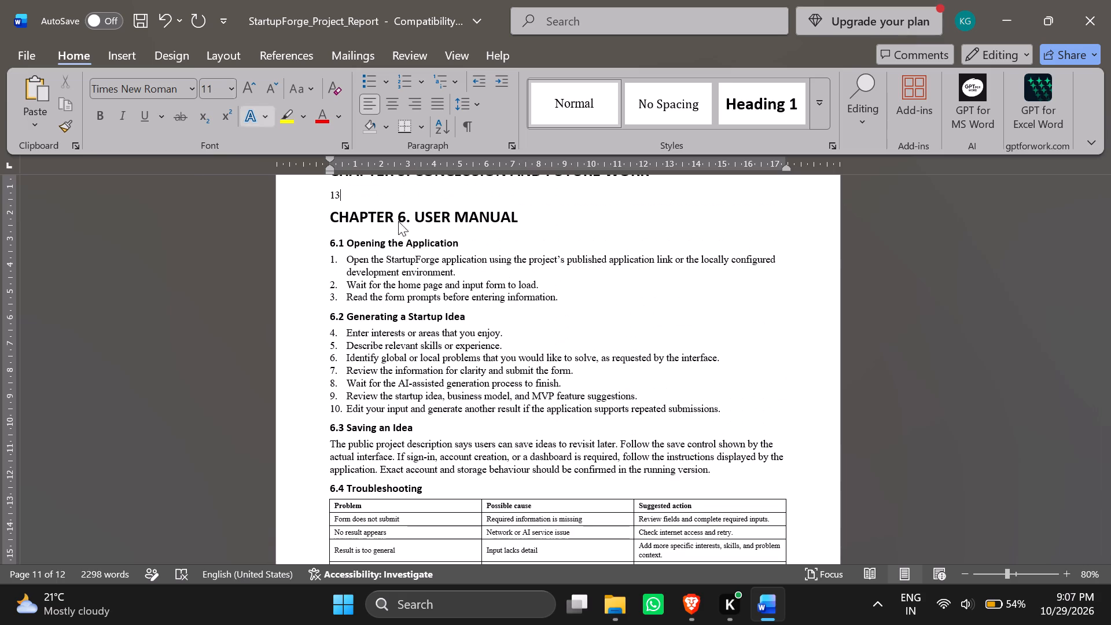
pyautogui.scroll(-6, 454, 260)
pyautogui.hotkey('ctrl', 'z')
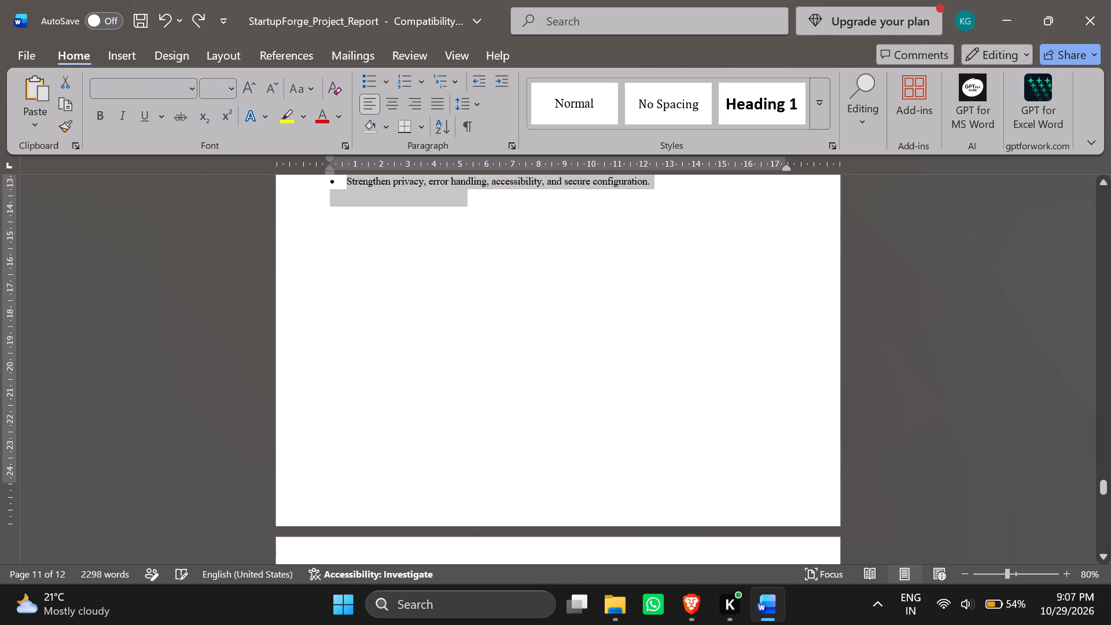
pyautogui.scroll(3, 454, 260)
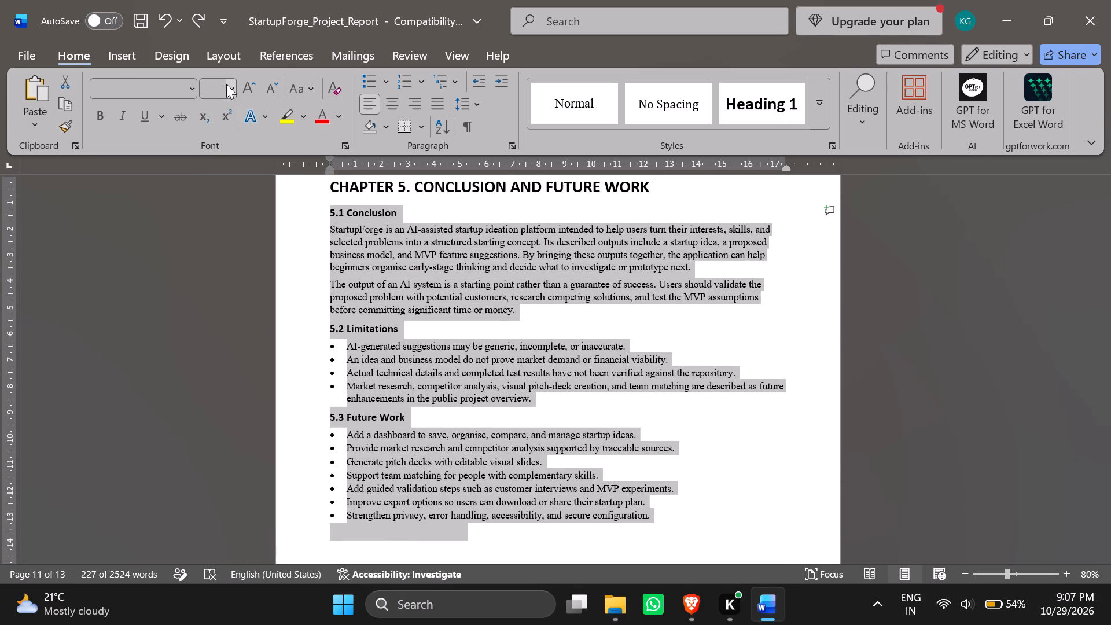
pyautogui.click(220, 84)
pyautogui.write('13')
pyautogui.press('Return')
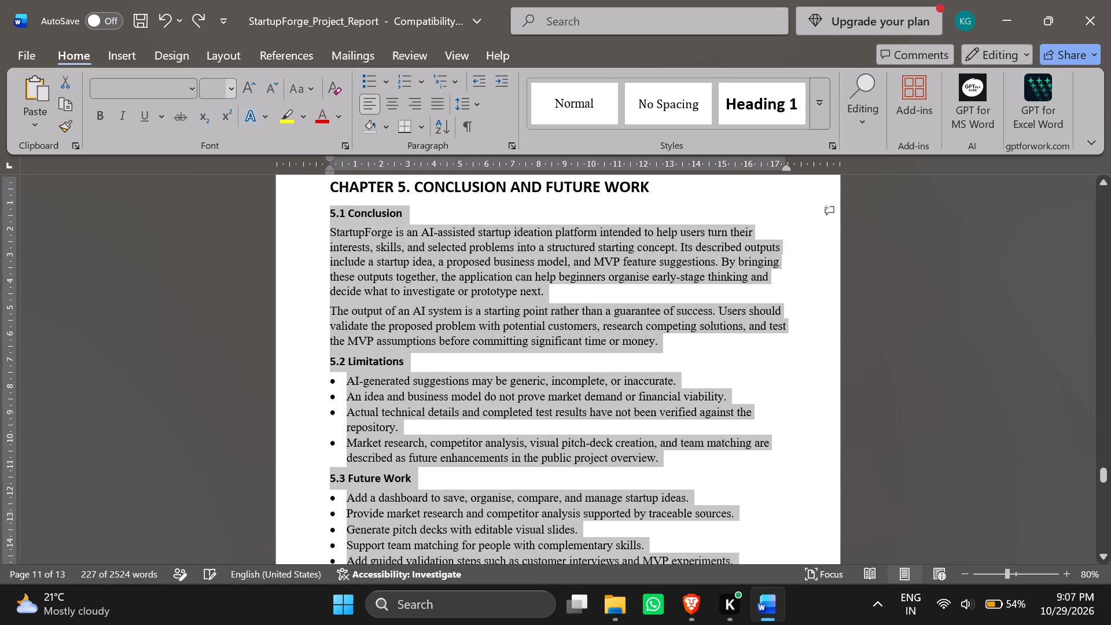
# Set everything from heading 6.1 Opening the Application through the last Appendix bullet, Figure A5, to font size 13.
pyautogui.scroll(-3, 888, 362)
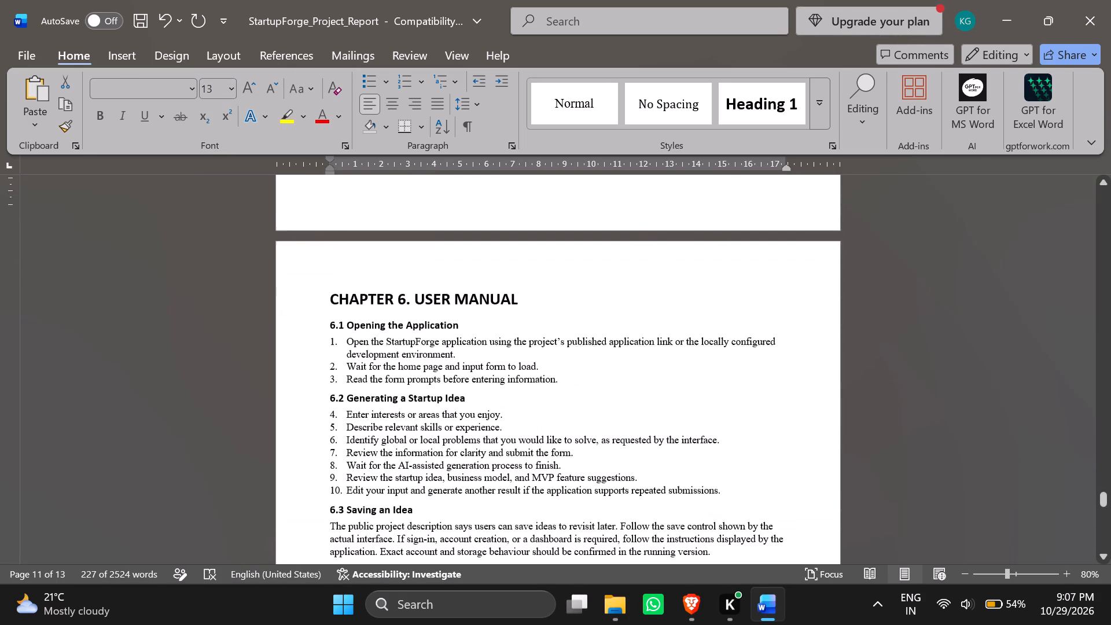
pyautogui.scroll(-1, 888, 362)
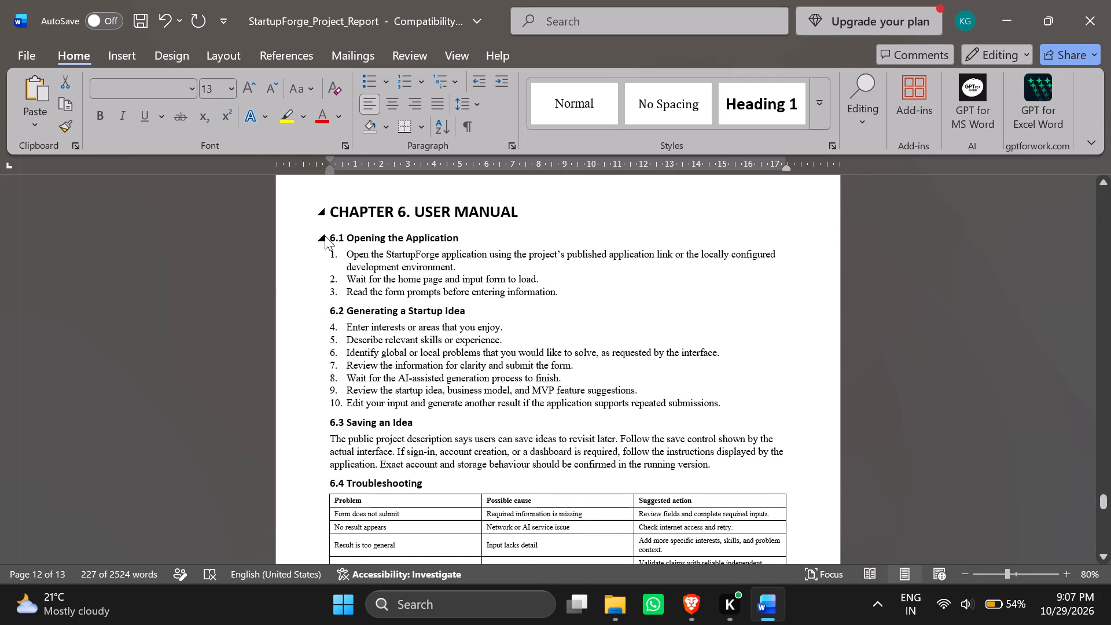
pyautogui.click(359, 211)
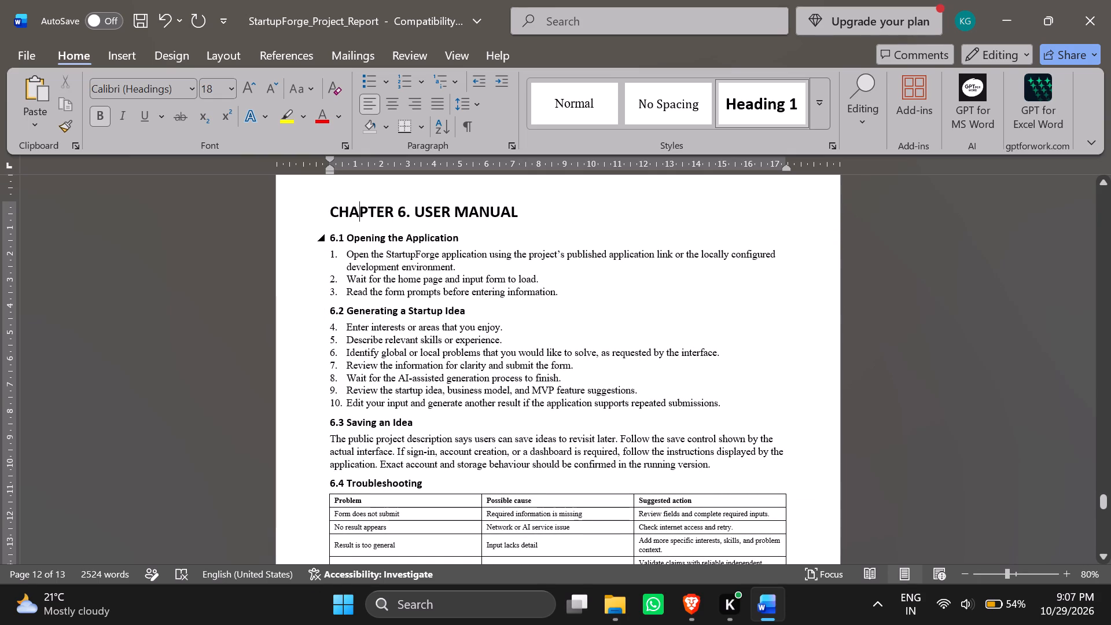
pyautogui.moveTo(333, 239); pyautogui.dragTo(472, 561)
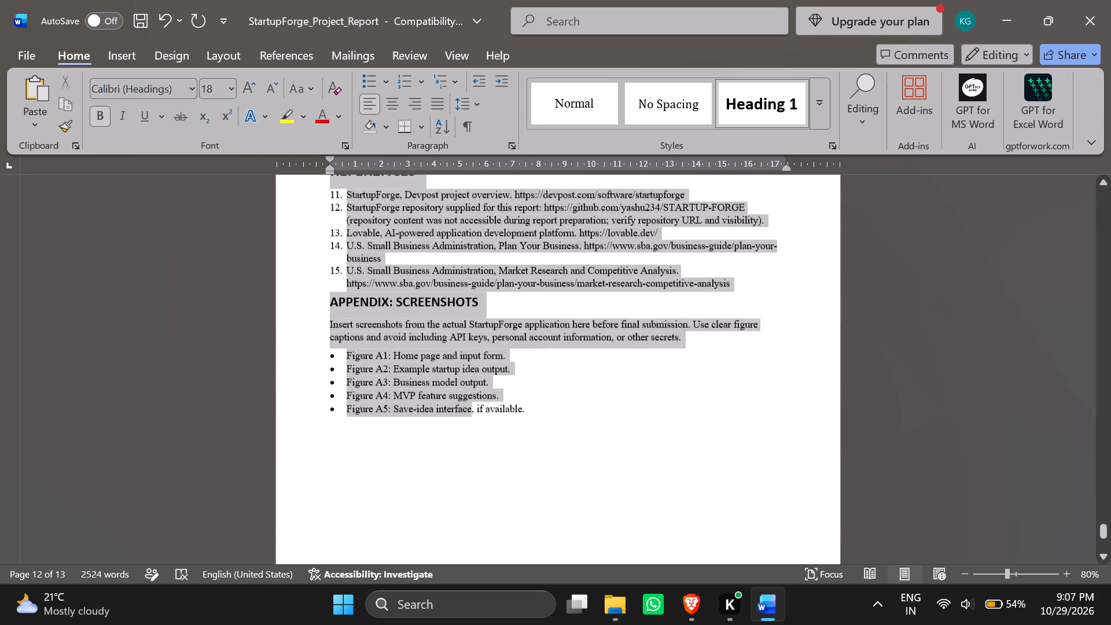
pyautogui.moveTo(472, 561); pyautogui.dragTo(437, 165)
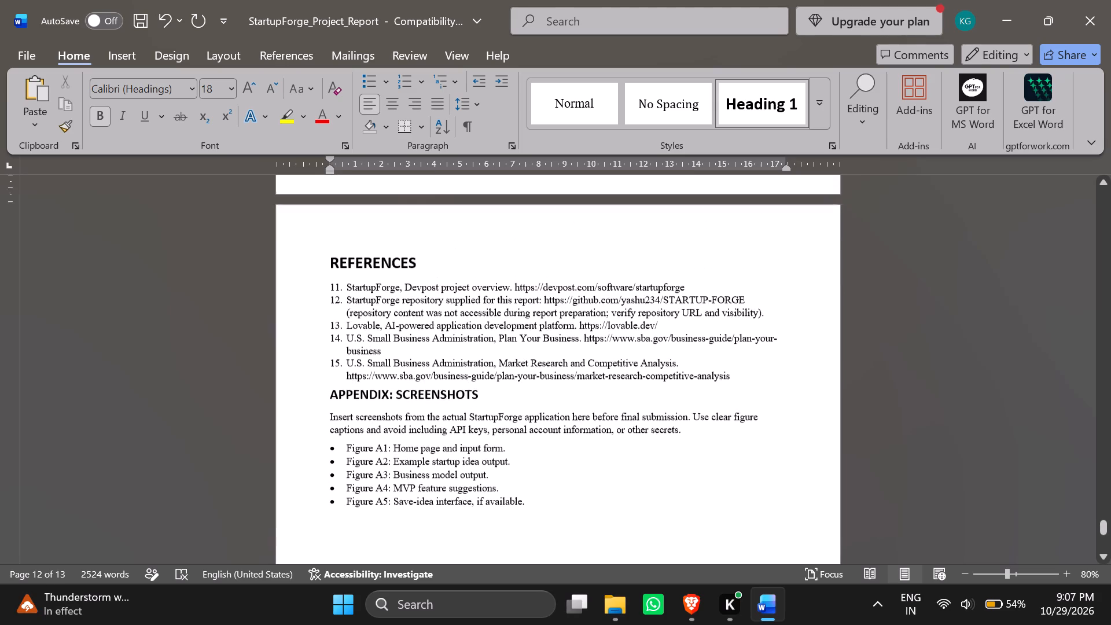
pyautogui.moveTo(437, 165); pyautogui.dragTo(514, 194)
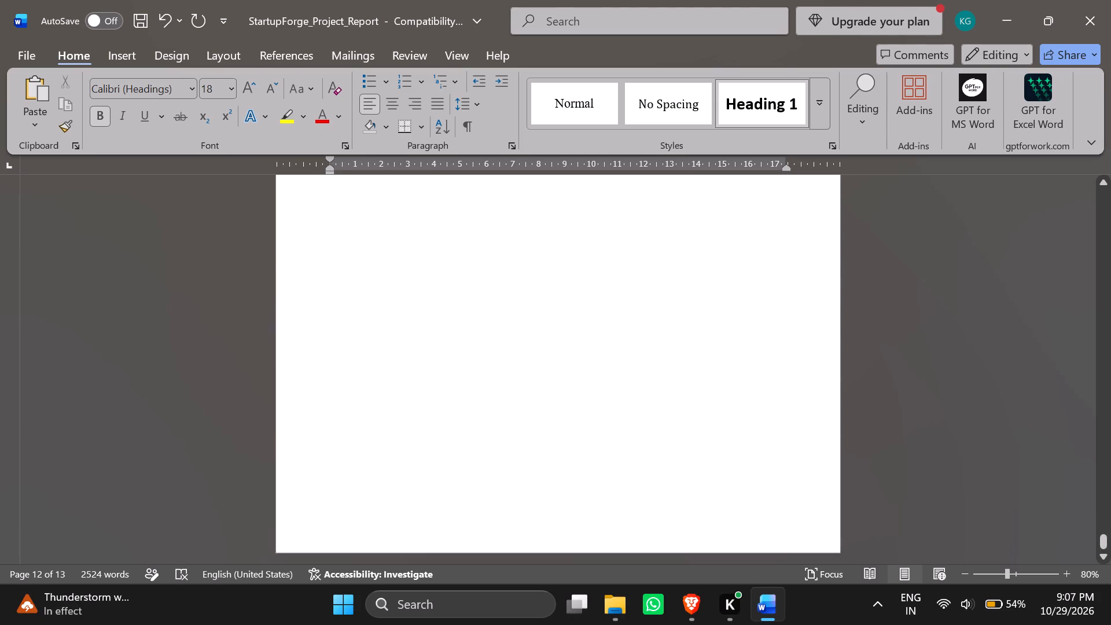
pyautogui.moveTo(514, 194); pyautogui.dragTo(561, 508)
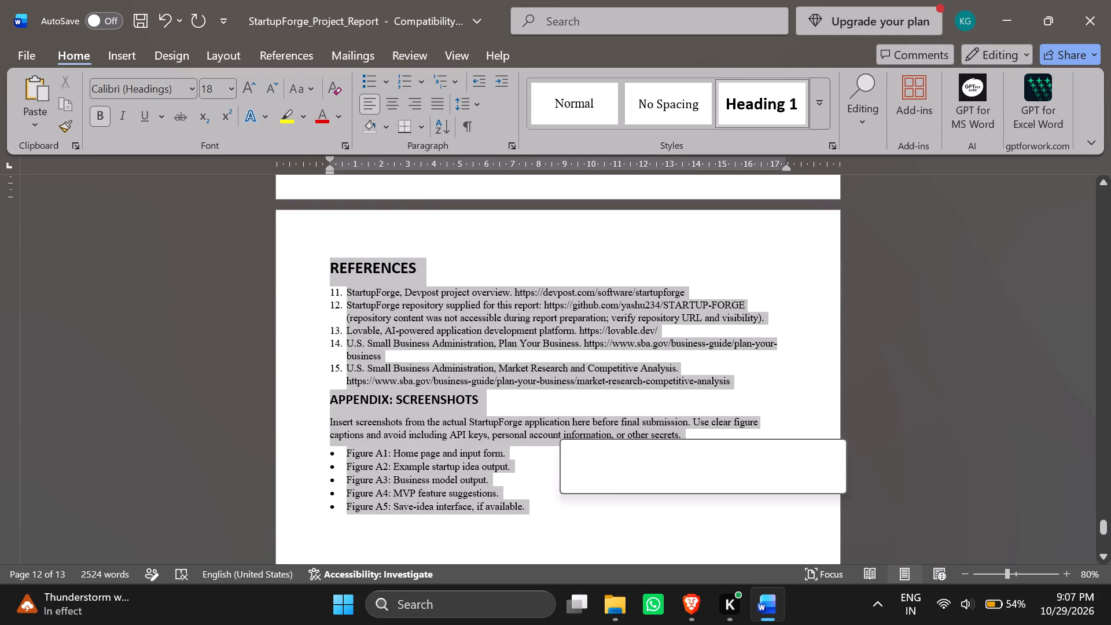
pyautogui.click(227, 83)
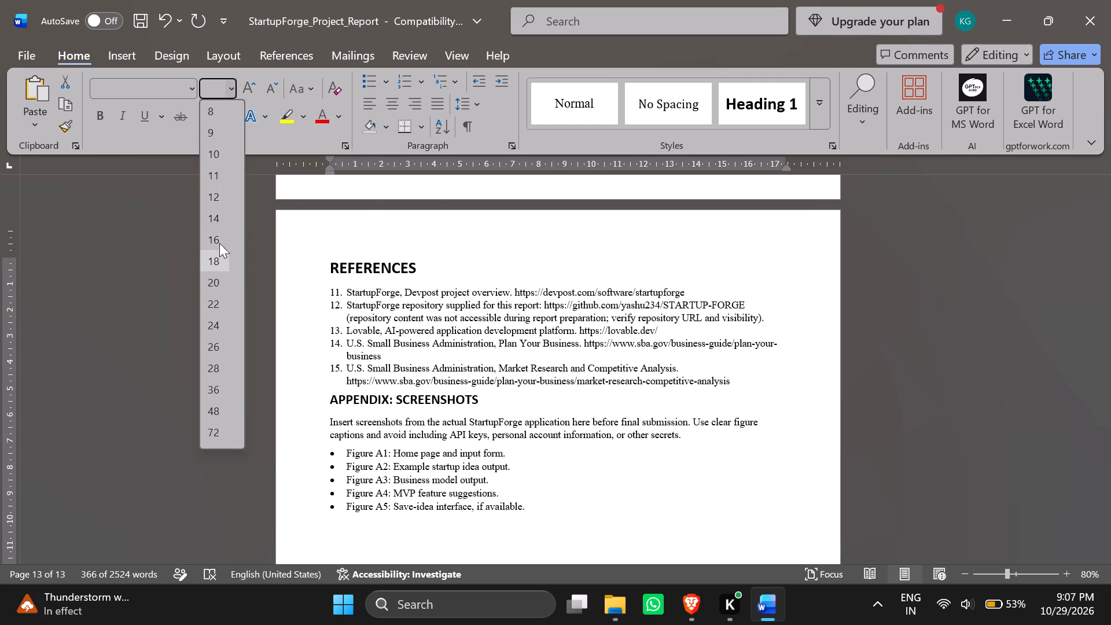
pyautogui.write('13')
pyautogui.press('Return')
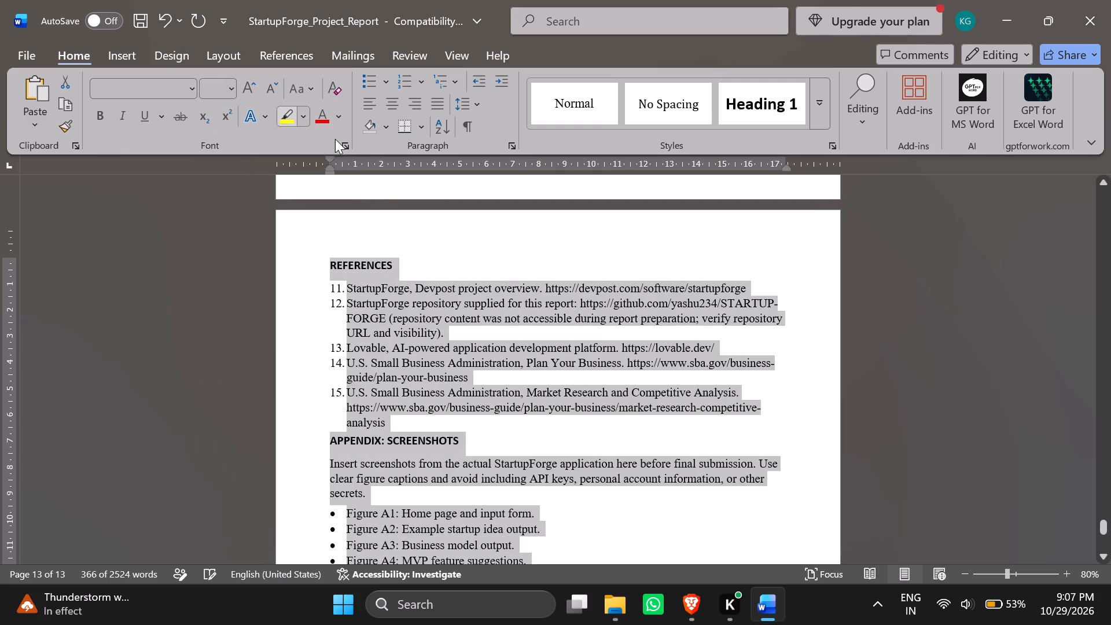
# Set the REFERENCES heading to font size 18.
pyautogui.click(339, 277)
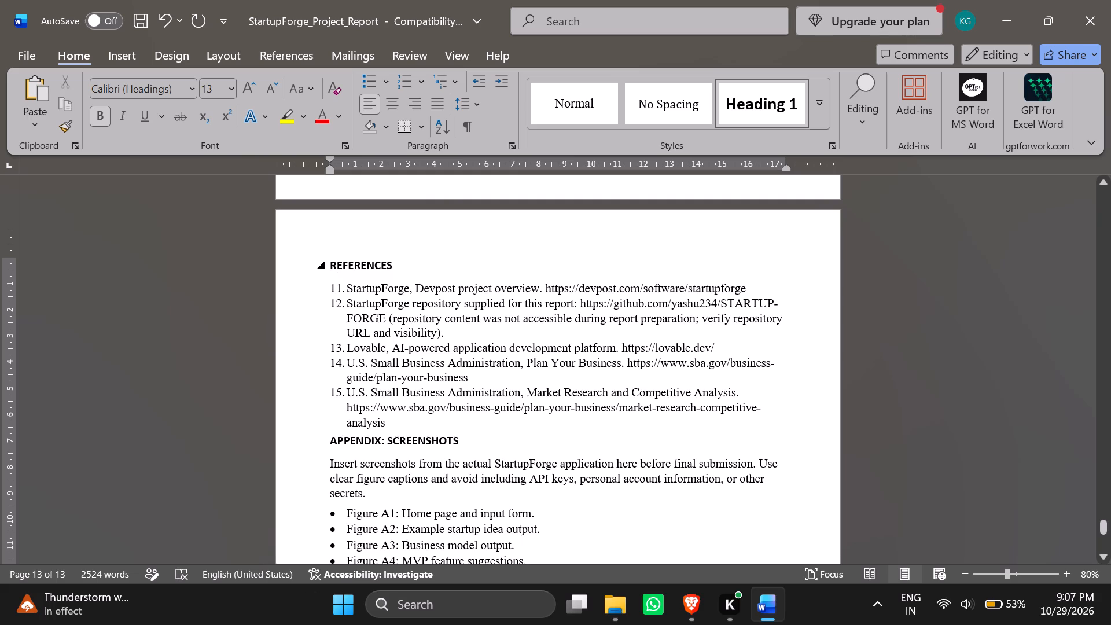
pyautogui.moveTo(332, 268); pyautogui.dragTo(396, 260)
pyautogui.click(199, 84)
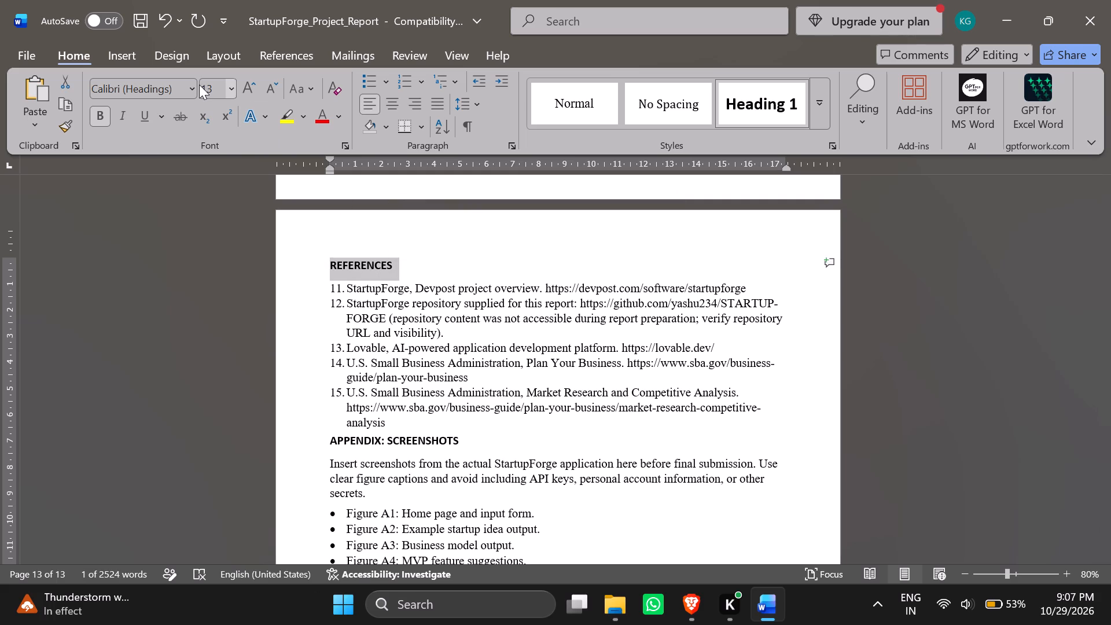
pyautogui.doubleClick(206, 86)
pyautogui.write('18')
pyautogui.press('Return')
pyautogui.click(1026, 389)
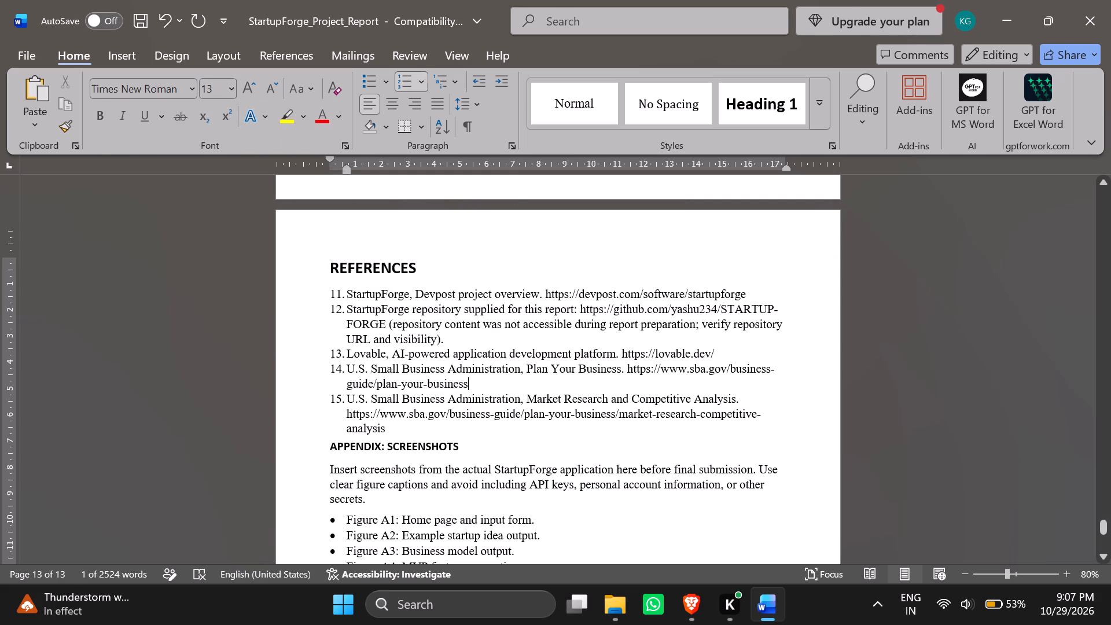
# Delete the APPENDIX: SCREENSHOTS section after the references, including its heading, instruction text, figure bullets and leftover empty bullet.
pyautogui.scroll(-1, 590, 318)
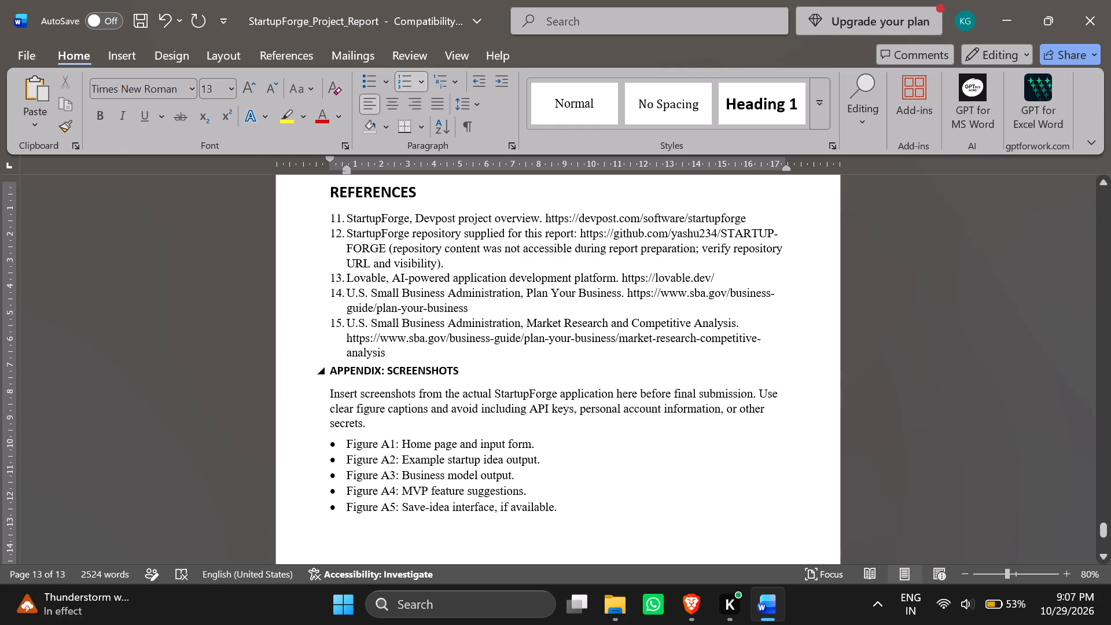
pyautogui.moveTo(330, 374); pyautogui.dragTo(543, 509)
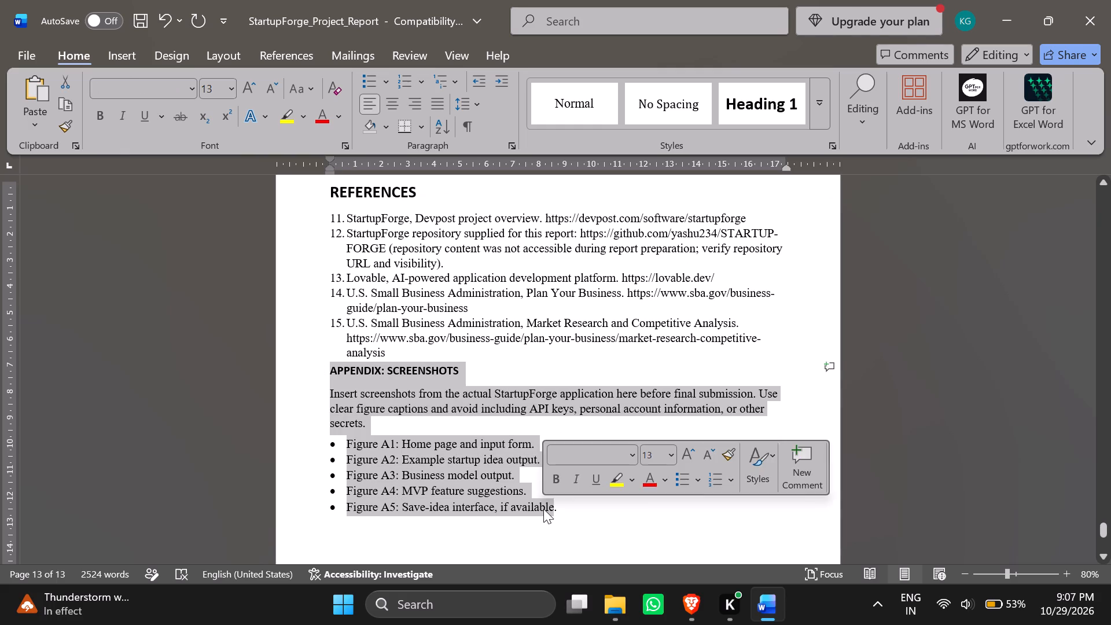
pyautogui.press('BackSpace')
pyautogui.press('Delete')
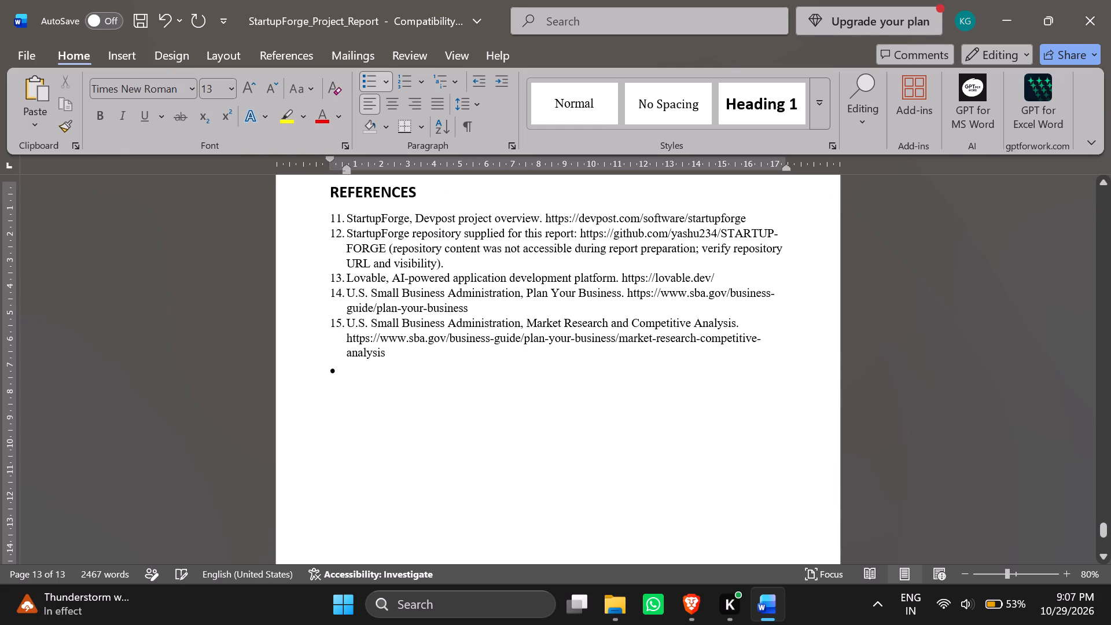
pyautogui.press('BackSpace')
pyautogui.rightClick(858, 437)
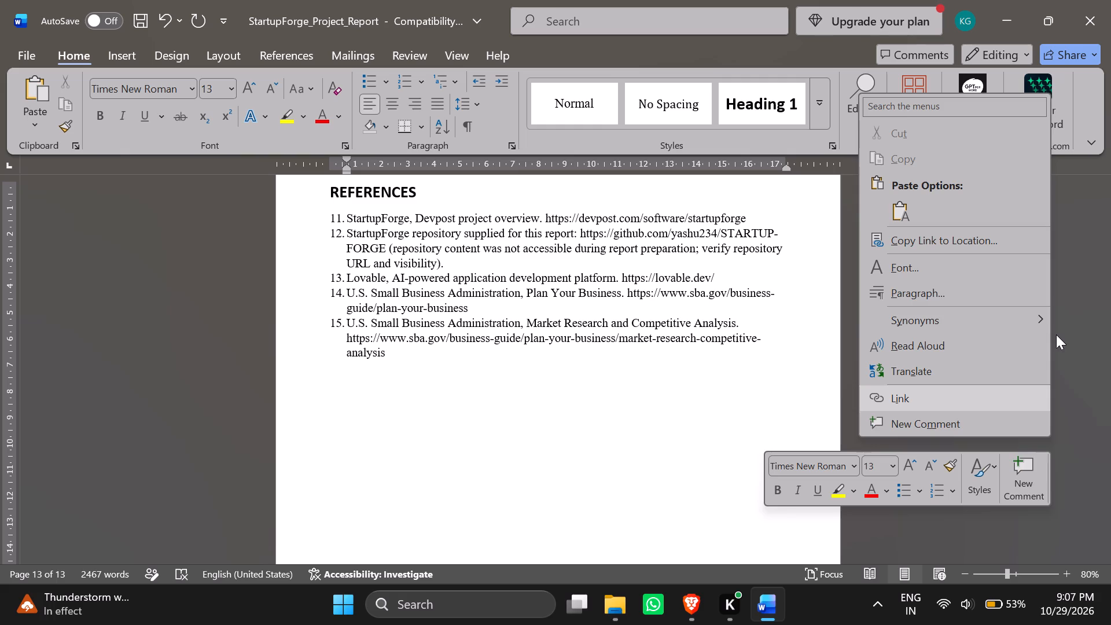
pyautogui.click(1056, 334)
# Examine the page layout from Chapter 6 back through Chapter 5 to the 4.2 Test Cases table.
pyautogui.scroll(4, 872, 279)
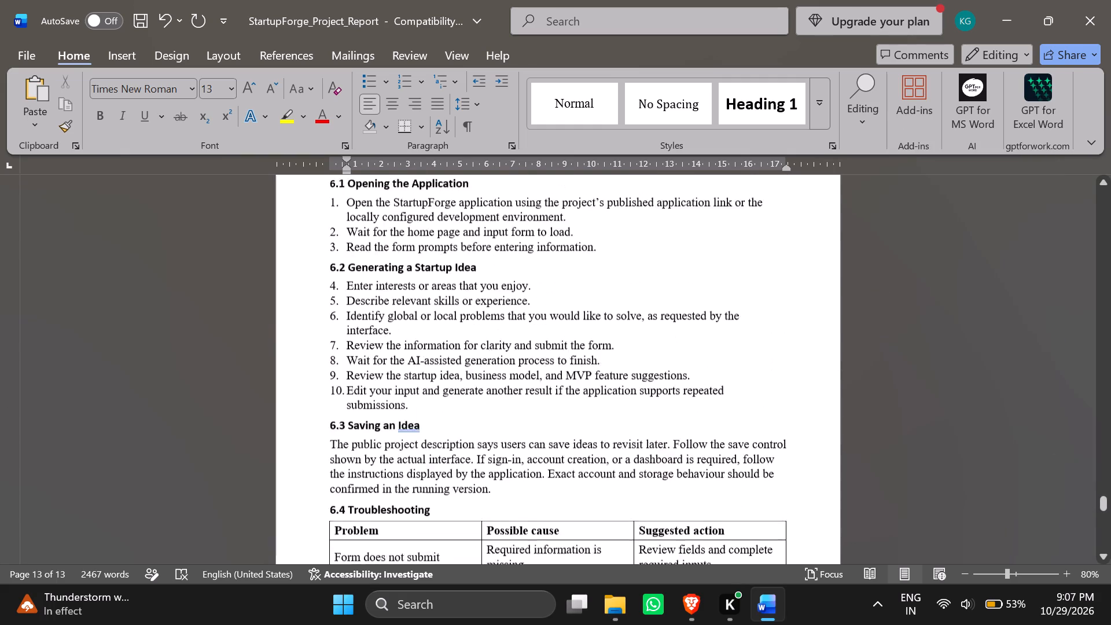
pyautogui.scroll(6, 872, 279)
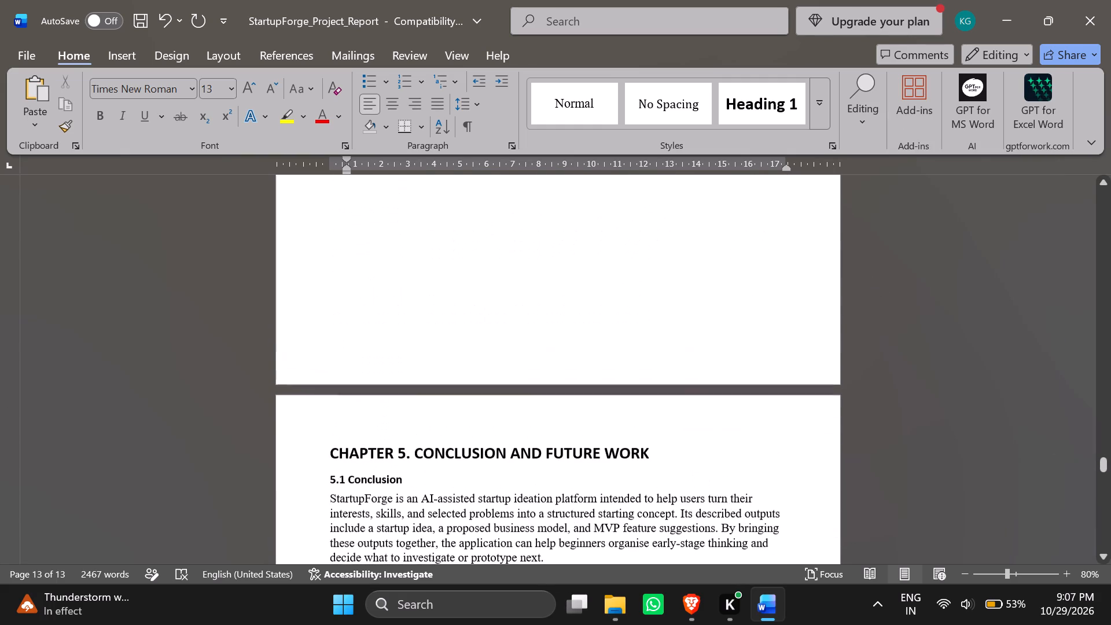
pyautogui.scroll(4, 872, 279)
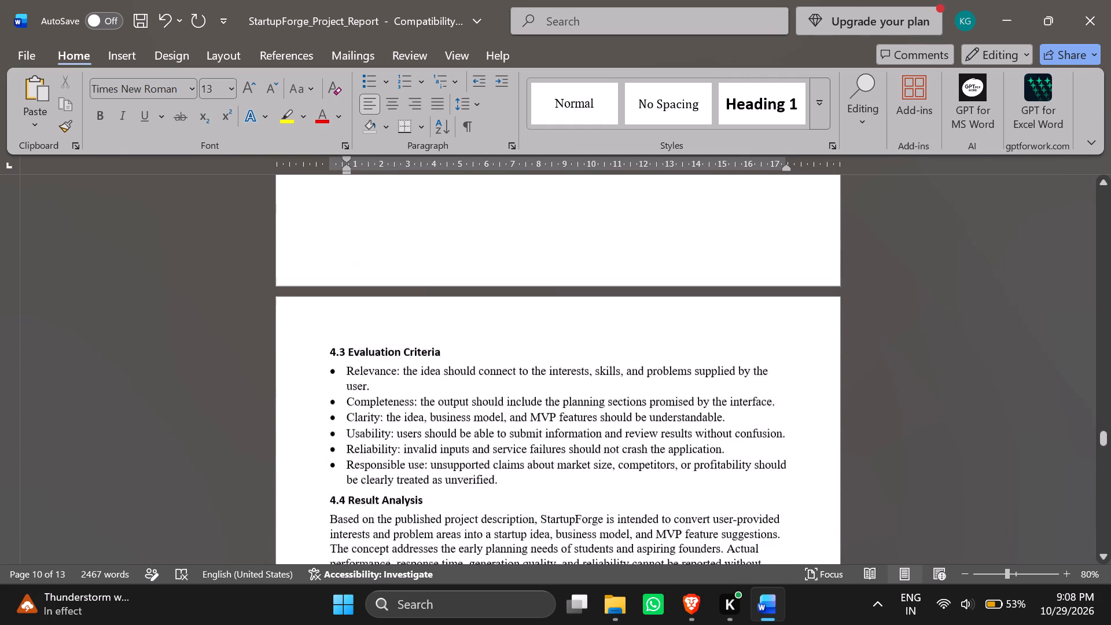
pyautogui.scroll(1, 872, 279)
pyautogui.click(568, 457)
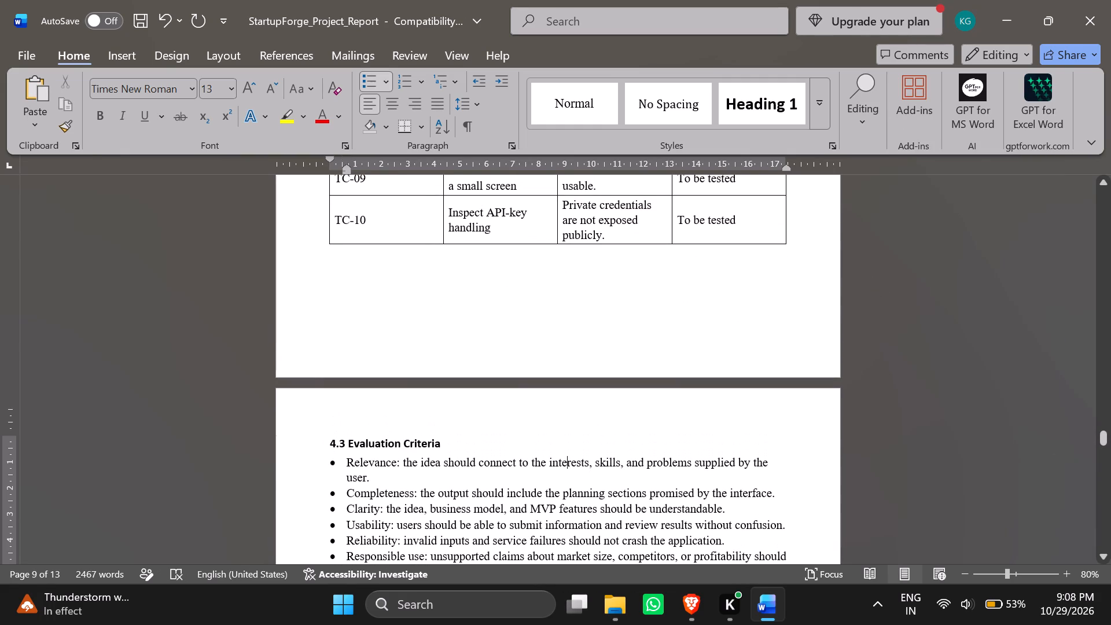
pyautogui.scroll(1, 808, 463)
# Save the project report.
pyautogui.hotkey('ctrl', 's')
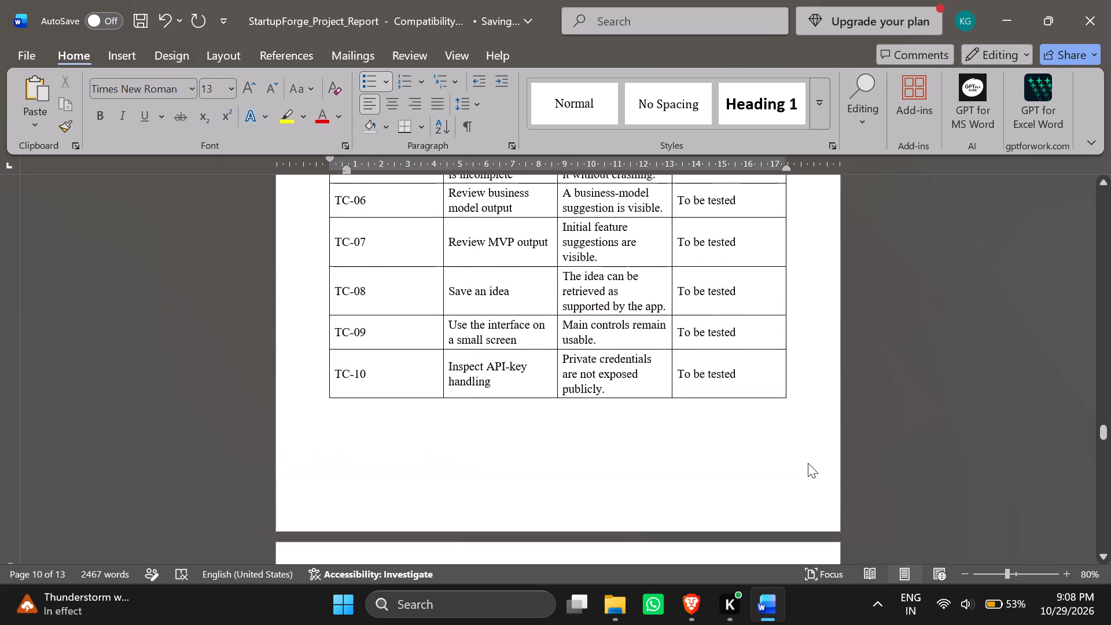
# Set all the text in the INDEX table, from the header row through the References row, to font size 12.
pyautogui.scroll(15, 808, 463)
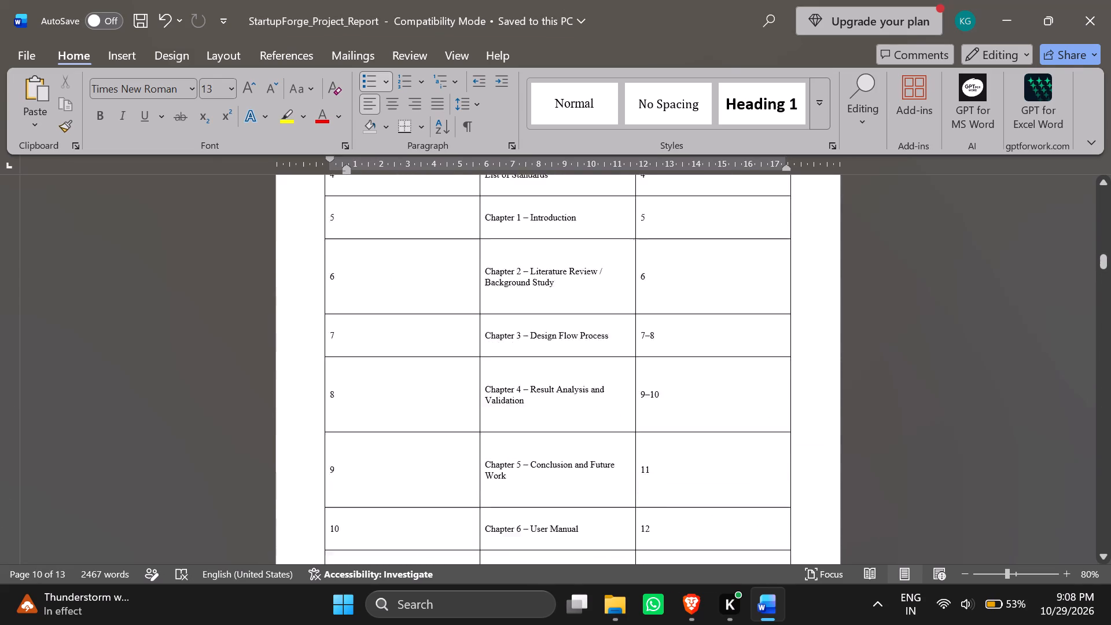
pyautogui.scroll(1, 808, 463)
pyautogui.scroll(-4, 808, 463)
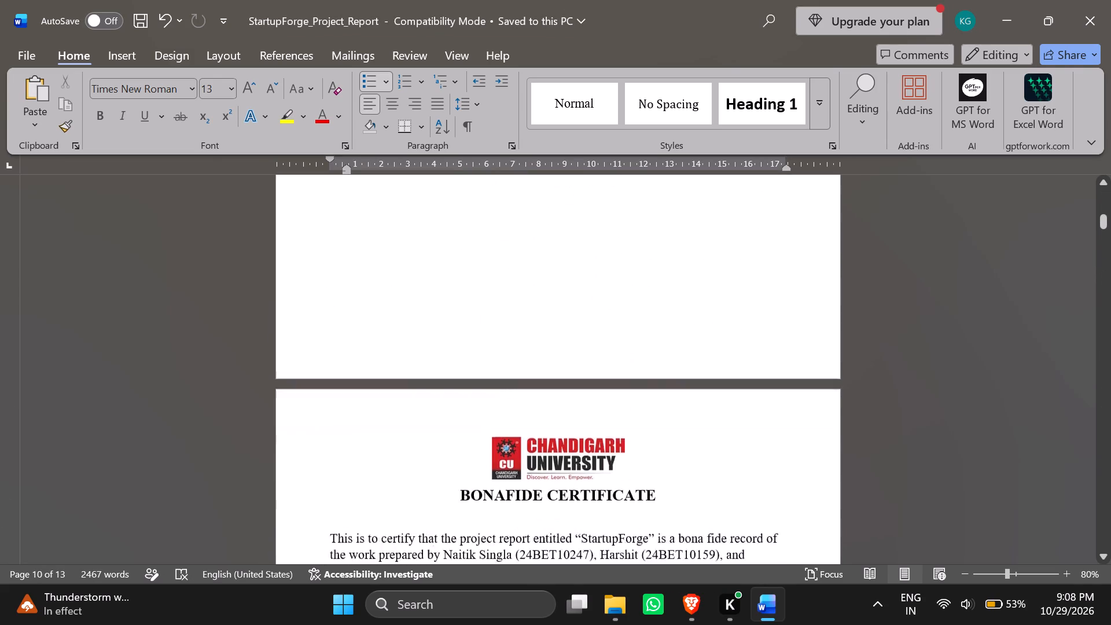
pyautogui.scroll(-8, 808, 463)
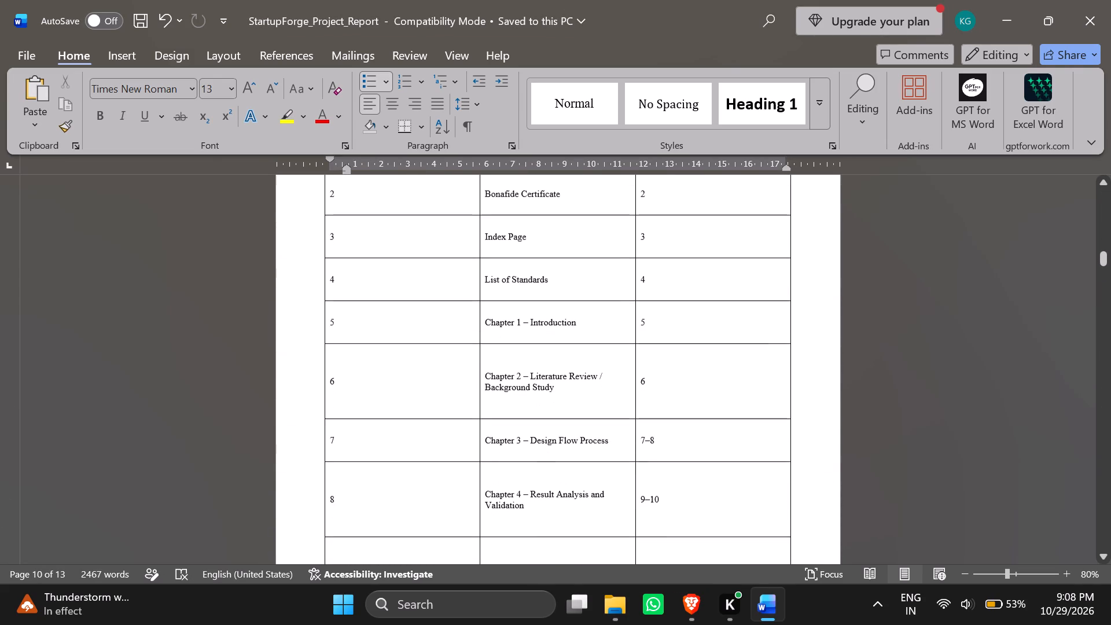
pyautogui.scroll(2, 808, 463)
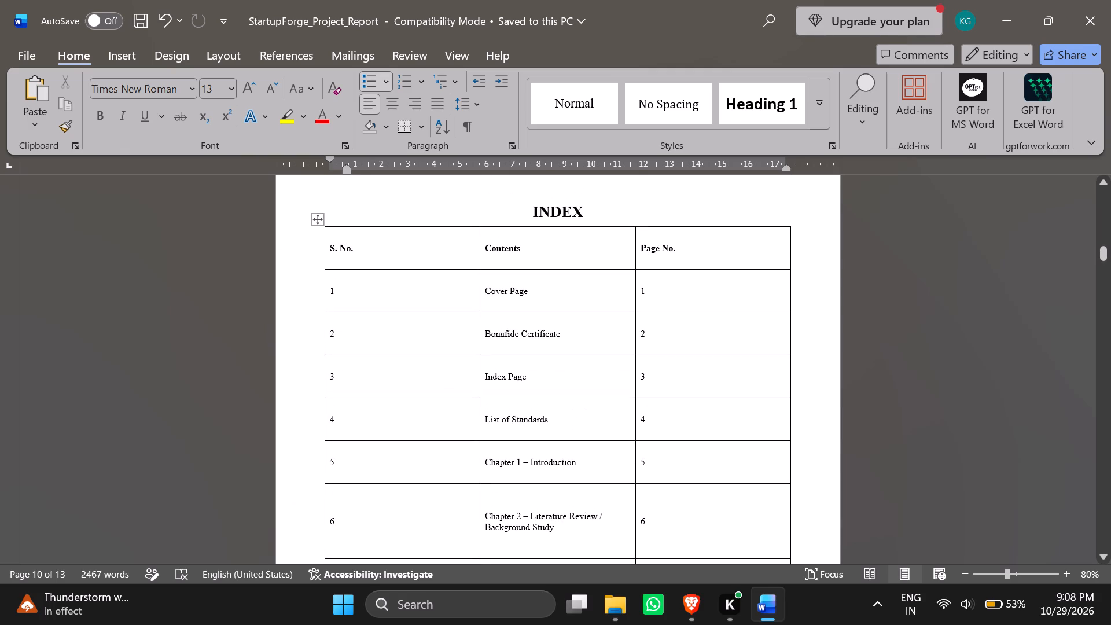
pyautogui.click(531, 329)
pyautogui.moveTo(329, 244); pyautogui.dragTo(336, 248)
pyautogui.click(336, 248)
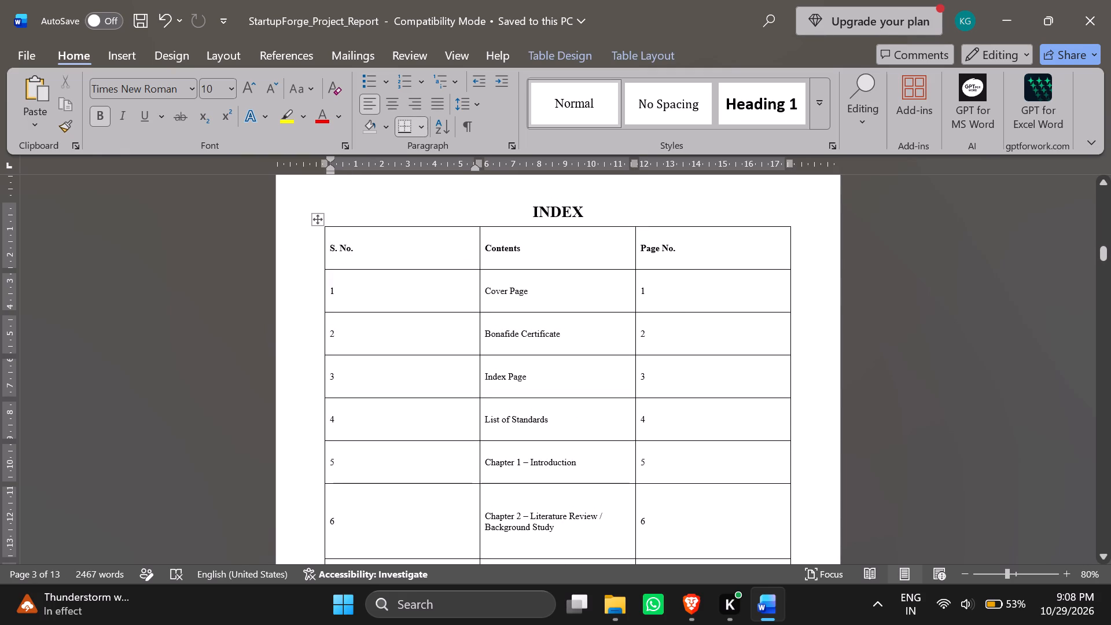
pyautogui.moveTo(330, 245); pyautogui.dragTo(717, 348)
pyautogui.click(220, 88)
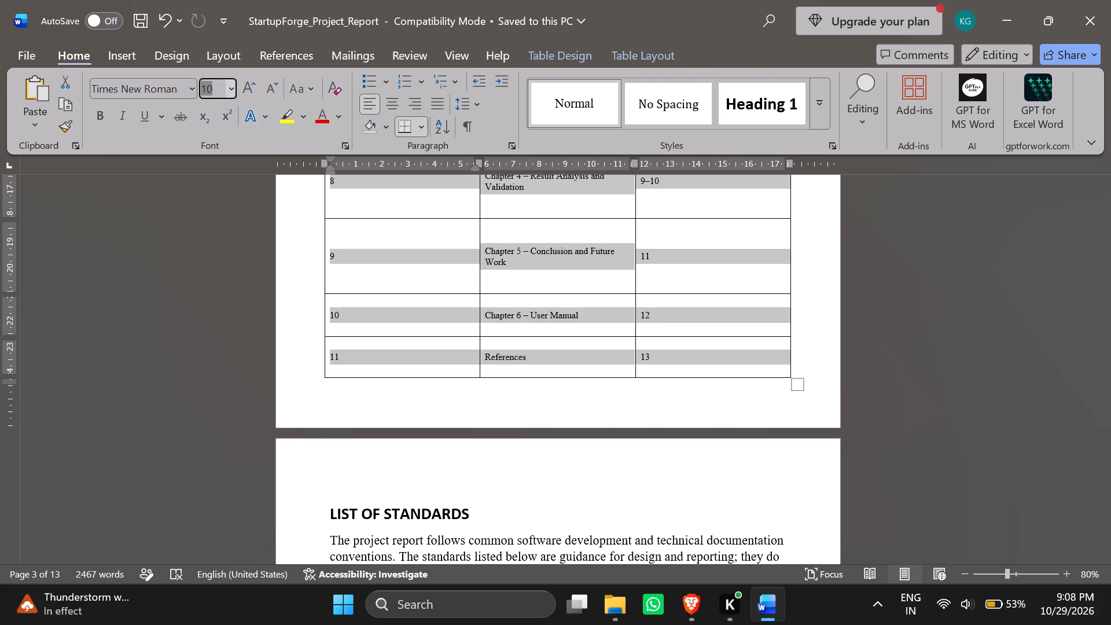
pyautogui.write('12')
pyautogui.press('Return')
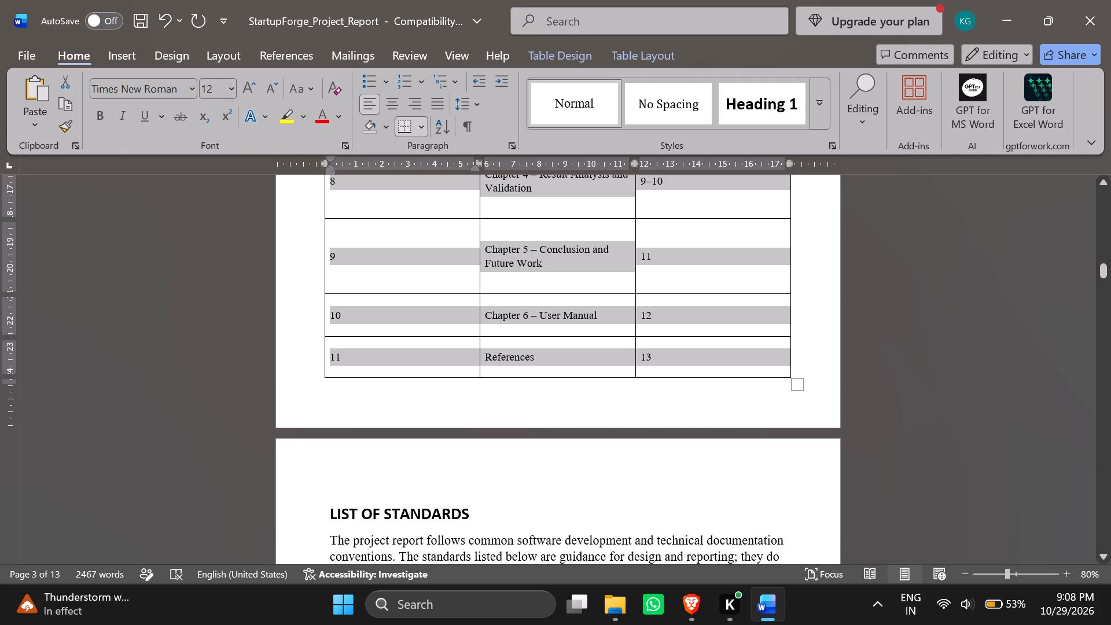
pyautogui.click(871, 266)
# Set the INDEX heading above the table to font size 18.
pyautogui.scroll(5, 871, 266)
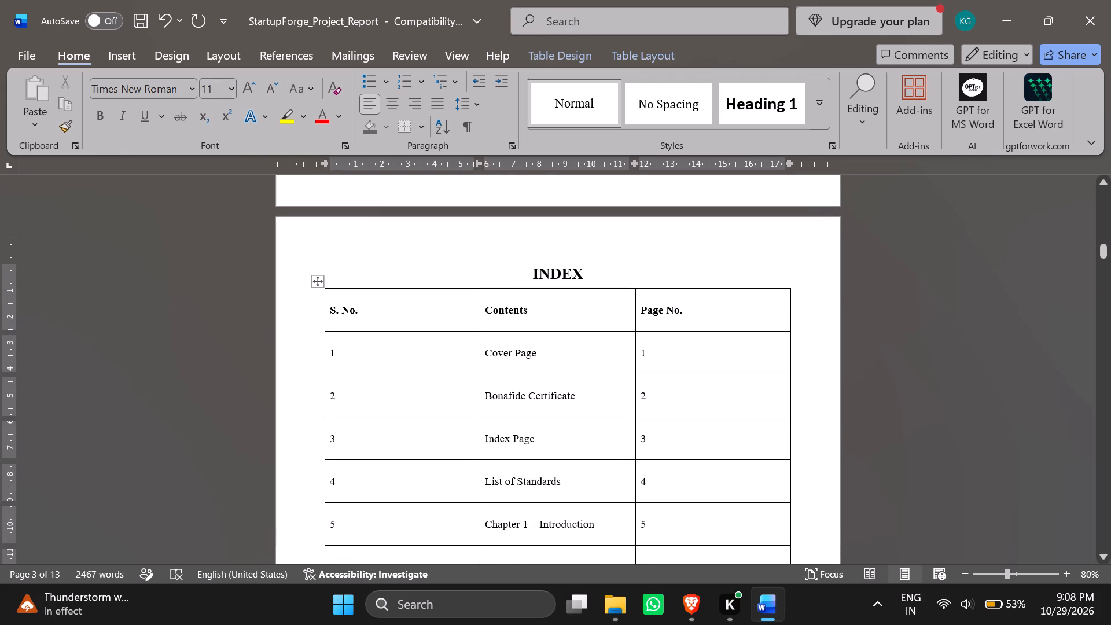
pyautogui.moveTo(534, 274); pyautogui.dragTo(634, 270)
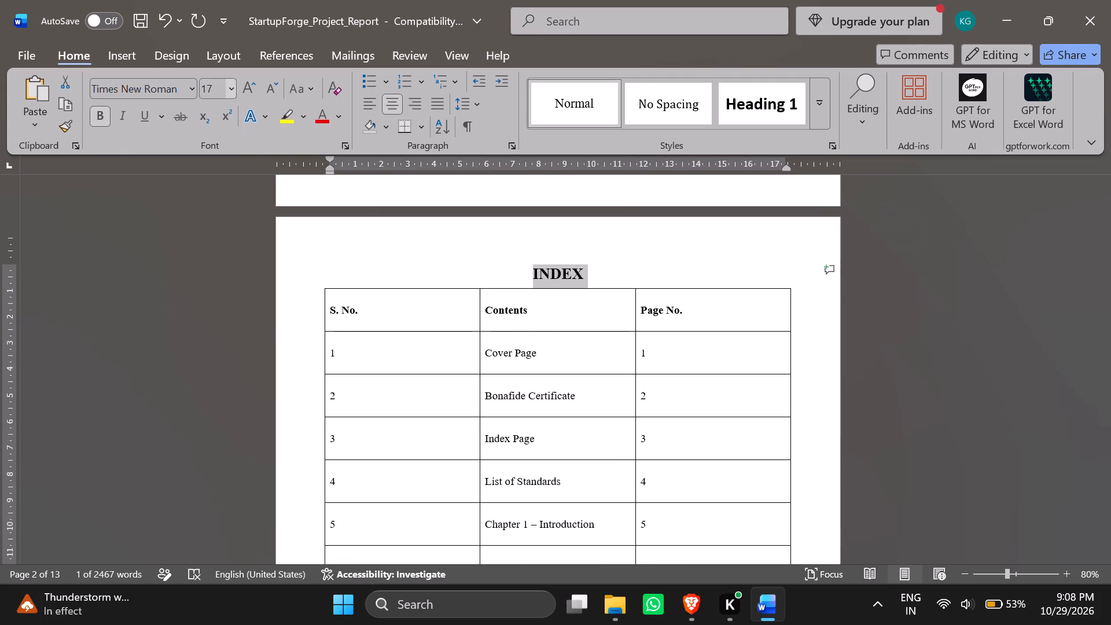
pyautogui.doubleClick(211, 95)
pyautogui.click(211, 95)
pyautogui.press('BackSpace')
pyautogui.press('8')
pyautogui.press('Return')
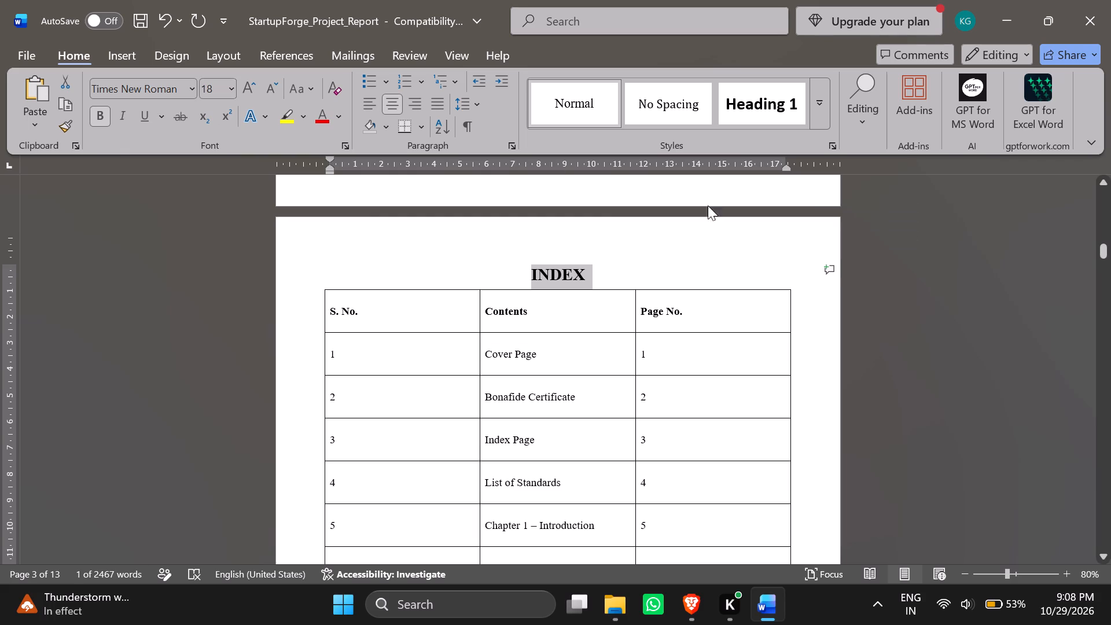
pyautogui.click(902, 260)
# Examine the front pages of the report from the index back through the bonafide certificate to the cover page.
pyautogui.scroll(3, 902, 260)
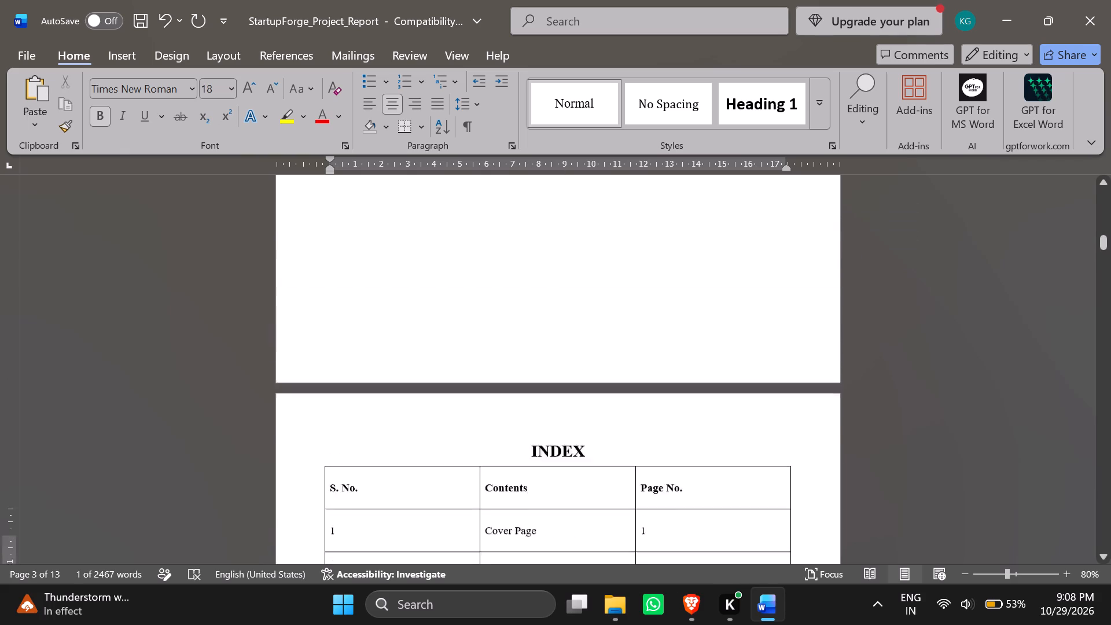
pyautogui.scroll(1, 902, 260)
pyautogui.scroll(-1, 902, 260)
pyautogui.scroll(4, 902, 260)
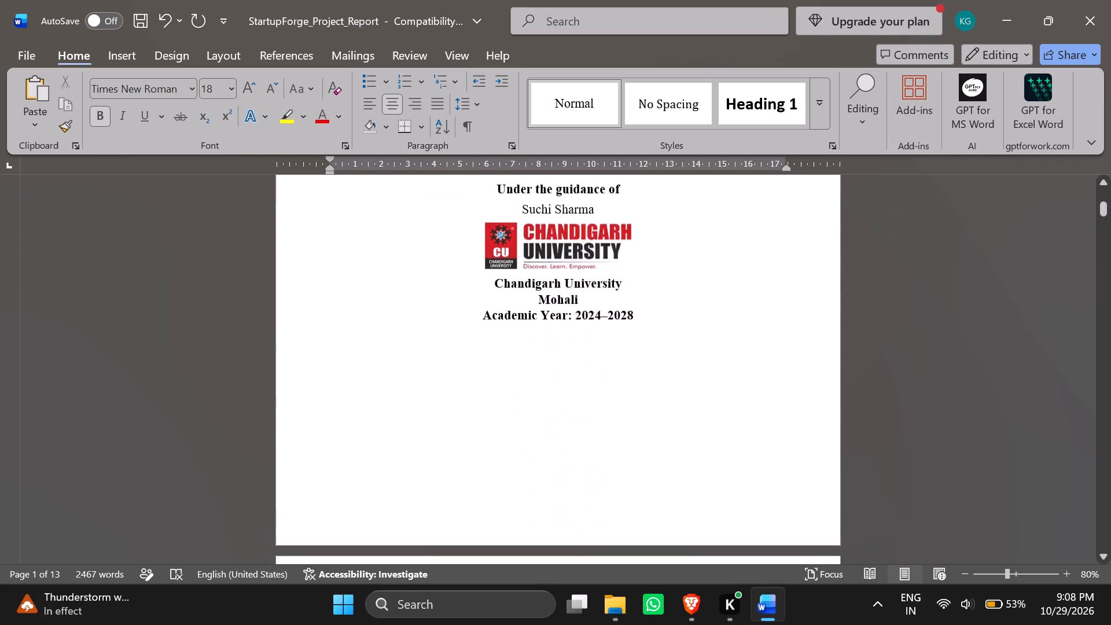
pyautogui.scroll(2, 902, 260)
pyautogui.scroll(-1, 902, 260)
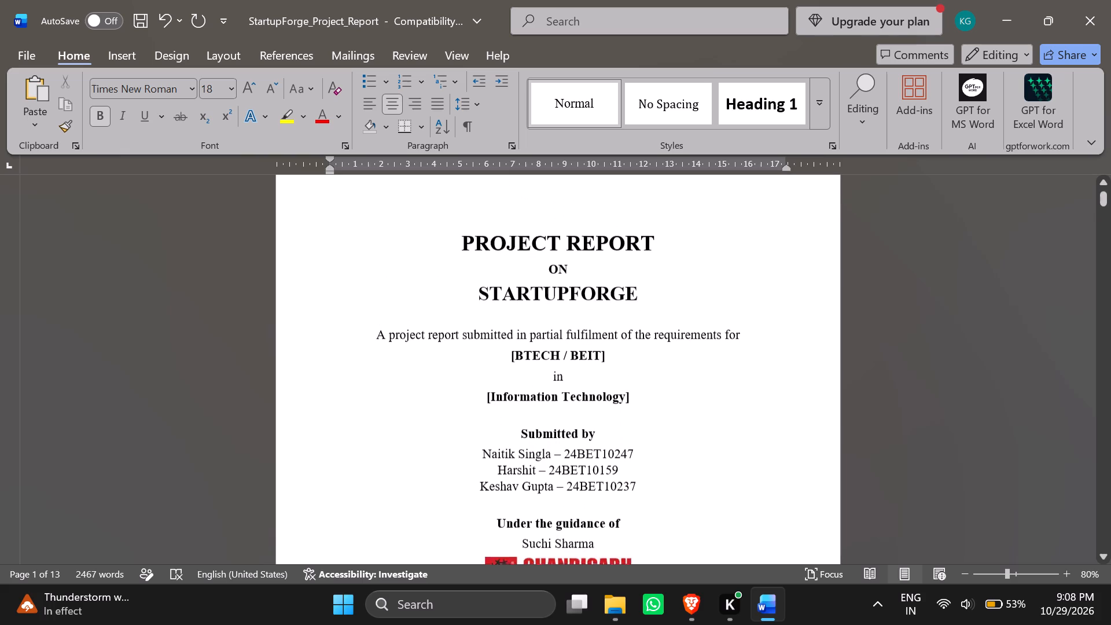
pyautogui.scroll(-4, 902, 260)
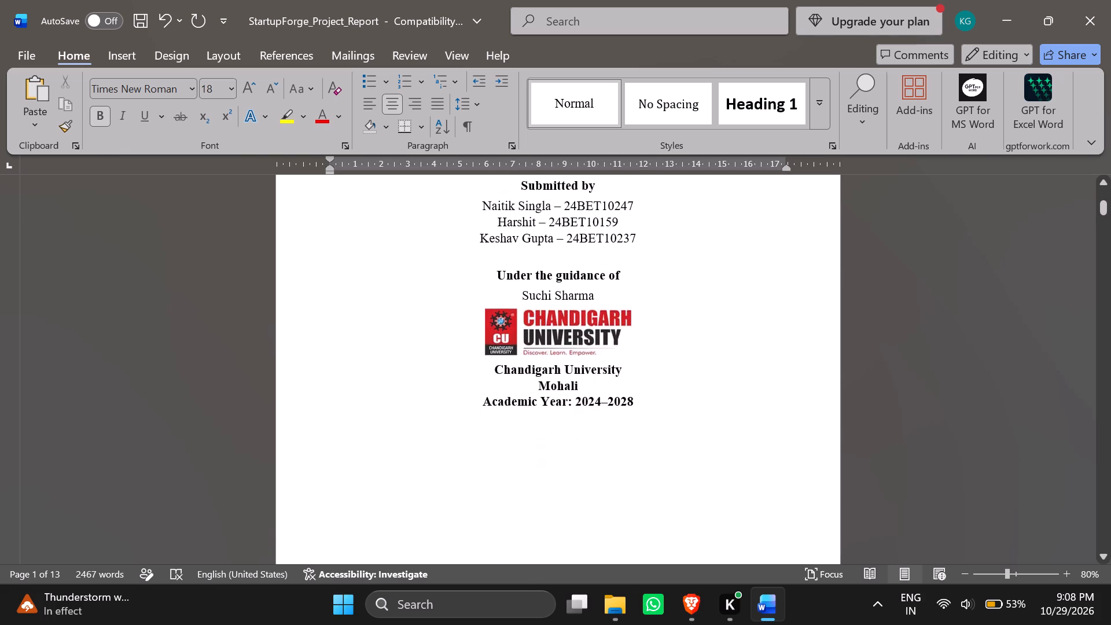
pyautogui.scroll(5, 902, 260)
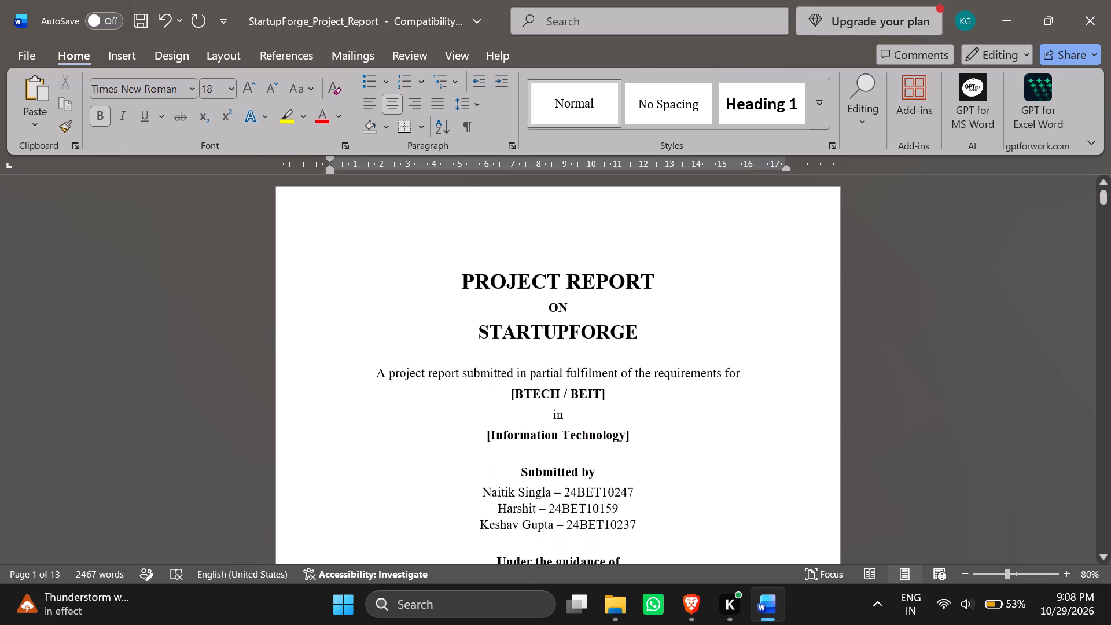
# Save the project report and close its Word window.
pyautogui.hotkey('ctrl', 's')
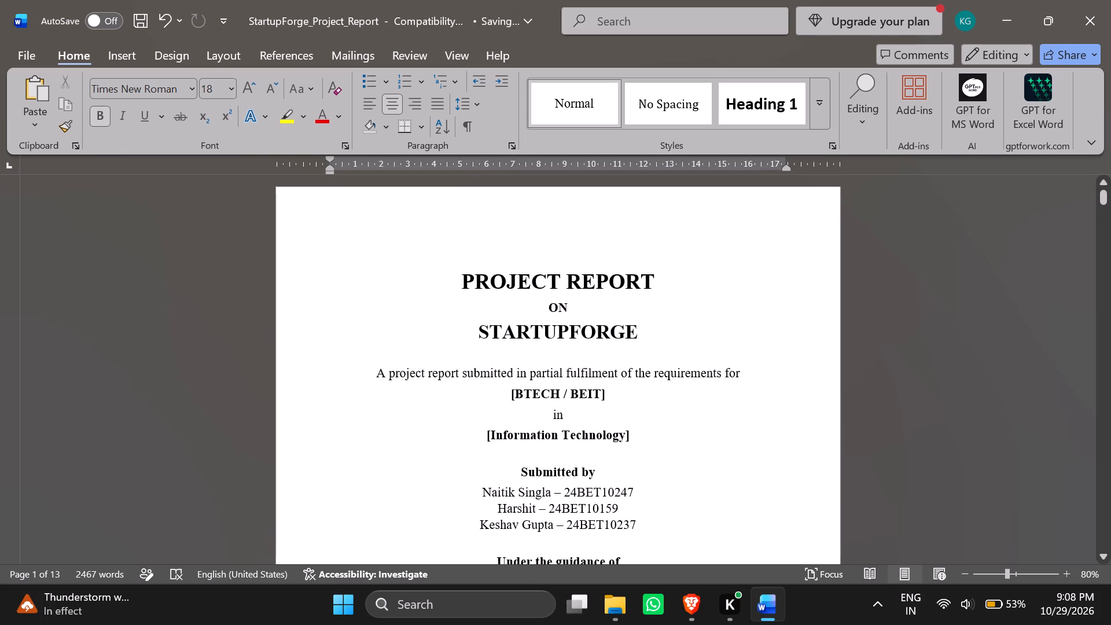
pyautogui.click(1110, 0)
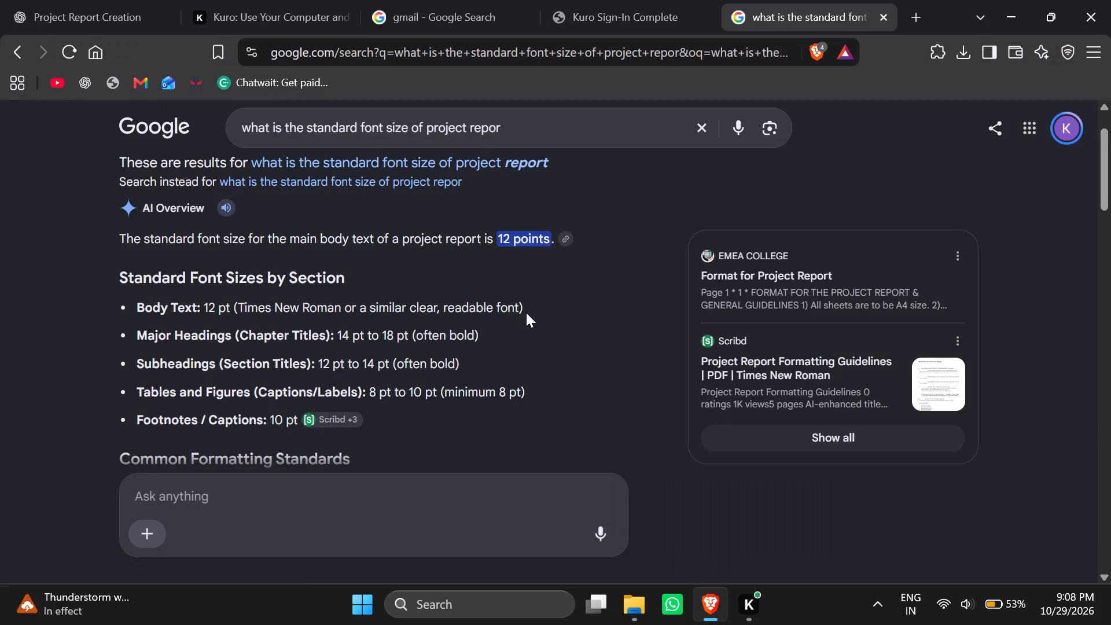